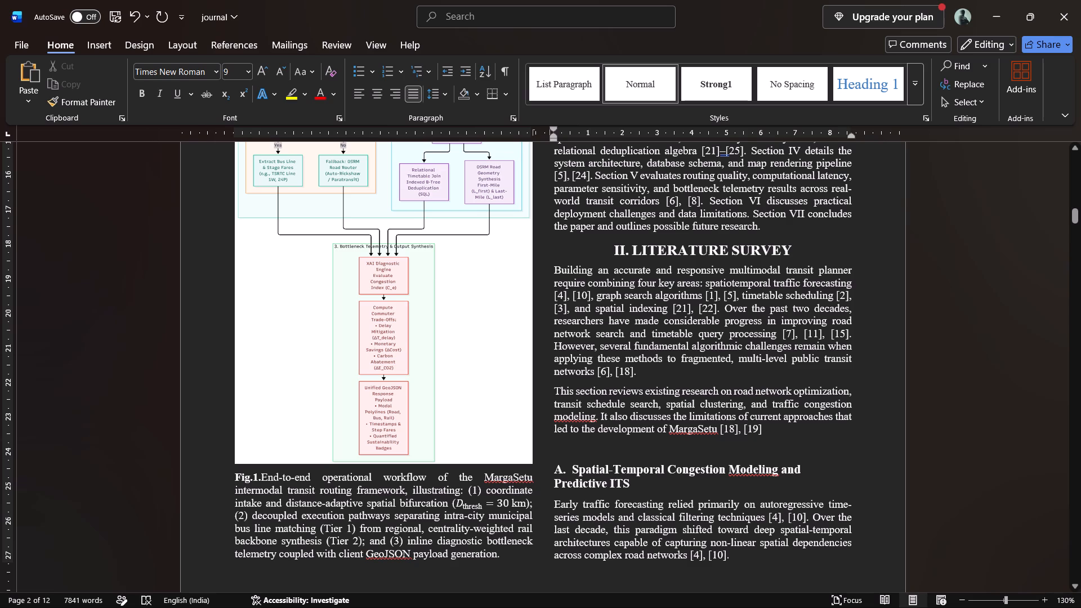
Delete the comma after "Over the past two decades" in the first Literature Survey paragraph.
click(705, 285)
click(854, 306)
key(Left)
key(BackSpace)
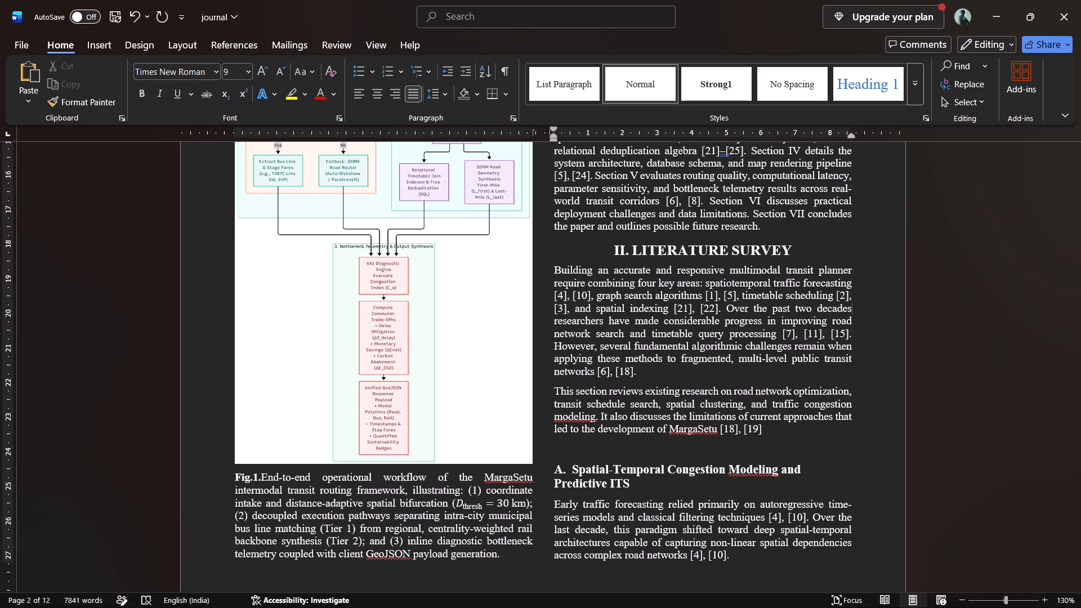
key(Down)
Delete the word "considerable" before "progress" in the first Literature Survey paragraph.
click(721, 321)
drag(720, 321, 677, 320)
drag(677, 320, 666, 320)
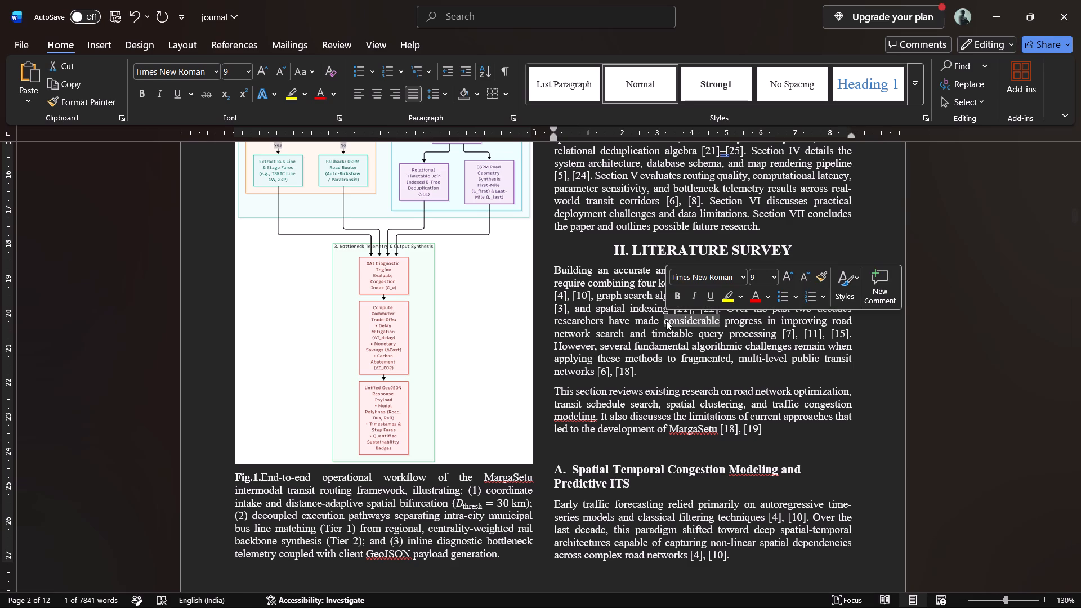
key(BackSpace)
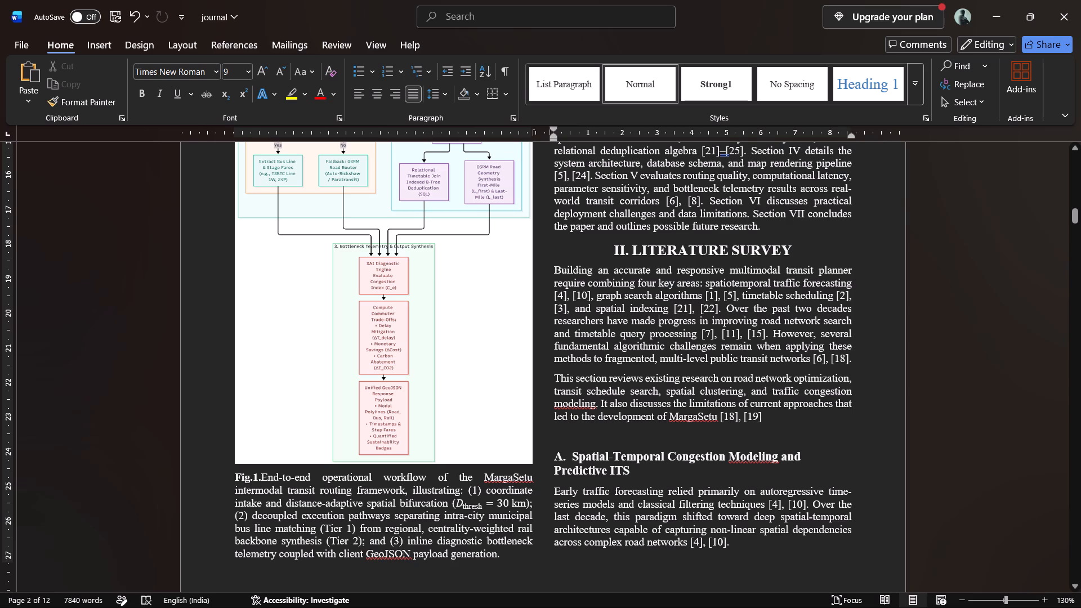
Replace the hyphen in "multi-level" with a space in the first Literature Survey paragraph's last sentence.
click(753, 349)
click(689, 364)
key(Left)
key(BackSpace)
key(space)
Replace "remain" with "persist" after "fundamental algorithmic challenges" and save the document.
key(Right)
key(Right)
key(Right)
key(Right)
key(Right)
key(Right)
key(Right)
key(Right)
key(Right)
key(Right)
key(Right)
key(Right)
key(Right)
key(Right)
key(Right)
key(Right)
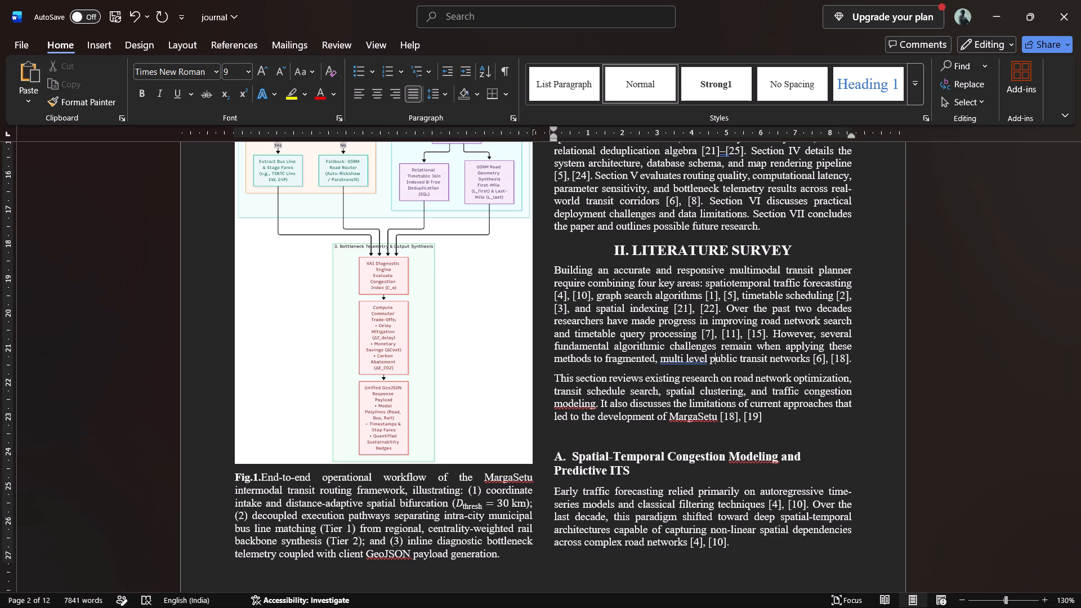
key(Up)
key(ctrl+BackSpace)
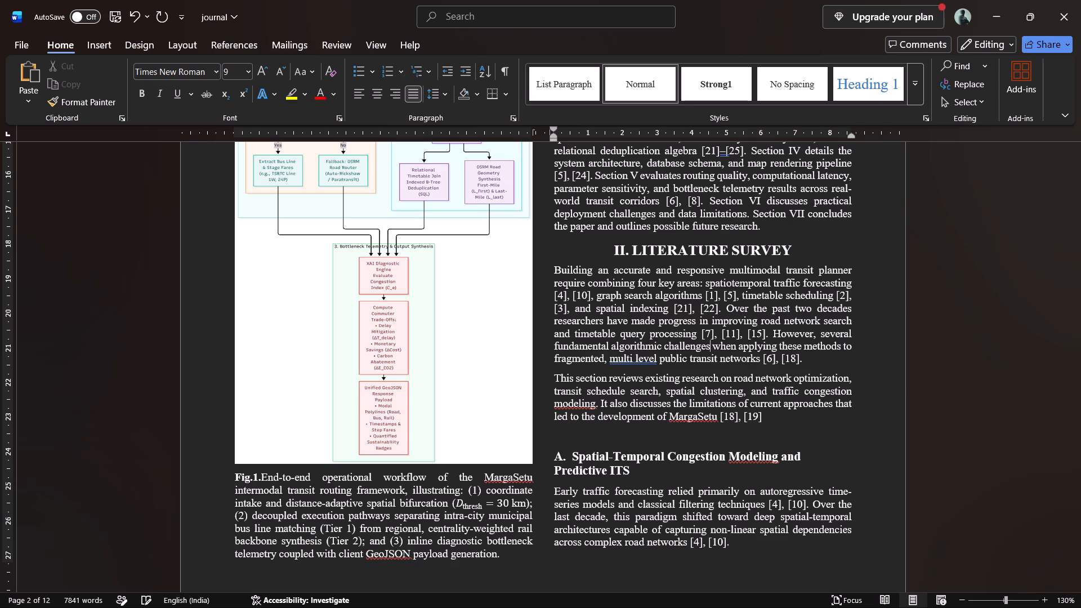
key(space)
text(persist)
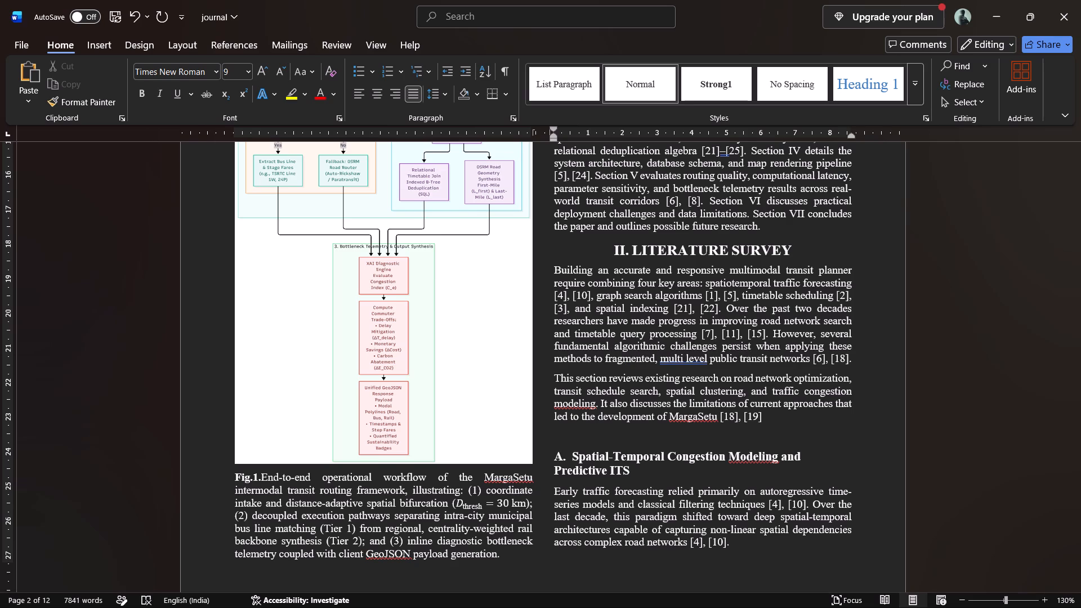
scroll(689, 364, down, 1)
key(ctrl+s)
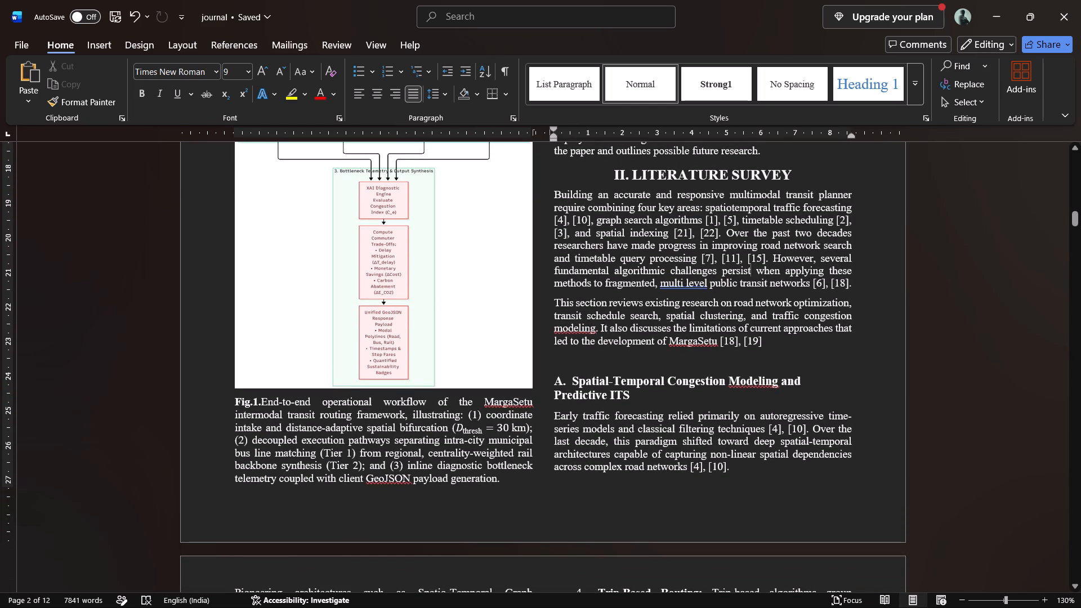
Change the spelling of "modeling" to "modelling" in the second Literature Survey paragraph.
click(583, 327)
key(Left)
key(l)
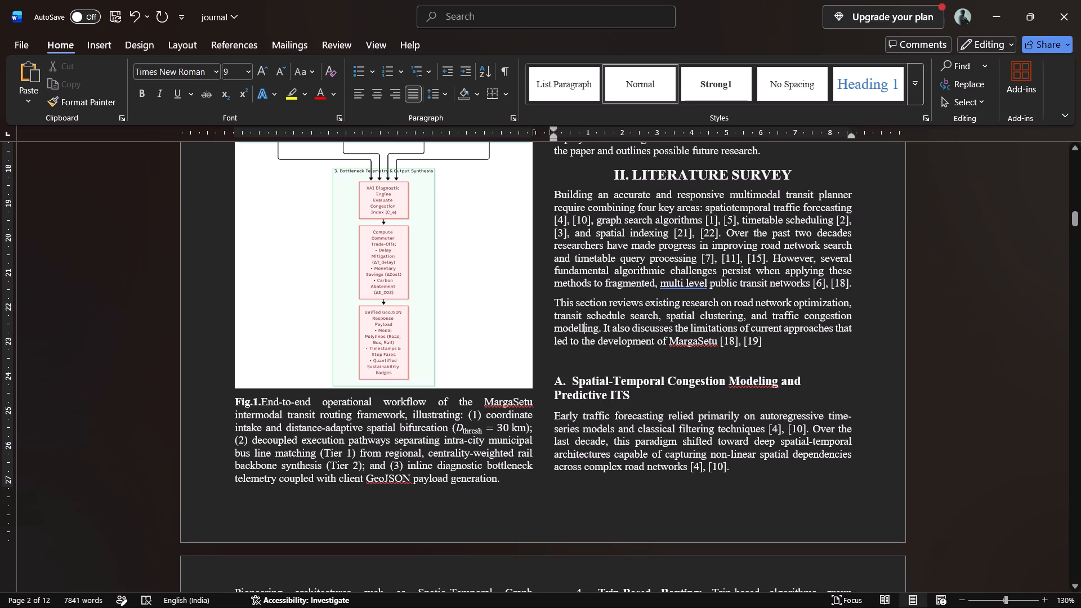
Replace "current" with "existing" before "approaches" in the second Literature Survey paragraph.
click(781, 327)
key(ctrl+BackSpace)
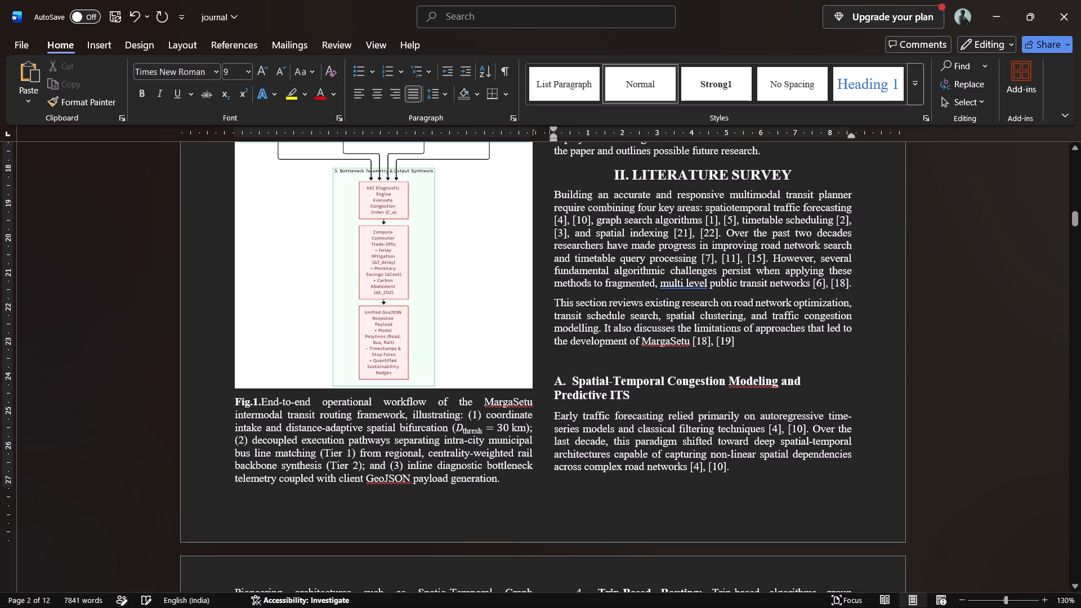
key(space)
text(existing)
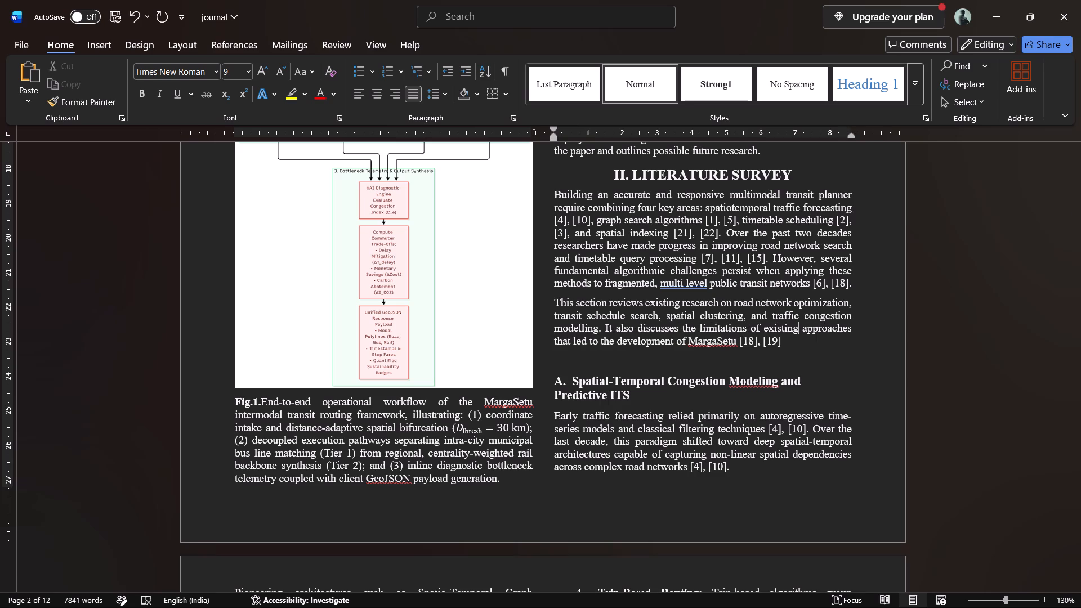
Replace "existing" with "current" before "research on road network optimization" and save the document.
click(679, 302)
key(ctrl+BackSpace)
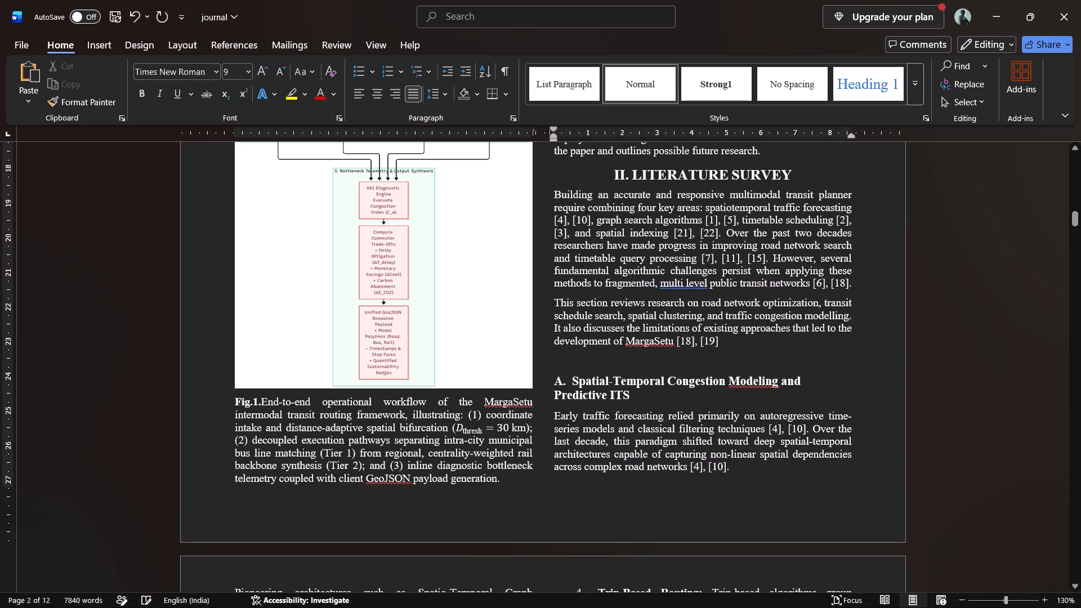
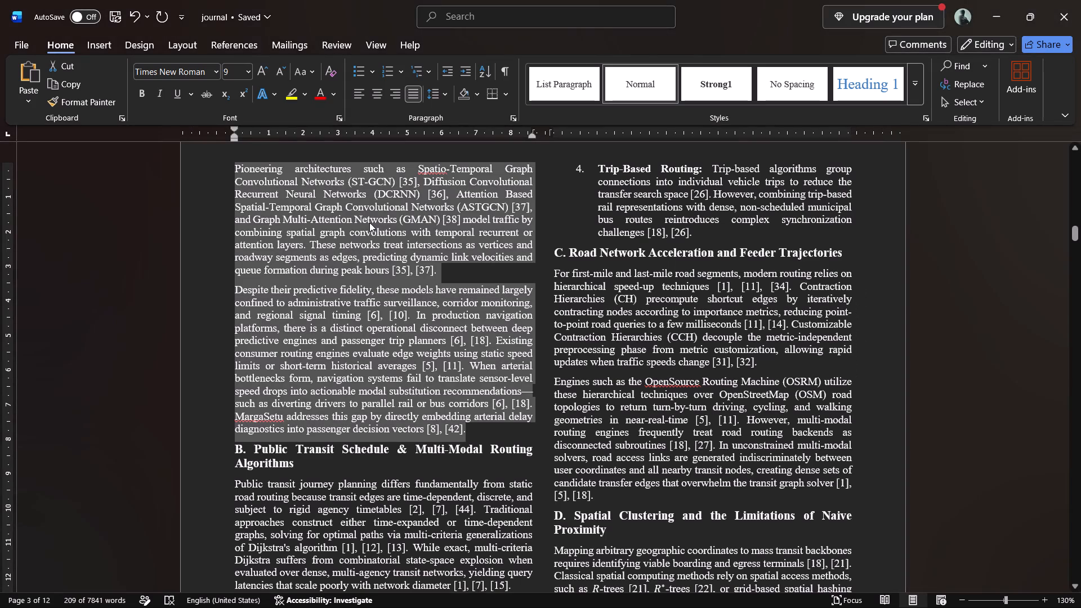
scroll(369, 222, up, 1)
click(739, 283)
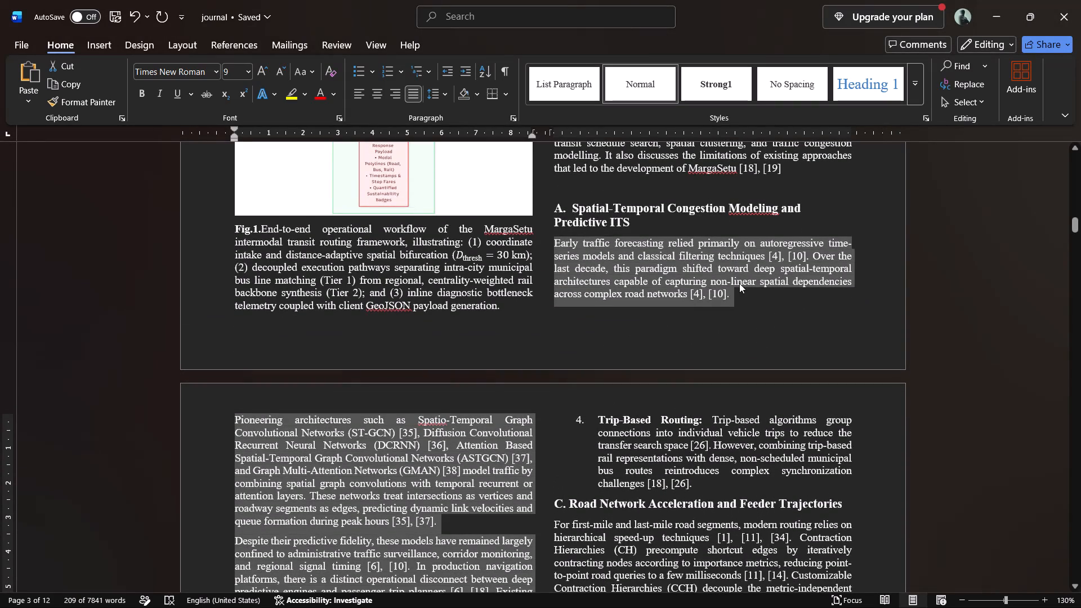
drag(726, 296, 580, 240)
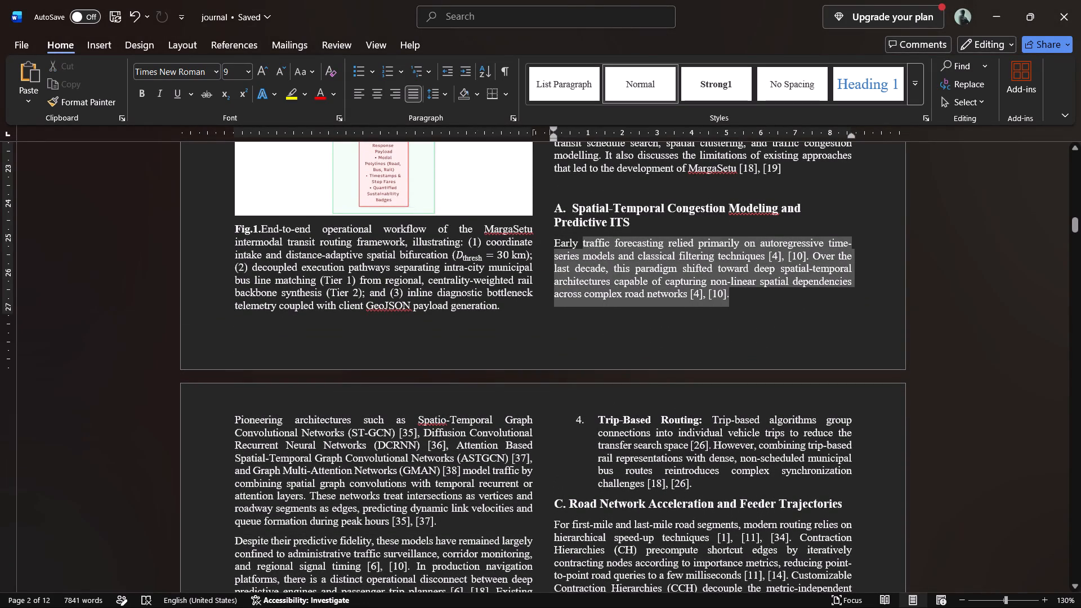
drag(580, 240, 598, 257)
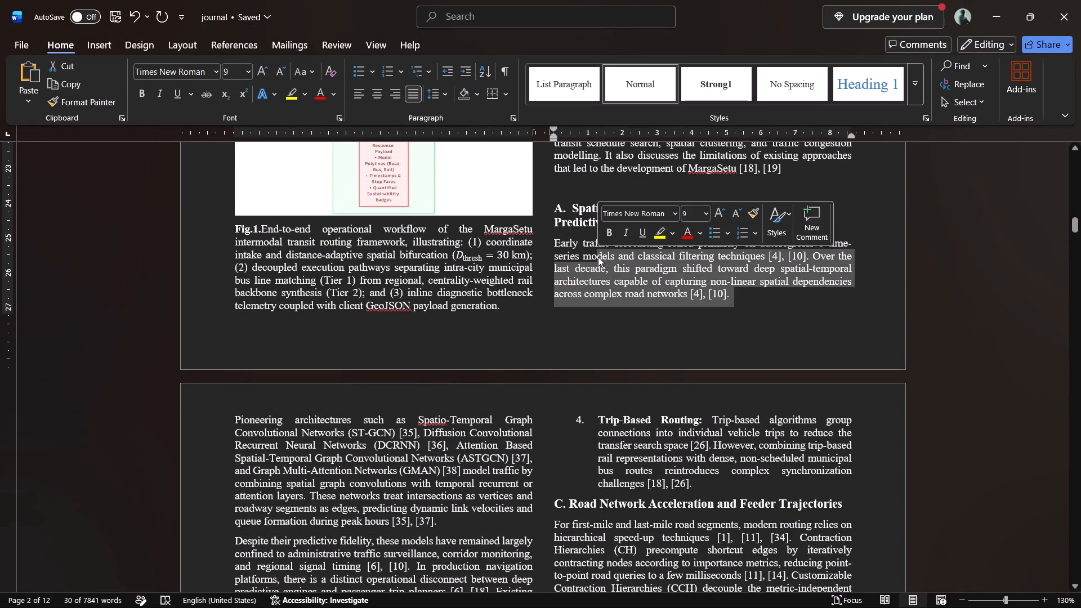
click(598, 257)
drag(559, 242, 717, 292)
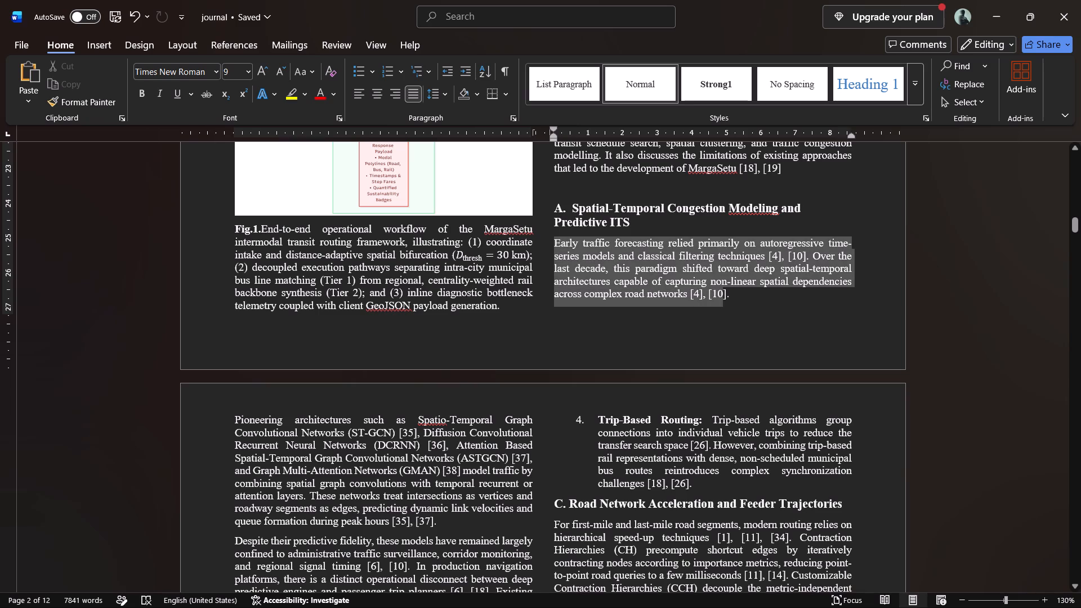
drag(717, 292, 719, 293)
key(BackSpace)
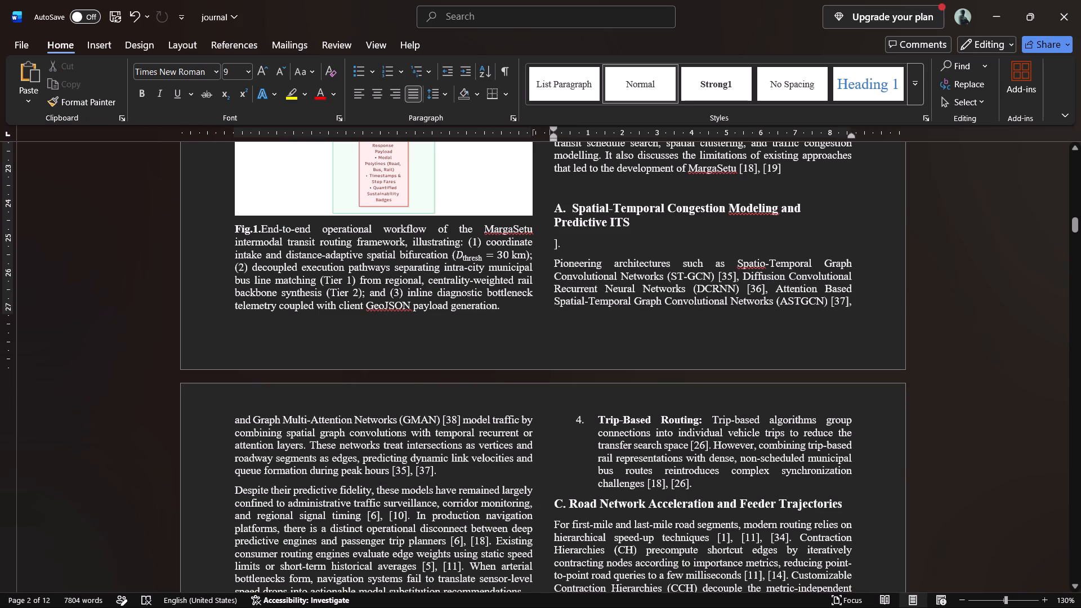
key(ctrl+v)
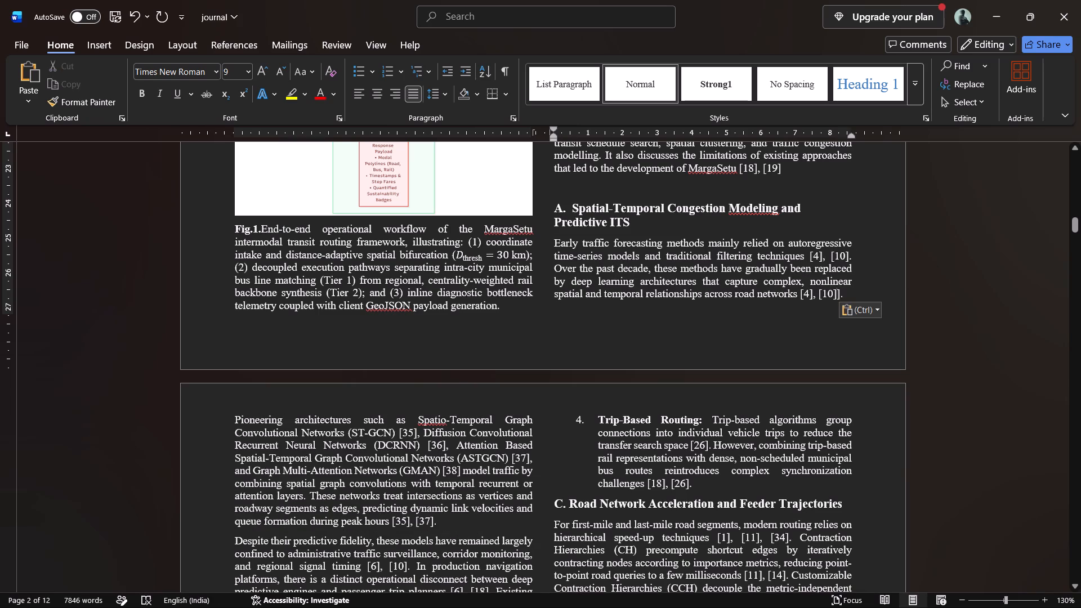
key(Delete)
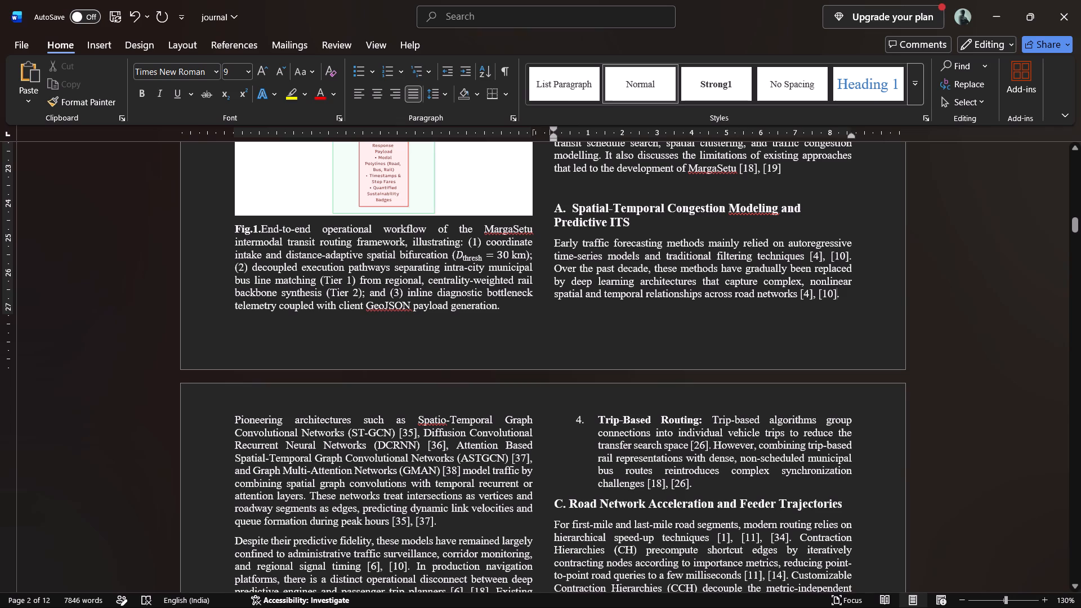
Change "time-series models" to "time series models" in the first paragraph of section A.
click(582, 257)
key(Left)
key(BackSpace)
key(space)
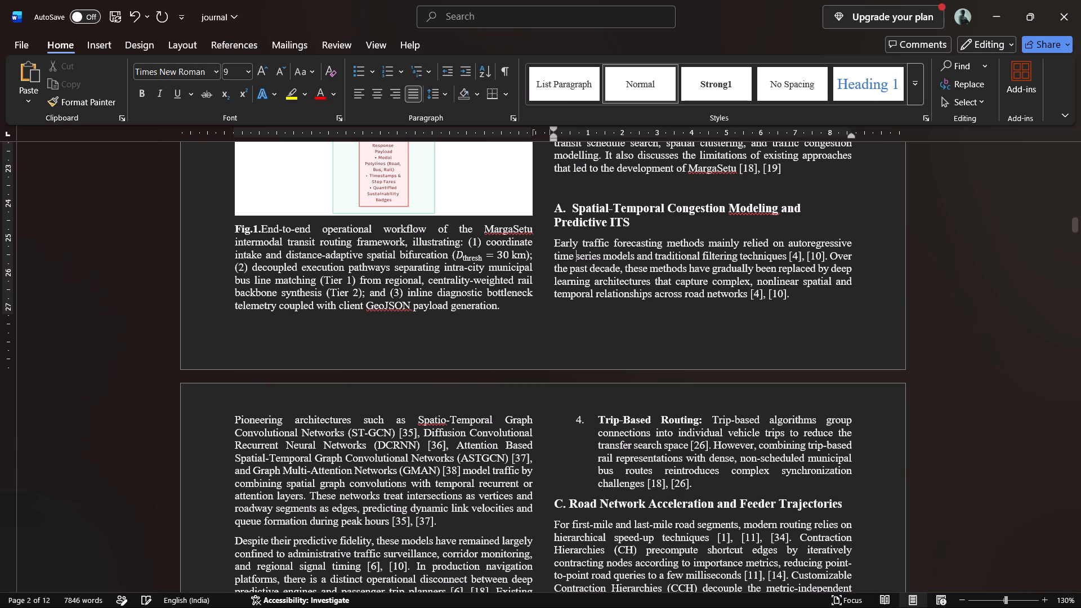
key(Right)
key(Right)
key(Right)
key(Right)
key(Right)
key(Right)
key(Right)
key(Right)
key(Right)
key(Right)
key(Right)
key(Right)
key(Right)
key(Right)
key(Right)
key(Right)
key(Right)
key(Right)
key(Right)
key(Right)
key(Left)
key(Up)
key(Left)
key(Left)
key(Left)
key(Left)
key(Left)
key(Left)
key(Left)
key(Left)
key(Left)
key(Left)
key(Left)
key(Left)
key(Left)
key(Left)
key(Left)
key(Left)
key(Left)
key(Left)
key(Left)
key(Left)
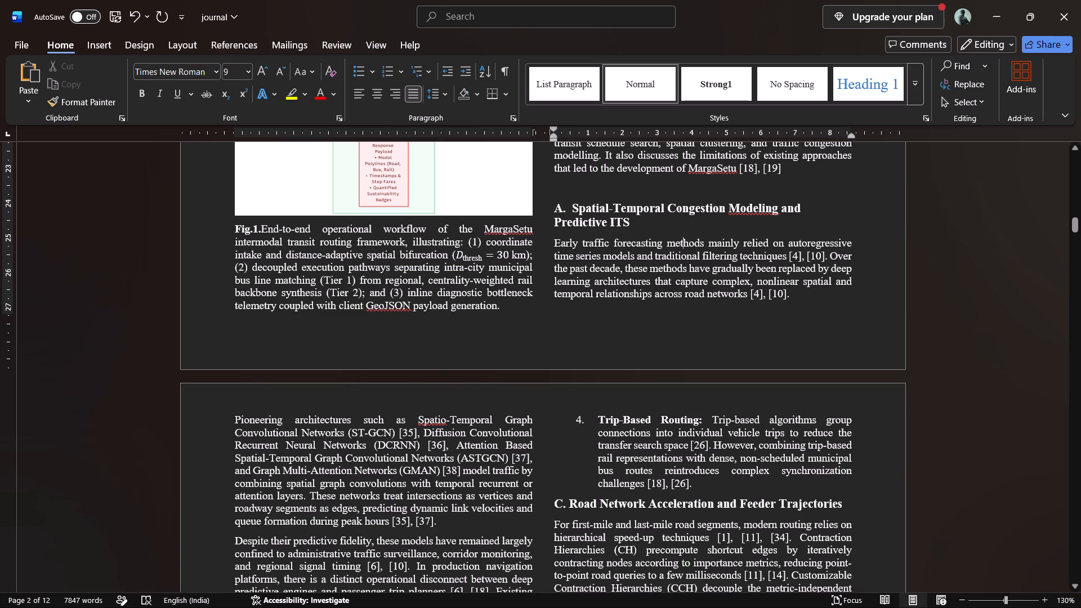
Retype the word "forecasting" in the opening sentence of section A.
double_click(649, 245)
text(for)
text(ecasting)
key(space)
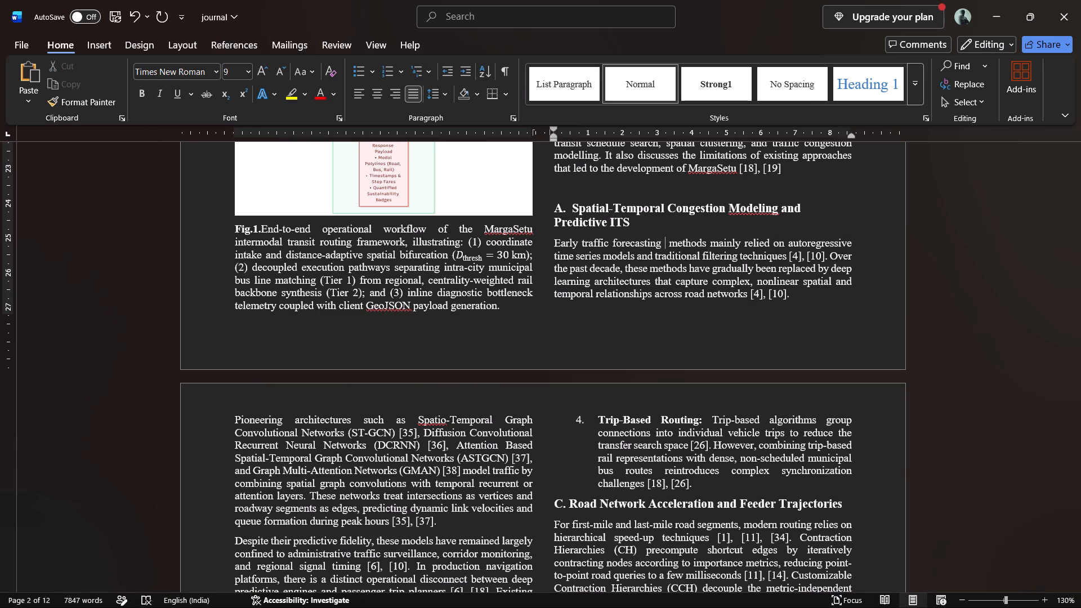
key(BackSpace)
Remove the comma after "Over the past decade" in the first paragraph of section A.
scroll(711, 277, down, 1)
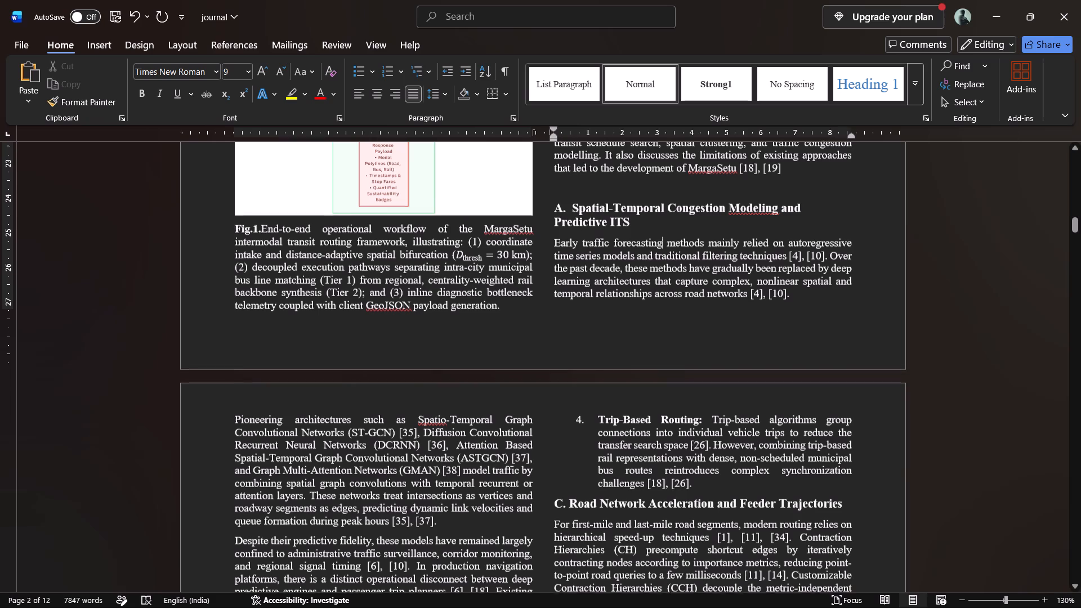
scroll(711, 277, down, 1)
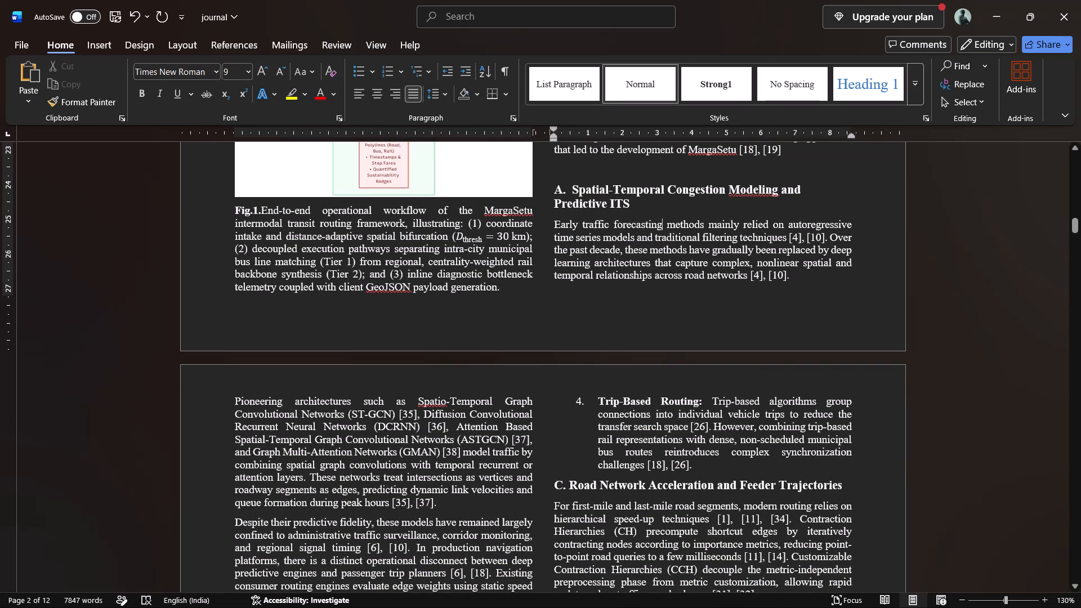
click(624, 252)
key(BackSpace)
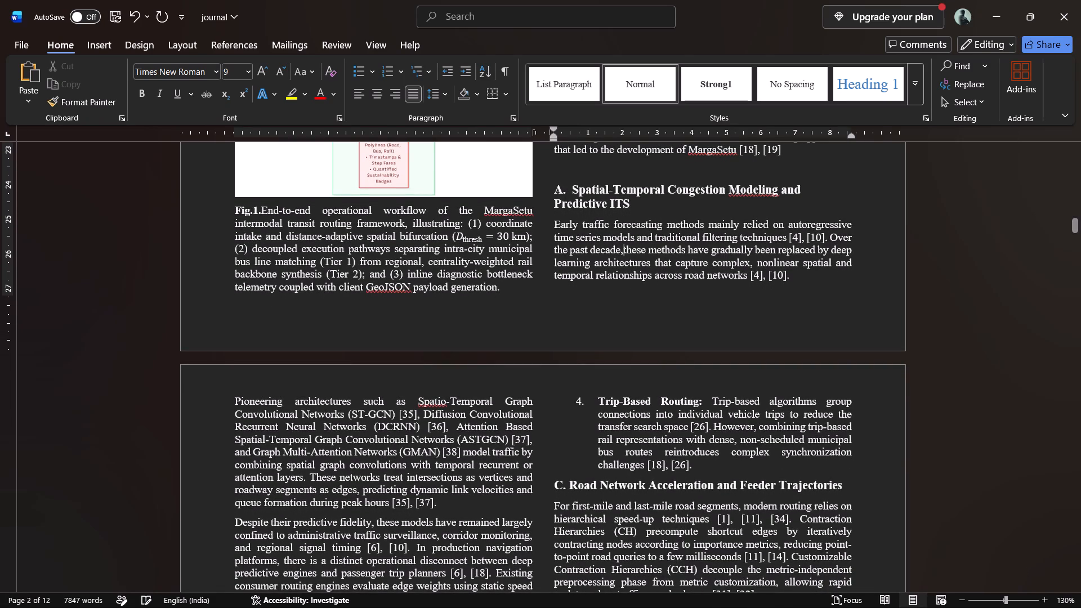
key(BackSpace)
key(space)
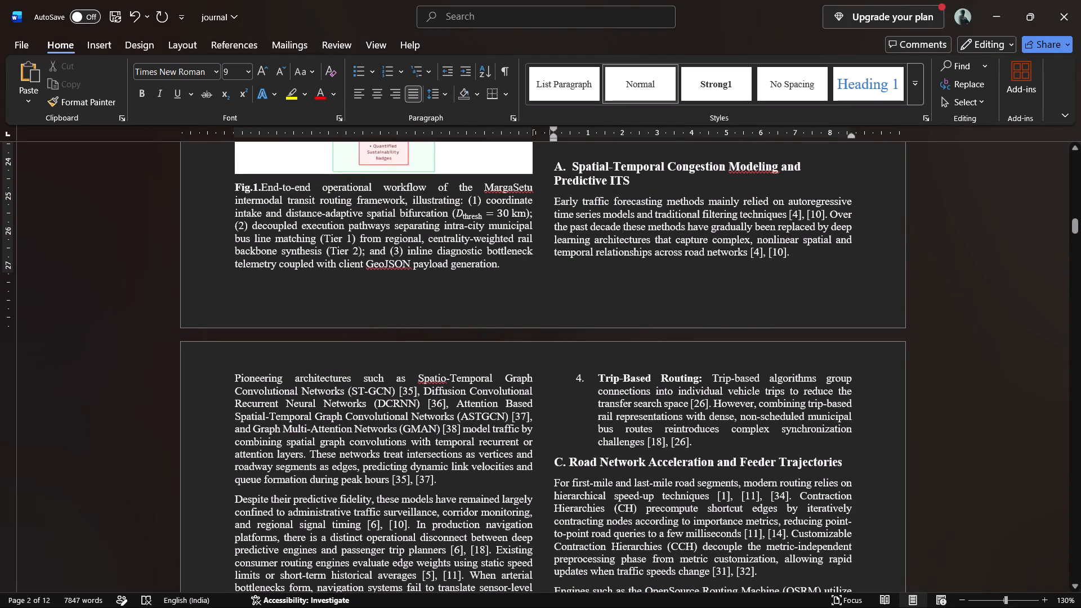
double_click(733, 227)
key(BackSpace)
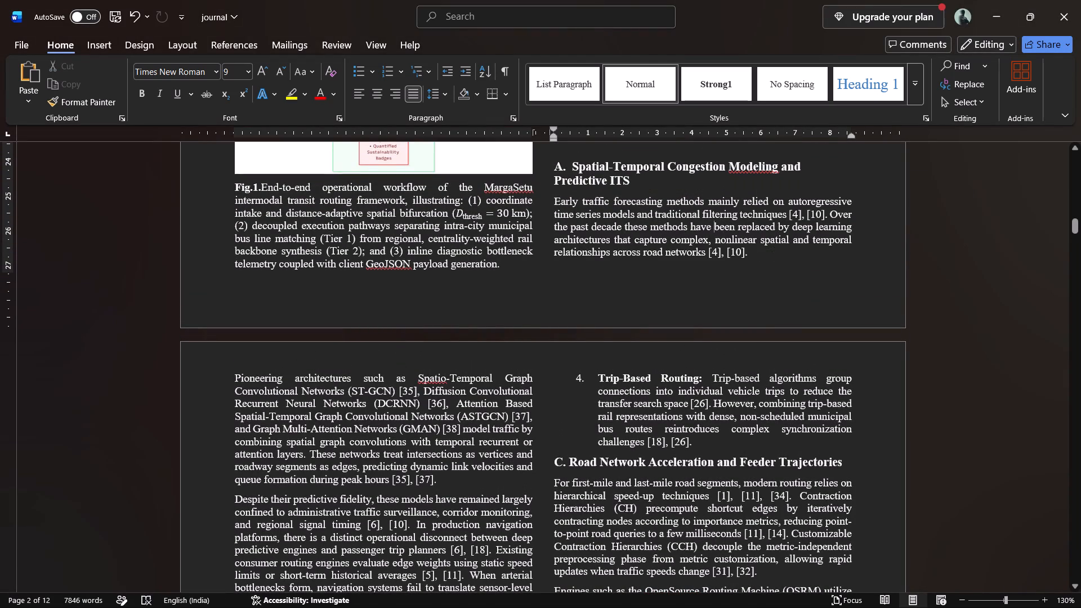
key(Right)
key(Right)
key(Right)
key(Right)
key(Right)
key(Right)
key(Right)
key(Right)
key(Left)
key(Left)
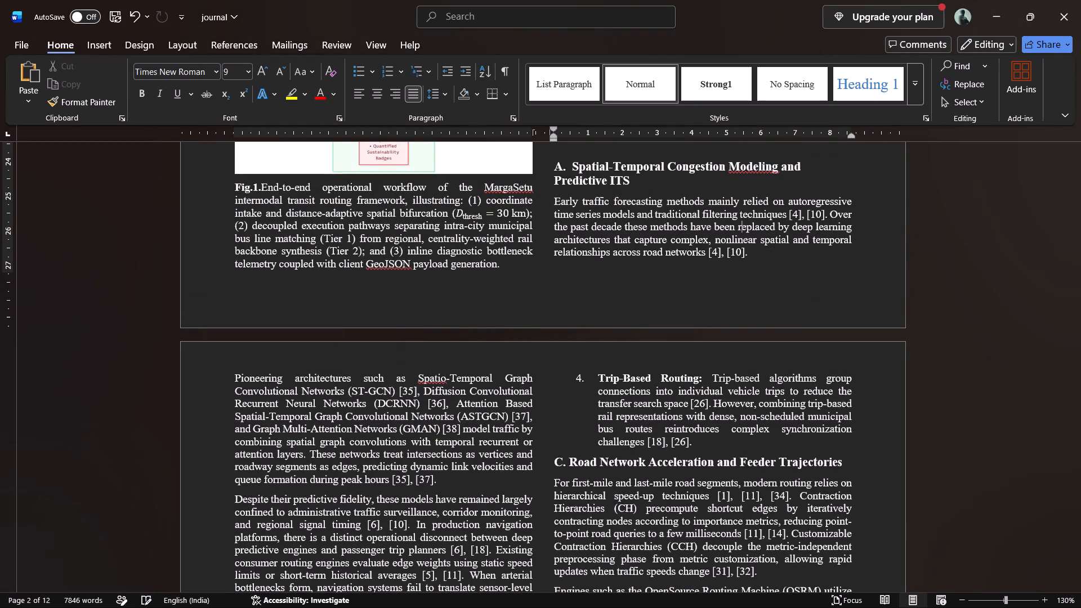
key(Left)
text(gradually)
key(space)
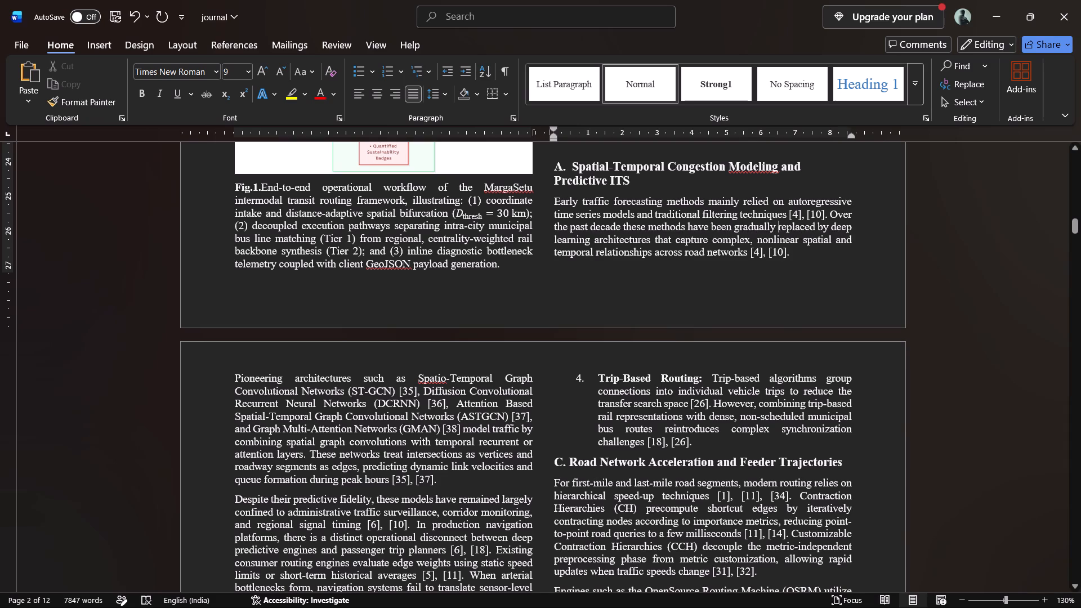
Replace the "Pioneering architectures" paragraph with the copied "Several influential models" version and remove the leftover closing bracket.
scroll(609, 337, down, 1)
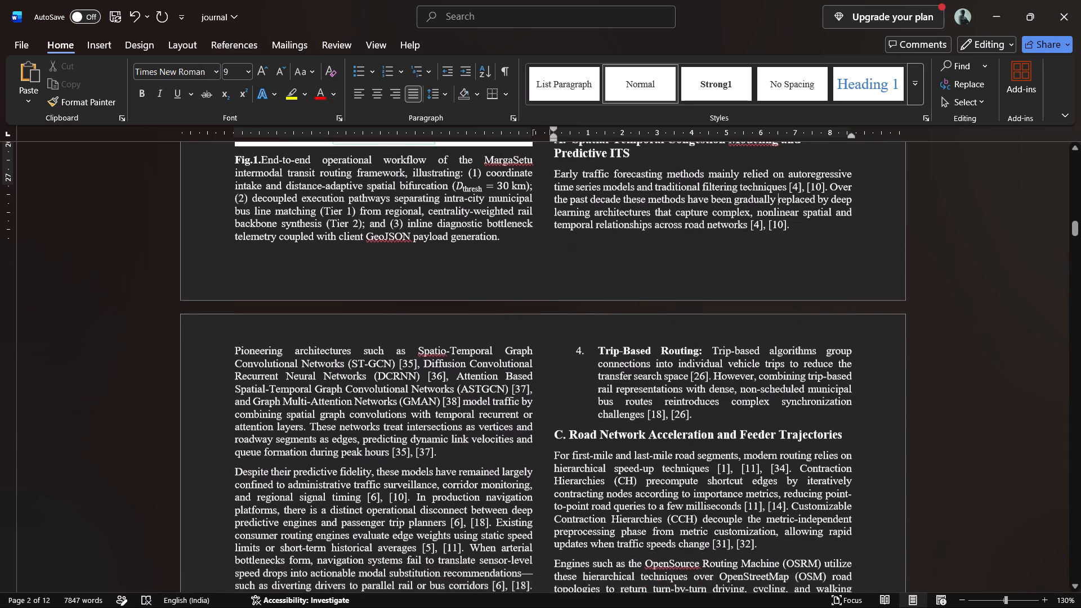
scroll(609, 337, down, 1)
click(250, 285)
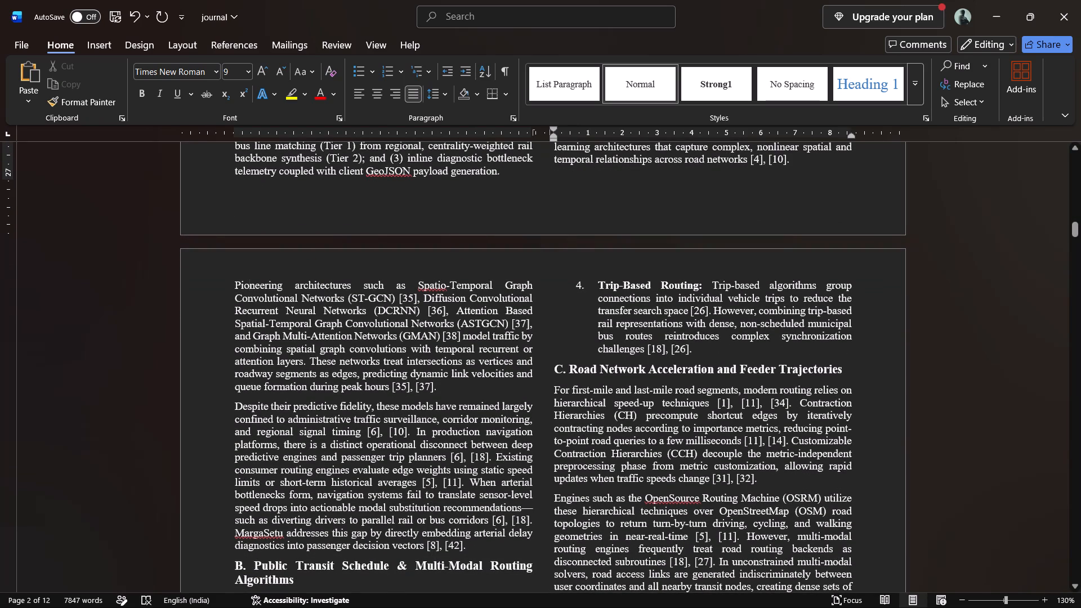
drag(250, 285, 434, 390)
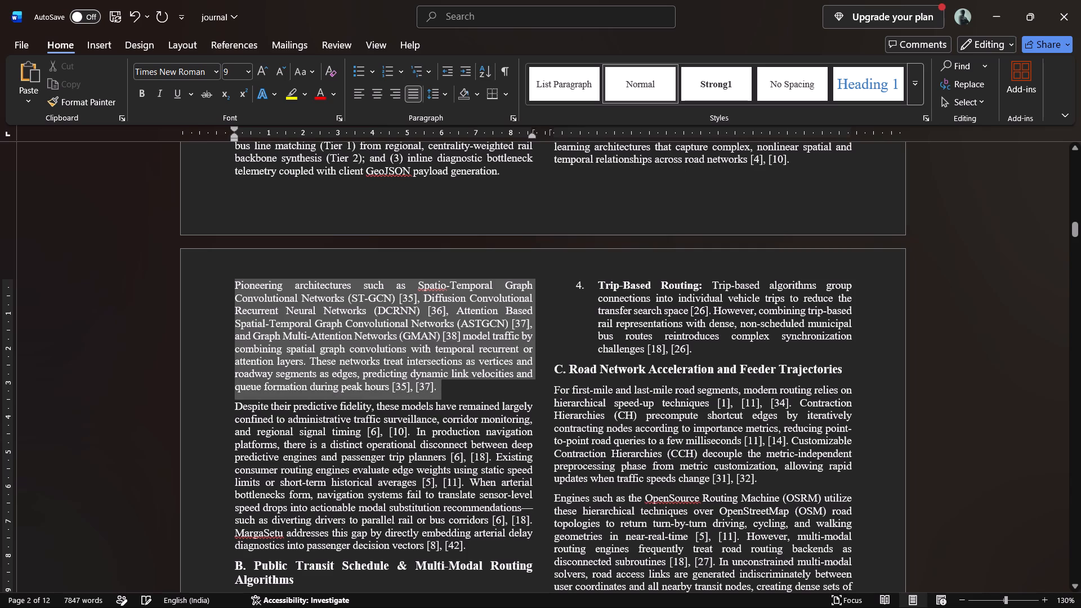
drag(434, 390, 430, 387)
key(BackSpace)
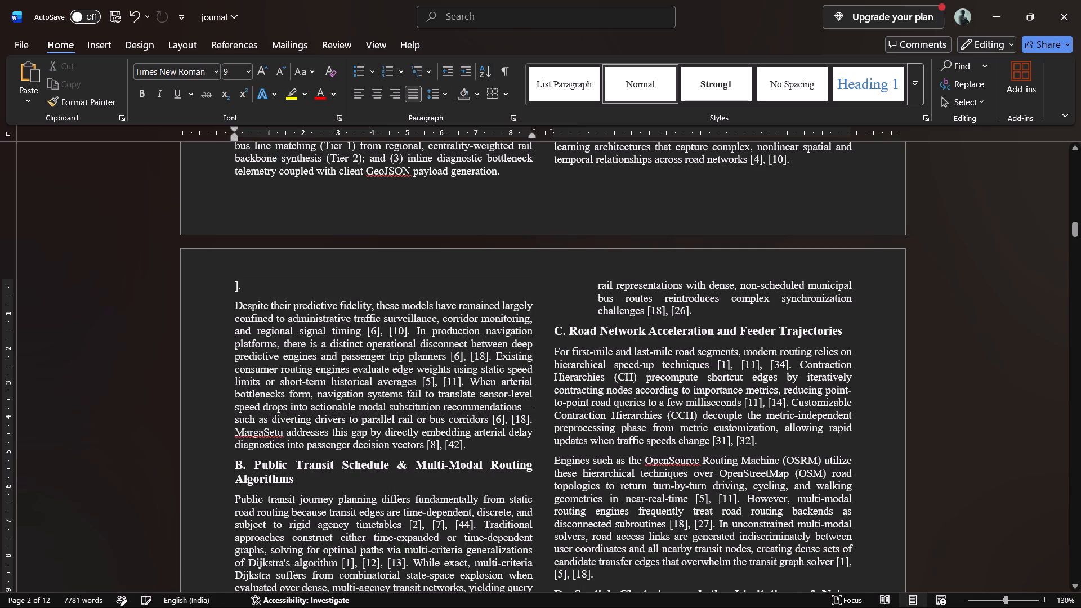
key(ctrl+v)
key(Delete)
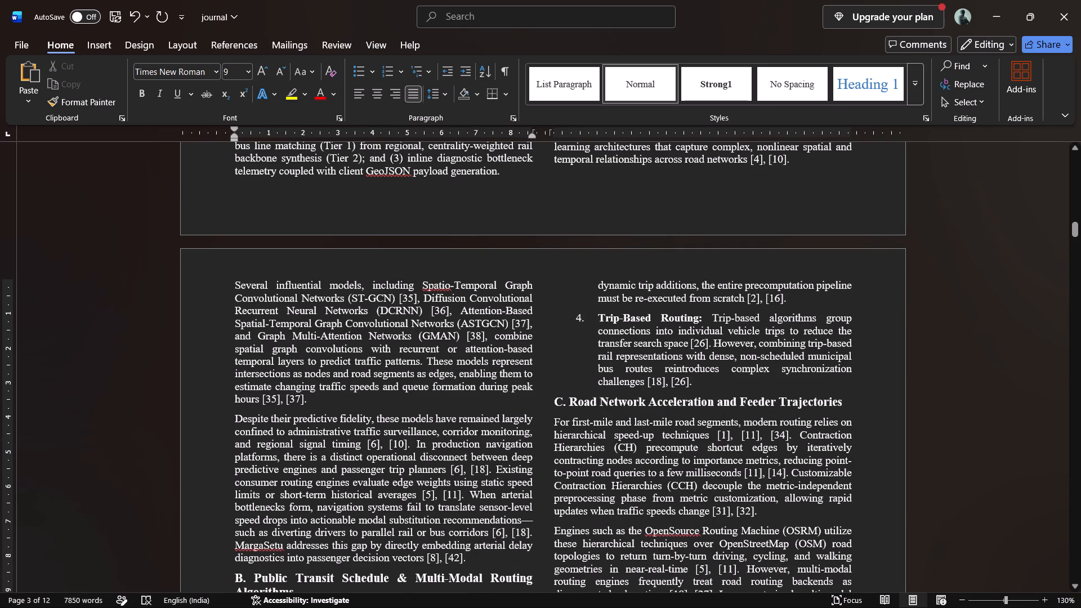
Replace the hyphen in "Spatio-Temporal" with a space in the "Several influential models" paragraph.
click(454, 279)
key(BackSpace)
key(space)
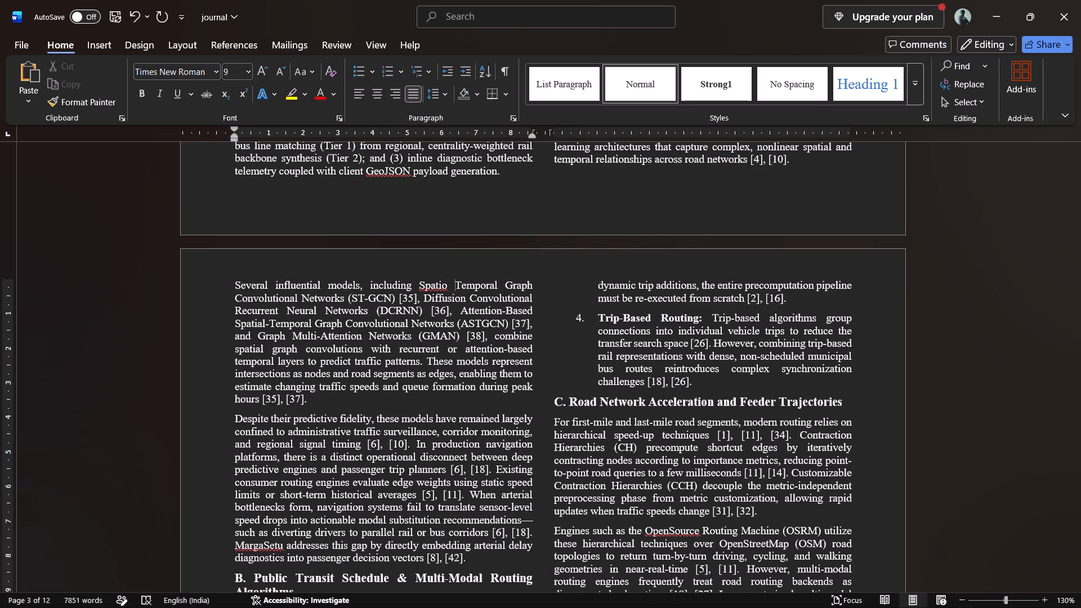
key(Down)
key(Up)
Remove the comma after "Several influential models" at the start of the paragraph.
key(Down)
key(Left)
key(Left)
key(Left)
key(Left)
key(Left)
key(Left)
key(Left)
key(Left)
key(Left)
key(Left)
key(Left)
key(Left)
key(Left)
key(Left)
key(Left)
key(Left)
key(Left)
key(Left)
key(Left)
key(Up)
key(Left)
key(Right)
key(BackSpace)
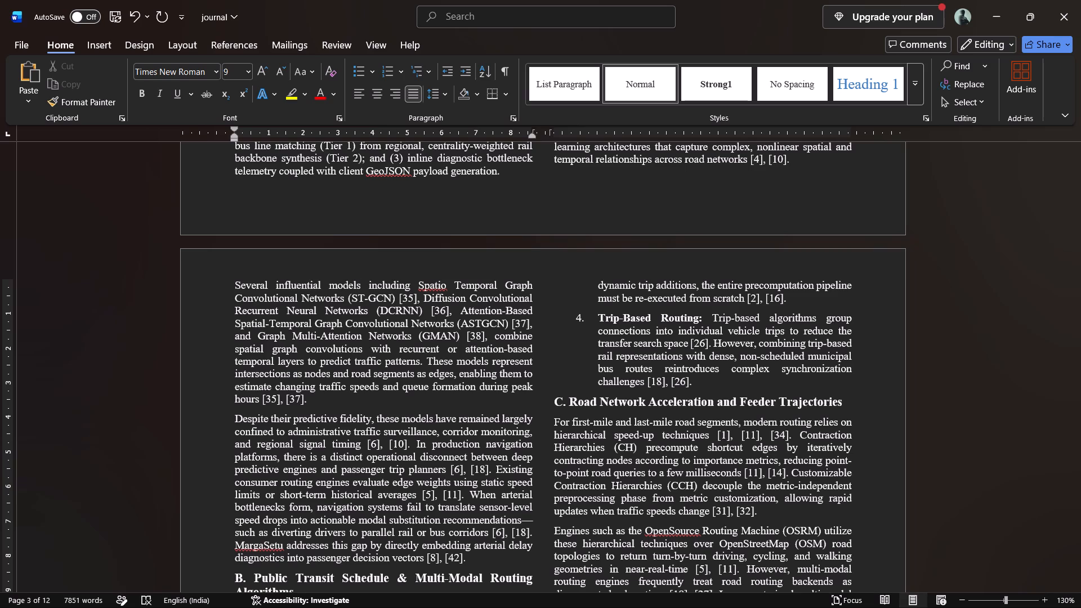
Replace "including" with "such as" so the paragraph opens "Several influential models such as".
click(411, 288)
key(ctrl+BackSpace)
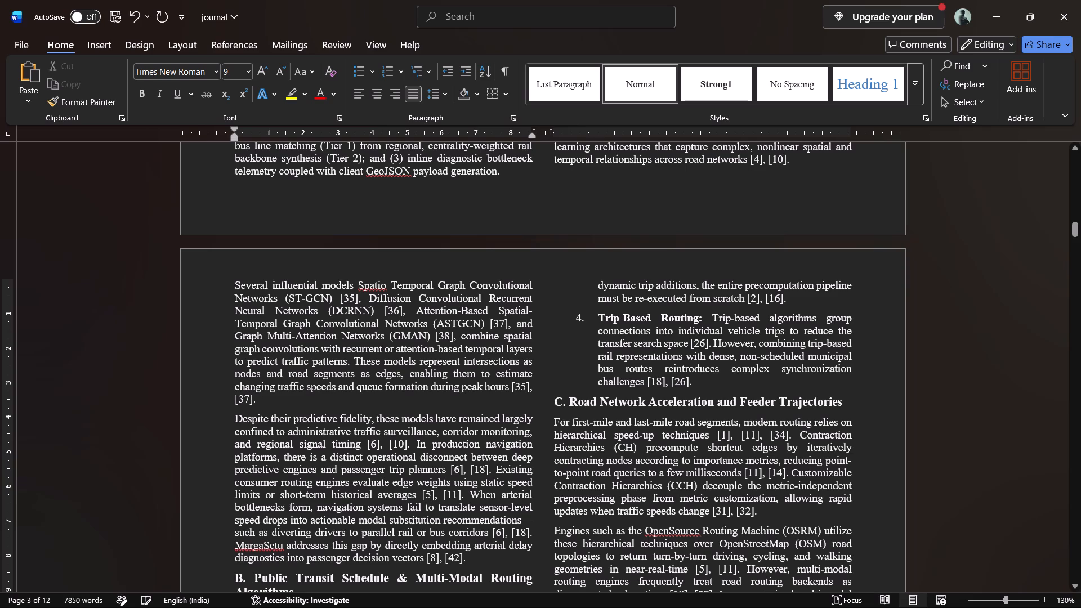
text(such as)
key(space)
key(BackSpace)
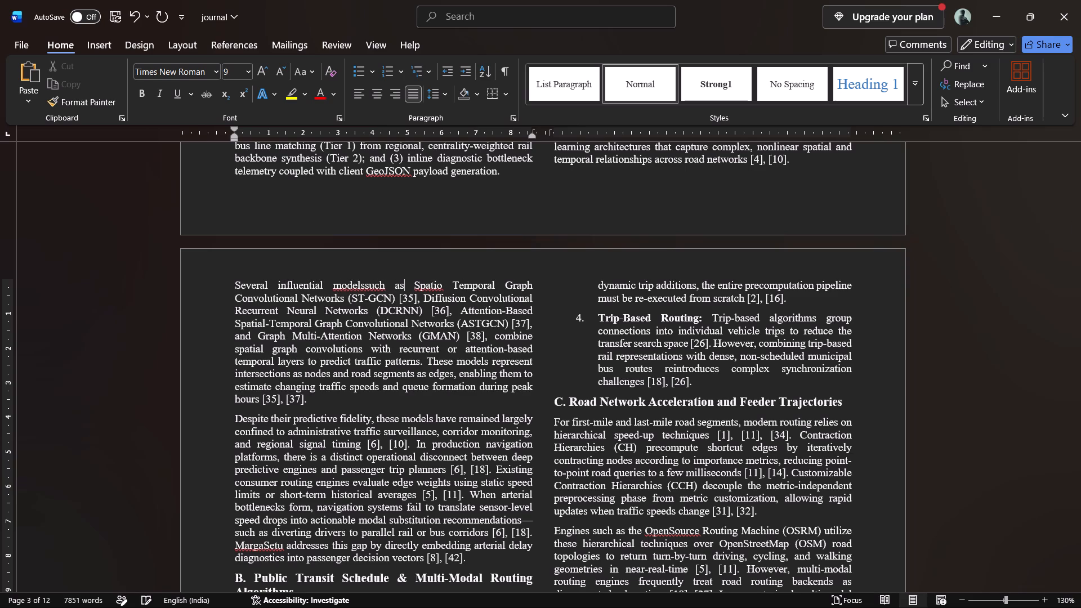
key(Left)
key(Left)
key(Left)
key(Left)
key(Left)
key(Left)
key(Left)
key(Left)
key(Left)
key(Left)
key(Right)
key(Right)
key(Right)
key(space)
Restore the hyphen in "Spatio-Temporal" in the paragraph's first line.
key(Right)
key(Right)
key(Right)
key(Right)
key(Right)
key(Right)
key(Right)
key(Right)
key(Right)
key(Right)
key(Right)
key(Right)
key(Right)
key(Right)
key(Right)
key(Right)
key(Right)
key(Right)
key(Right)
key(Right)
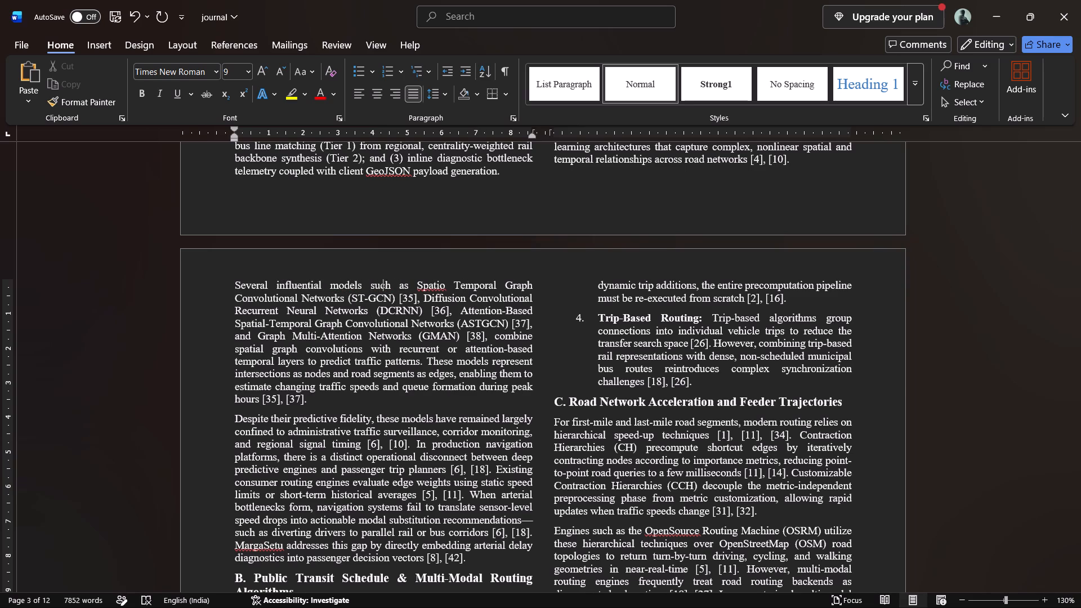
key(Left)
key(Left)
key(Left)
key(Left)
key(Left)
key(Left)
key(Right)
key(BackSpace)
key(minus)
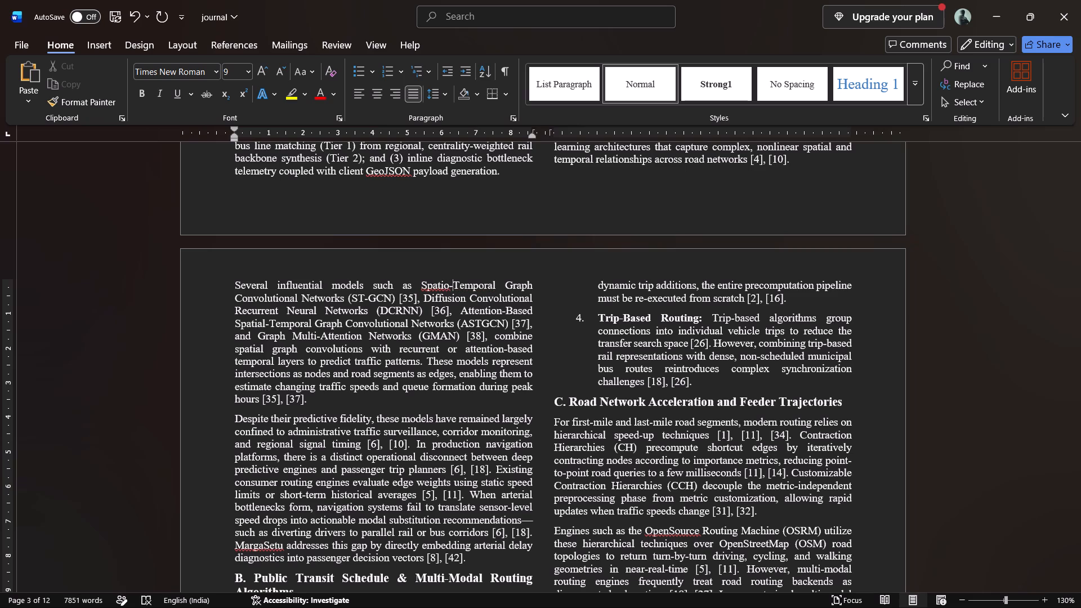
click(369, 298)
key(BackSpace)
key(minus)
Replace the hyphen in "Attention-Based" with a space in the ASTGCN model name.
click(504, 309)
key(BackSpace)
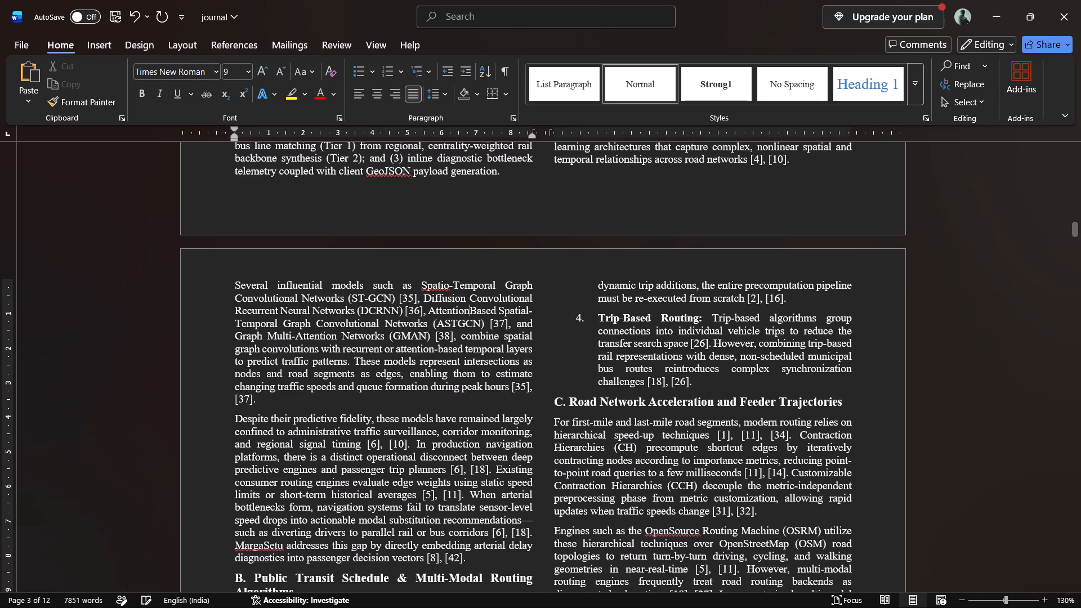
key(space)
Replace the hyphen in "Graph Multi-Attention Networks" with a space so it reads "Graph Multi Attention Networks".
key(Down)
key(Left)
key(Down)
key(Left)
key(Up)
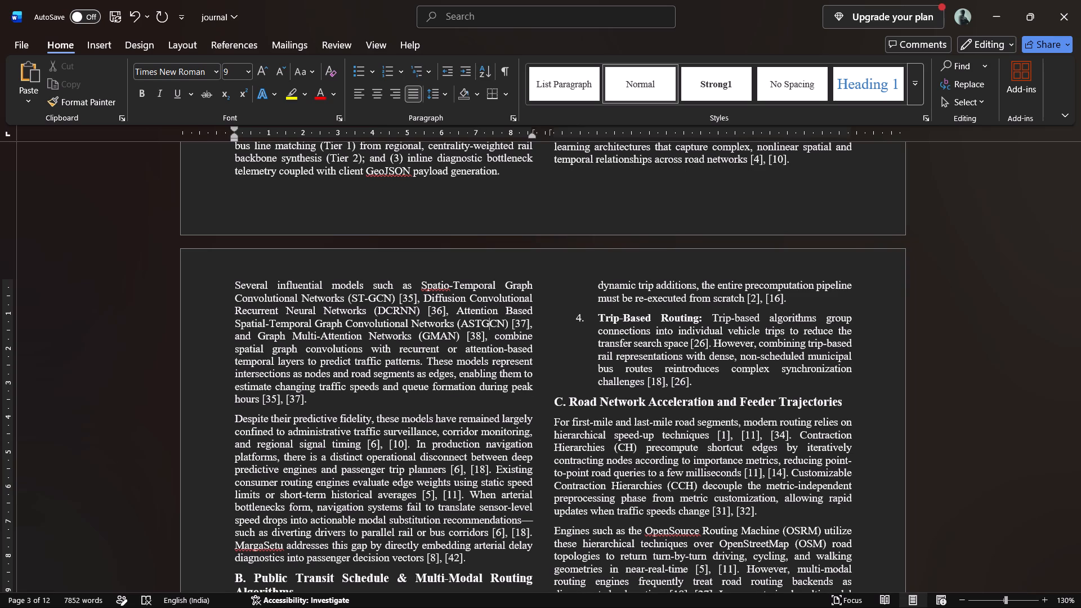
key(Left)
key(Up)
key(Down)
key(Left)
key(Left)
key(Left)
key(Left)
key(Left)
key(Left)
key(Left)
key(Left)
key(Left)
key(Left)
key(Left)
key(Left)
key(Left)
key(Left)
key(Left)
key(Left)
key(Left)
key(Left)
key(Left)
key(Left)
key(Down)
key(Left)
key(Left)
key(Left)
key(Left)
key(Left)
key(Left)
key(Left)
key(Left)
key(Left)
key(Left)
key(Left)
key(Right)
key(BackSpace)
key(space)
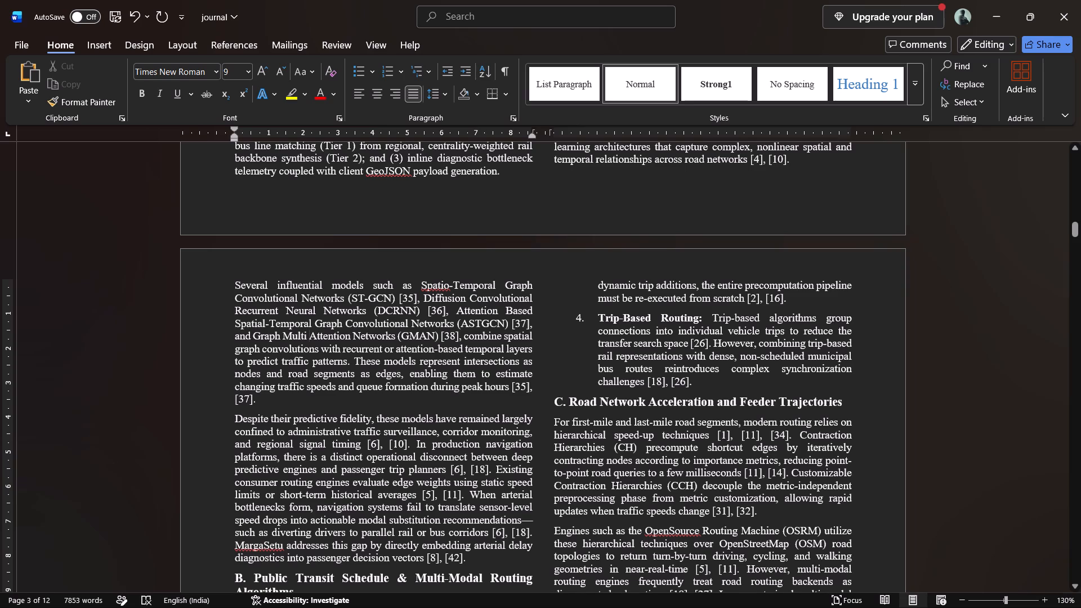
Replace the hyphen in "attention-based temporal layers" with a space so it reads "attention based temporal layers".
click(437, 347)
key(BackSpace)
key(space)
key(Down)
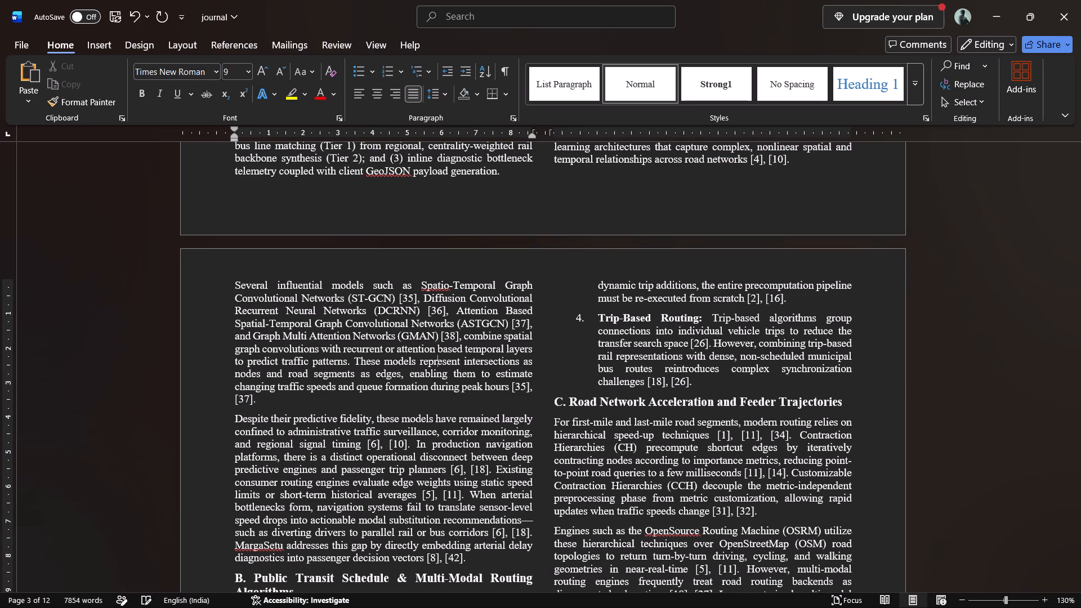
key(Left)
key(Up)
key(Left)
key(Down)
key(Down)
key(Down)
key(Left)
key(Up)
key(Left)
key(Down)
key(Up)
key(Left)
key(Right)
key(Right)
Delete the word "speeds" from "changing traffic speeds and queue formation" in the paragraph on influential models.
key(Down)
key(Left)
key(Left)
key(Left)
key(Left)
key(Left)
key(Left)
key(Left)
key(Left)
key(Left)
key(Left)
key(Left)
key(Left)
key(Left)
key(Left)
key(Left)
key(Left)
key(Left)
key(Left)
key(Left)
key(Left)
key(Right)
key(Right)
key(Right)
key(Right)
key(Right)
key(Right)
key(Right)
key(ctrl+BackSpace)
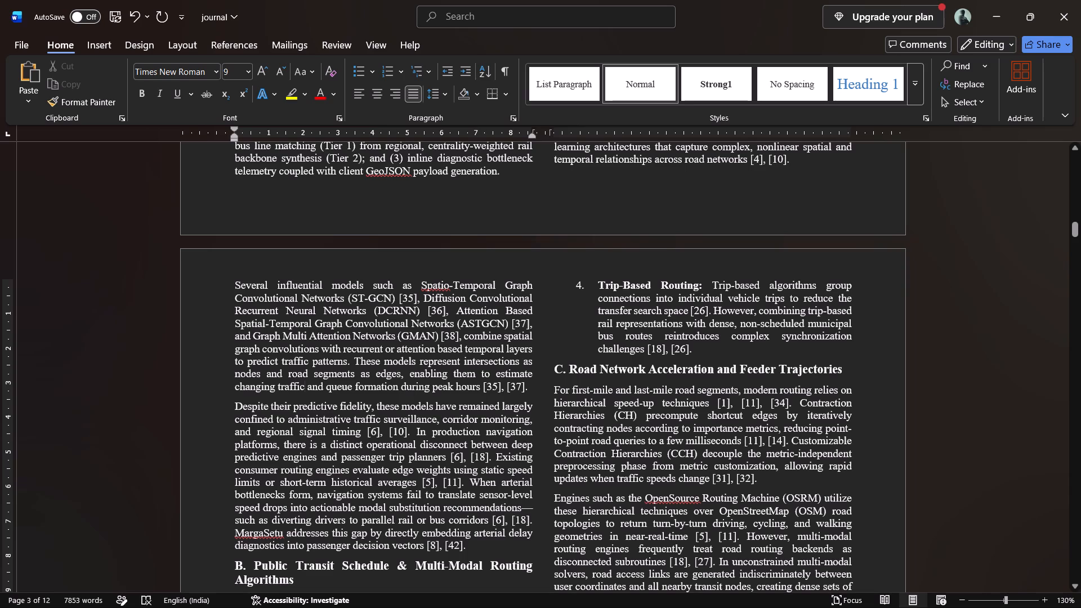
Replace "estimate" with "predict" in "enabling them to estimate" in the same paragraph.
double_click(520, 374)
text(predict)
key(space)
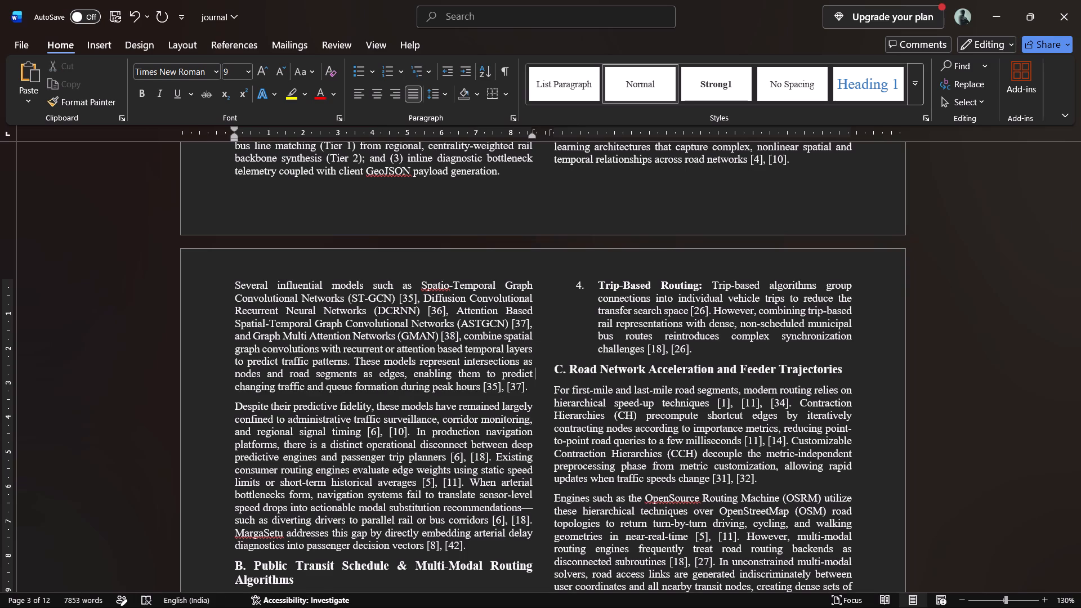
key(BackSpace)
scroll(372, 435, down, 1)
key(alt+Tab)
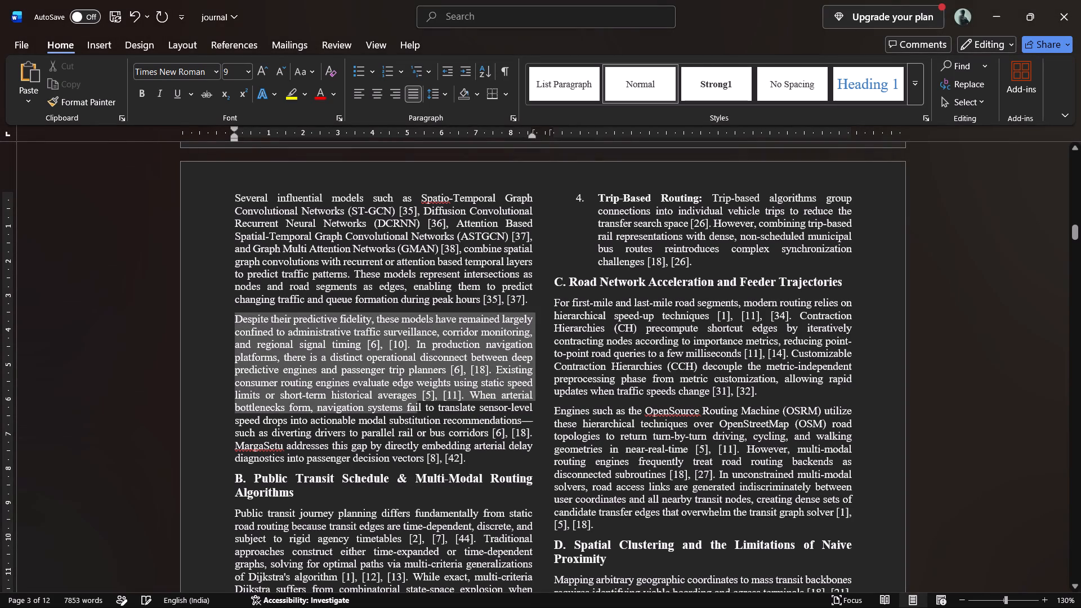
drag(412, 415, 457, 457)
key(BackSpace)
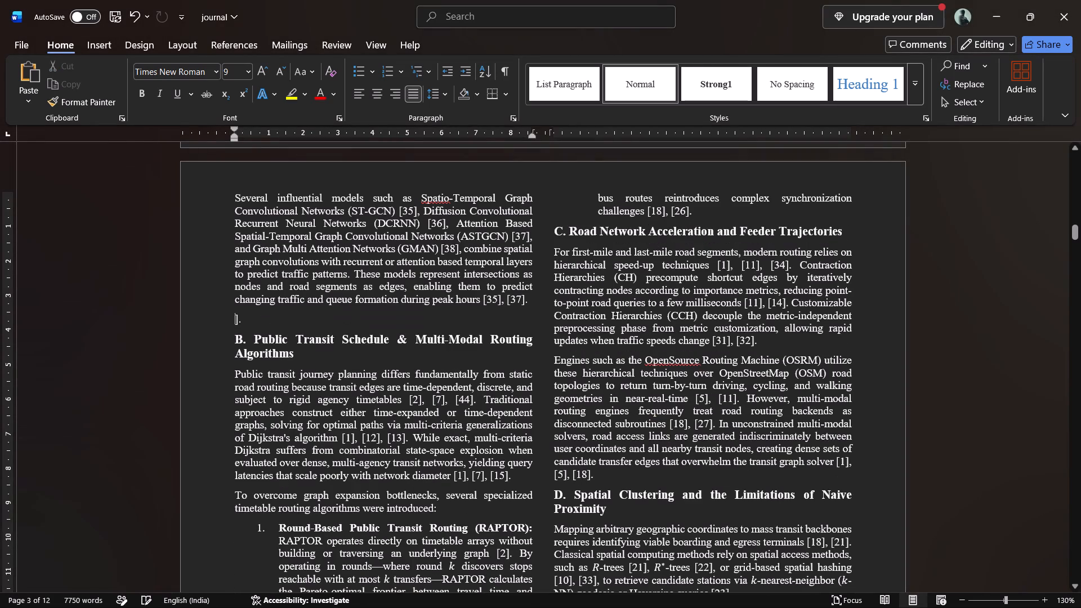
key(Right)
key(Left)
key(ctrl+v)
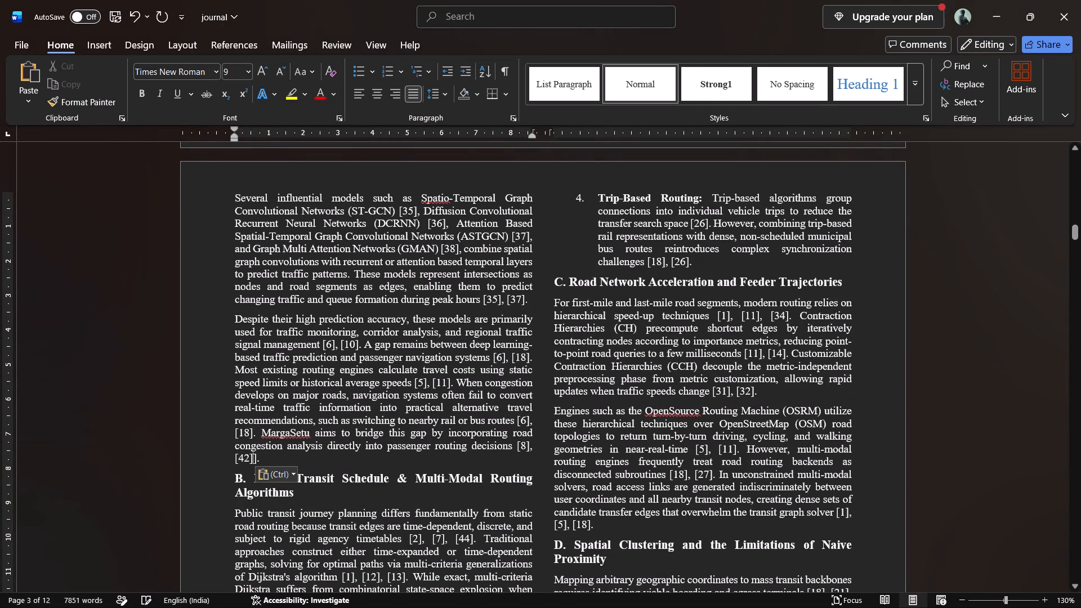
key(Delete)
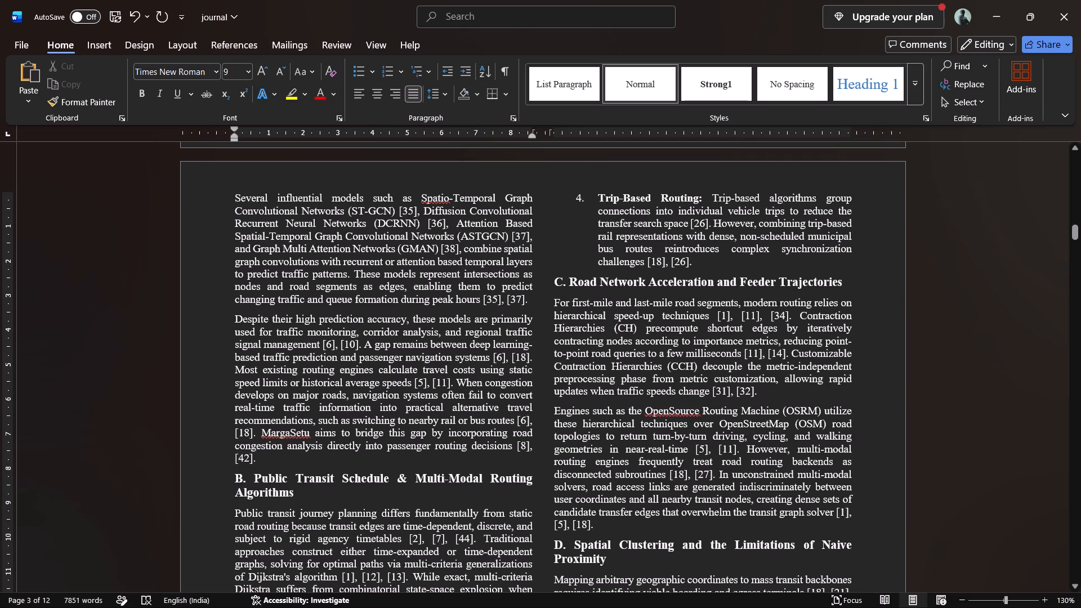
Remove the comma after "Despite their high prediction accuracy".
click(409, 320)
key(BackSpace)
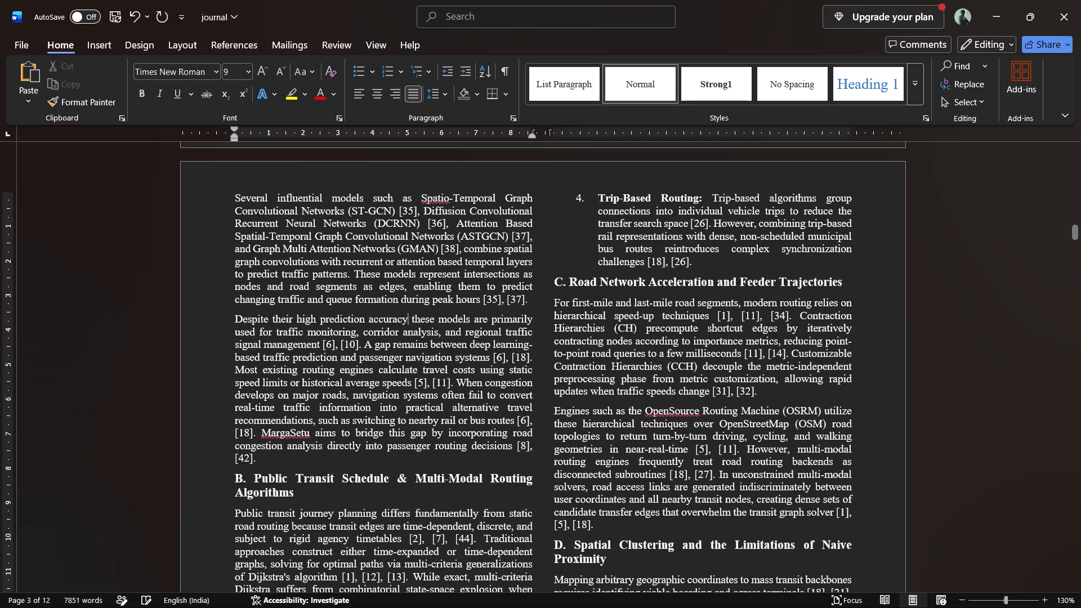
Replace "primarily" with "mainly" in "these models are primarily used".
key(Down)
key(Up)
key(Right)
key(Right)
key(Right)
key(Right)
key(Right)
key(Right)
key(Right)
key(Right)
key(Right)
key(Right)
key(Right)
key(Right)
key(Right)
key(Right)
key(Right)
key(Right)
key(Right)
key(Right)
key(Right)
key(Right)
double_click(513, 321)
text(mail)
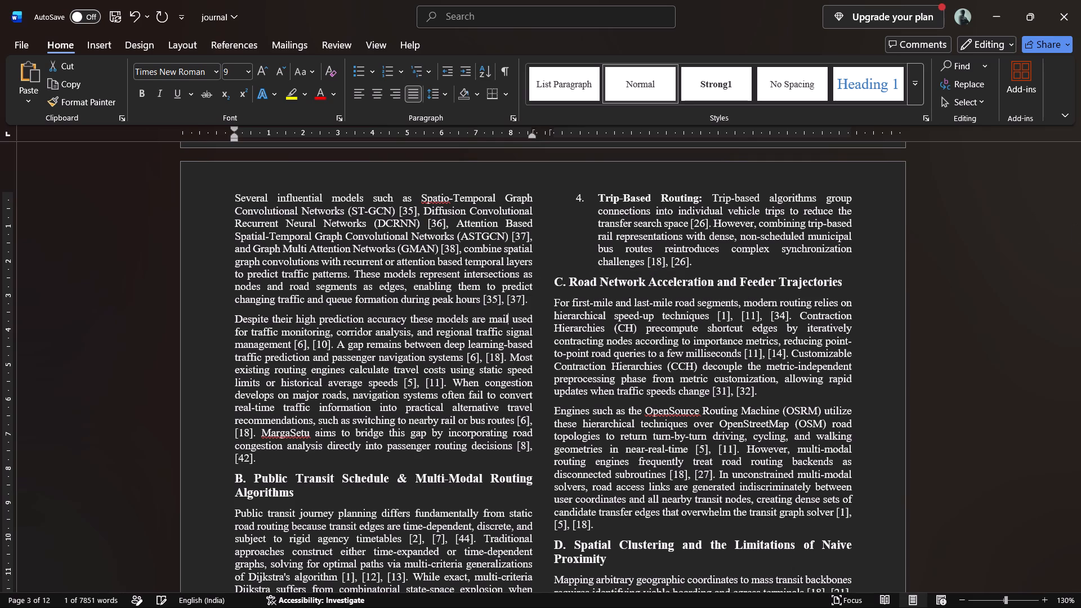
key(BackSpace)
text(nly)
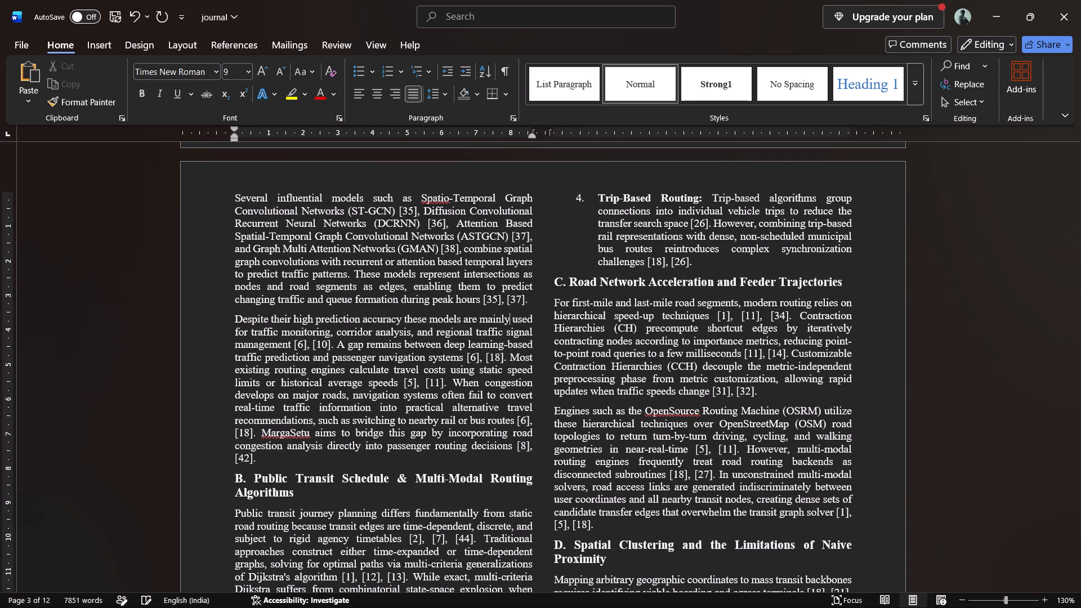
Replace the hyphen in "deep learning-based" with a space so it reads "deep learning based".
key(Down)
key(Down)
key(Down)
key(Left)
key(Up)
key(BackSpace)
key(space)
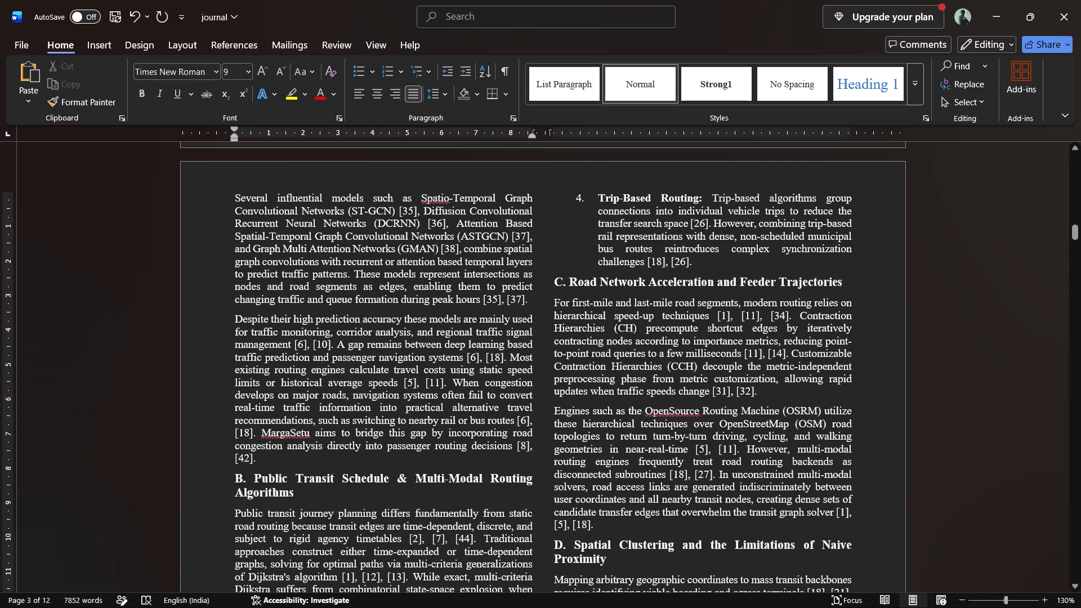
Replace "Most existing" with "Current" at the start of the sentence about routing engines.
drag(510, 356, 260, 370)
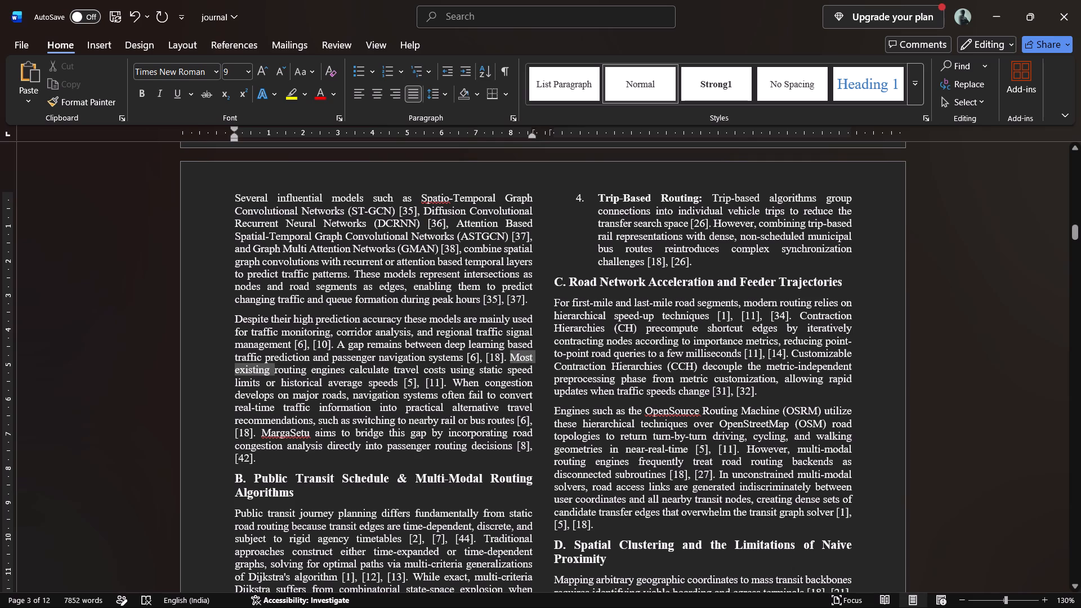
drag(260, 370, 262, 369)
text(Current)
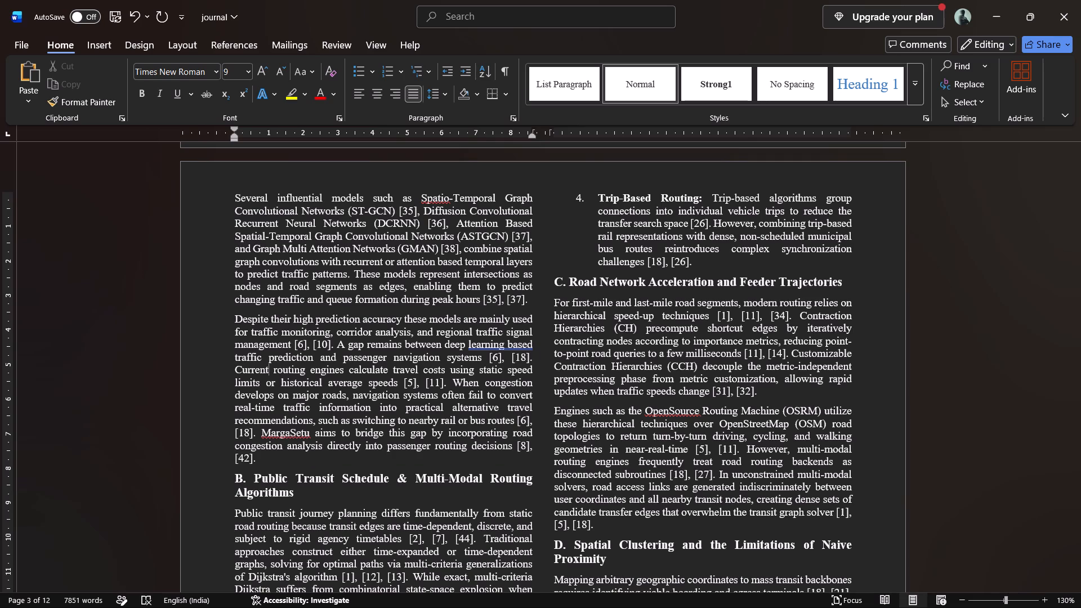
Replace the hyphen in "real-time traffic information" with a space so it reads "real time traffic information".
key(Down)
key(Down)
key(Down)
key(Left)
key(Left)
key(Left)
key(BackSpace)
key(space)
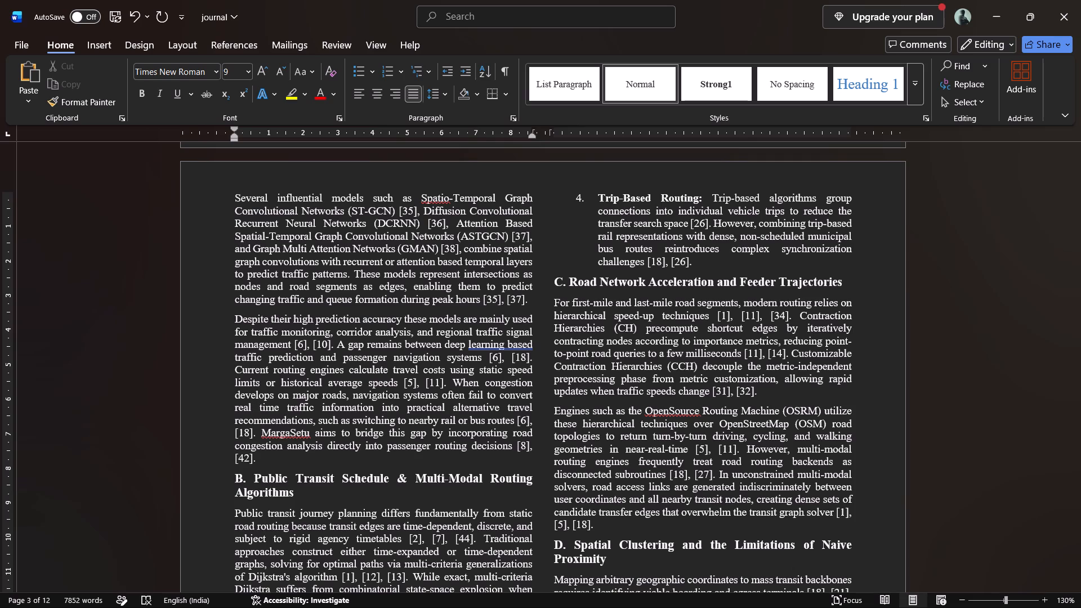
Remove the comma after "recommendations" before "such as switching to nearby rail or bus routes".
key(Right)
key(Right)
key(Right)
key(Right)
key(Right)
key(Right)
key(Right)
key(Right)
key(Right)
key(Right)
key(Right)
key(Right)
key(Right)
key(Right)
key(Right)
key(Right)
key(Right)
key(Right)
key(Right)
key(Right)
key(Down)
key(Left)
key(Left)
key(Left)
key(Left)
key(Left)
key(Left)
key(Left)
key(Left)
key(Left)
key(Left)
key(Left)
key(BackSpace)
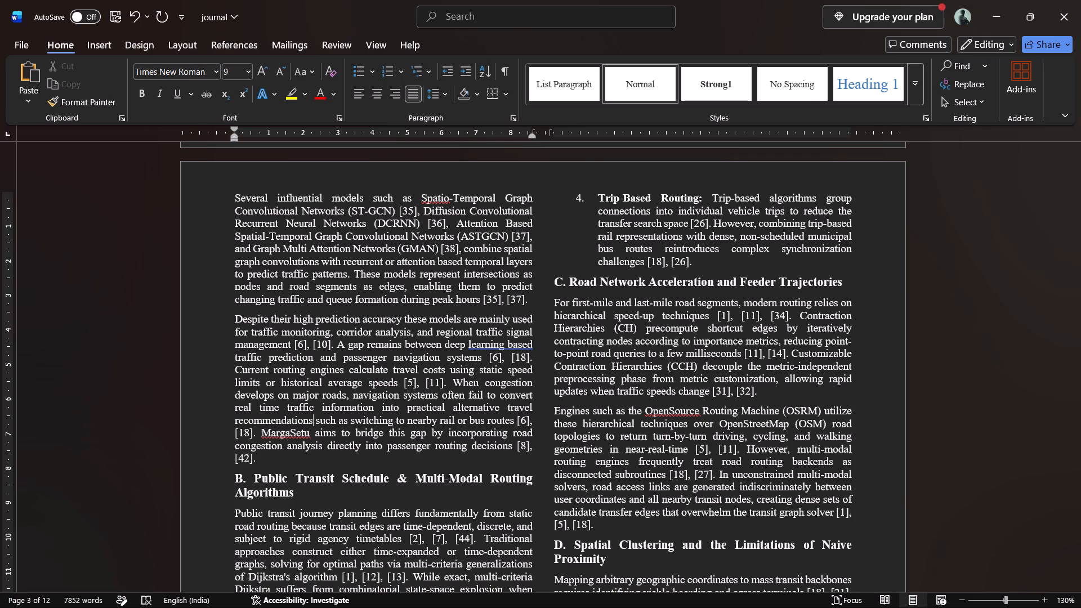
Replace "incorporating" with "integrating" in the sentence about MargaSetu bridging the gap.
scroll(354, 426, down, 1)
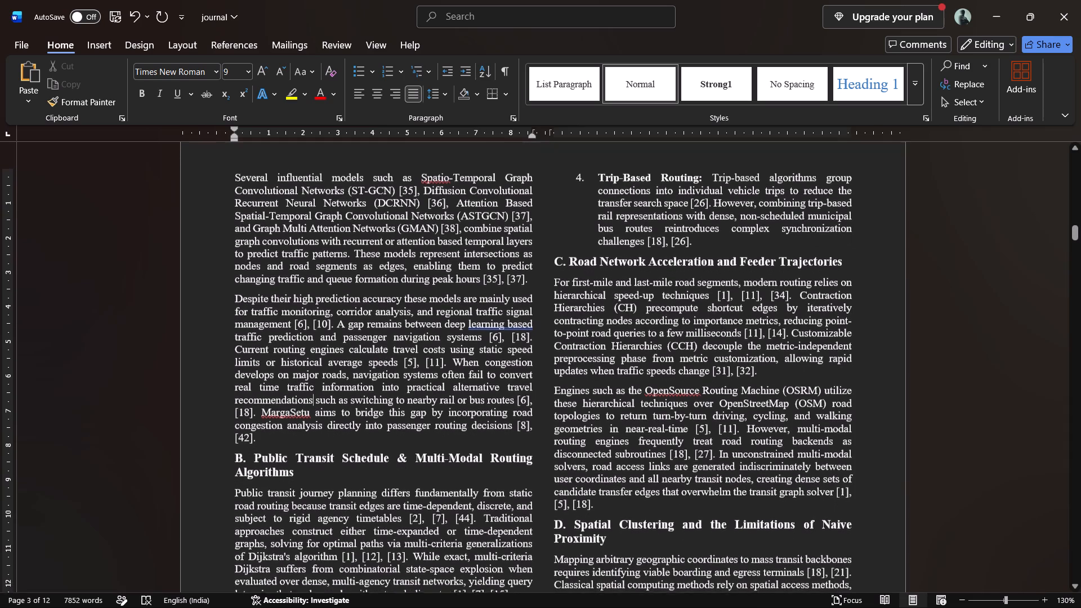
scroll(354, 426, down, 1)
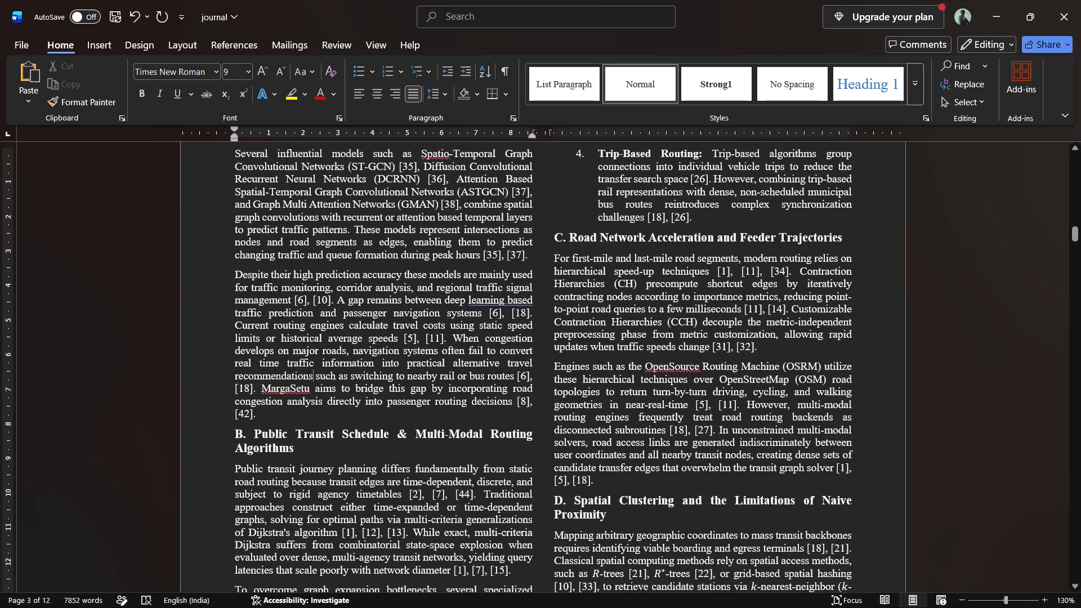
double_click(472, 388)
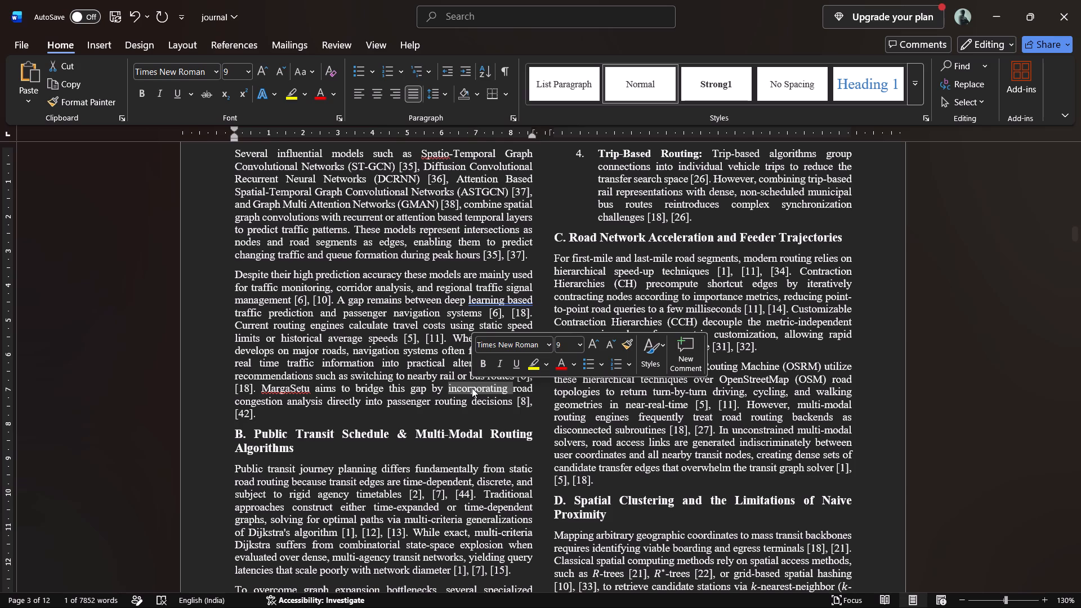
text(inter)
key(BackSpace)
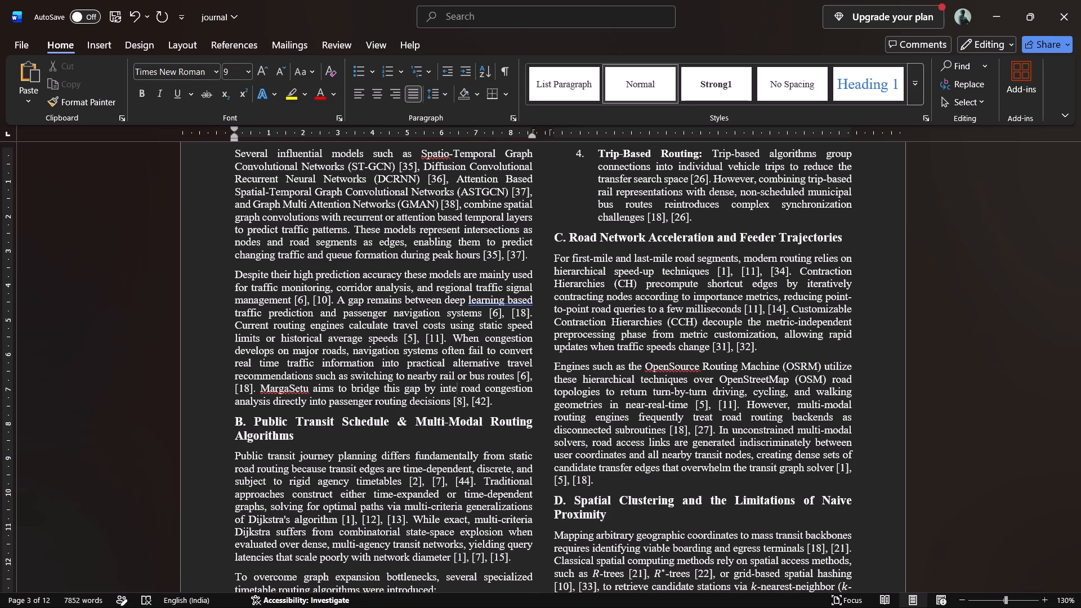
text(grating)
Save the journal document.
scroll(472, 388, down, 1)
key(ctrl+s)
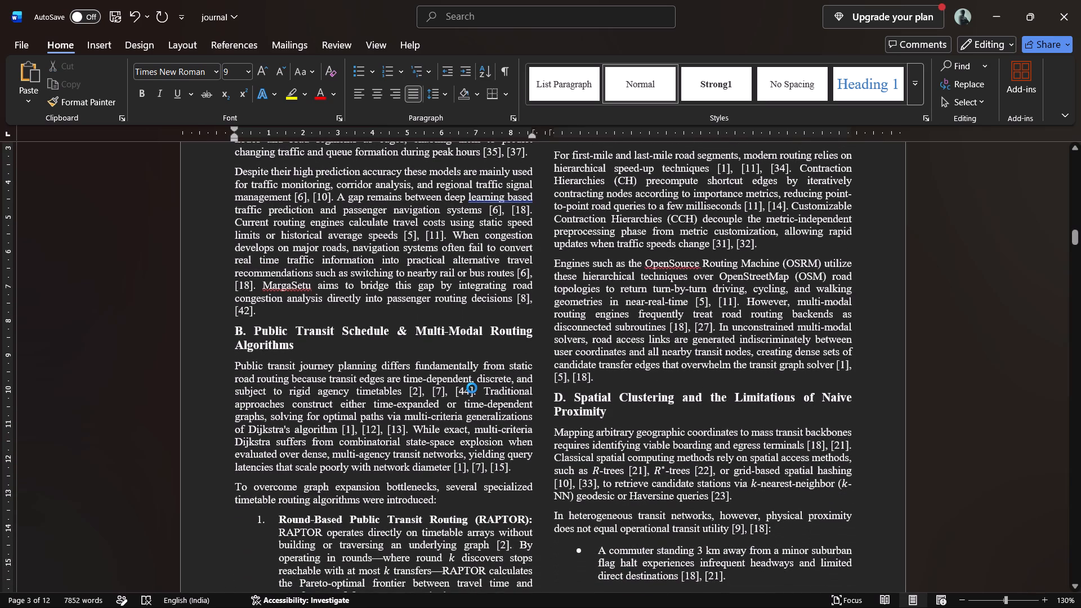
Switch to the ChatGPT conversation in Chrome.
key(alt+Tab)
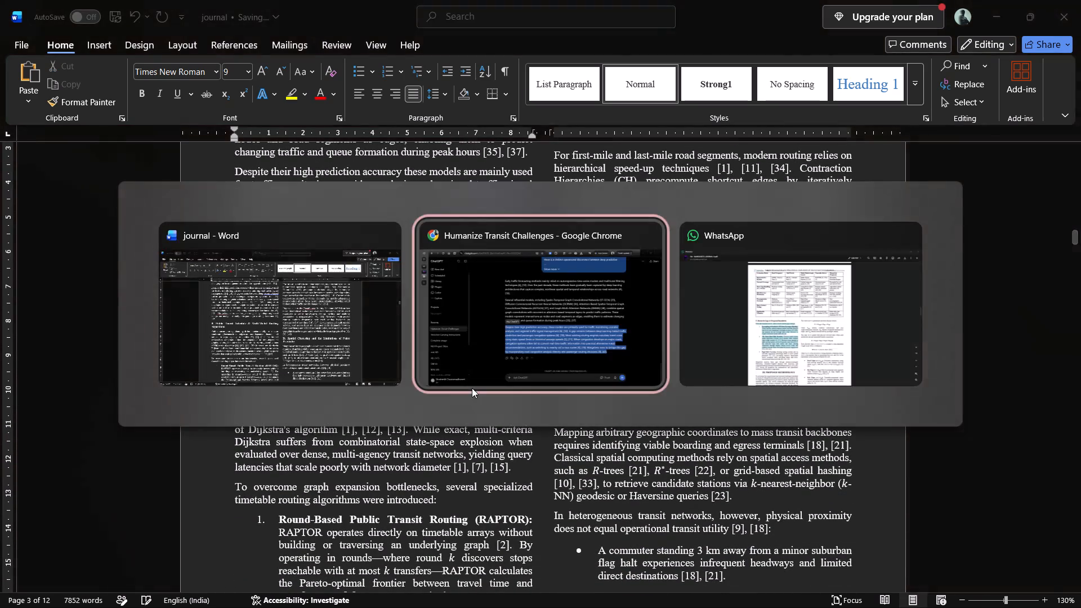
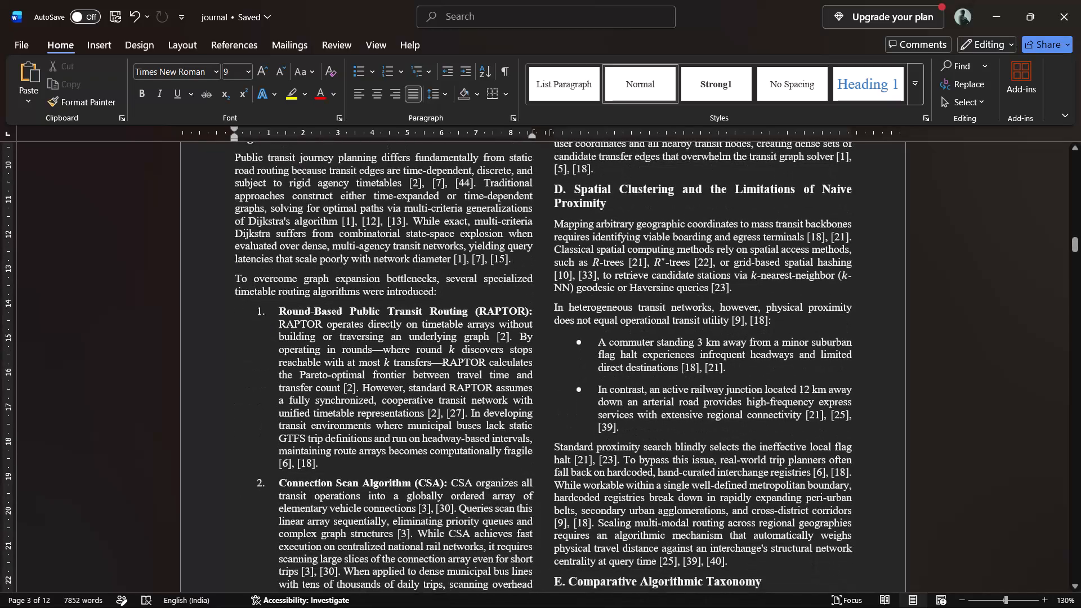
ctrl+scroll(455, 444, down, 4)
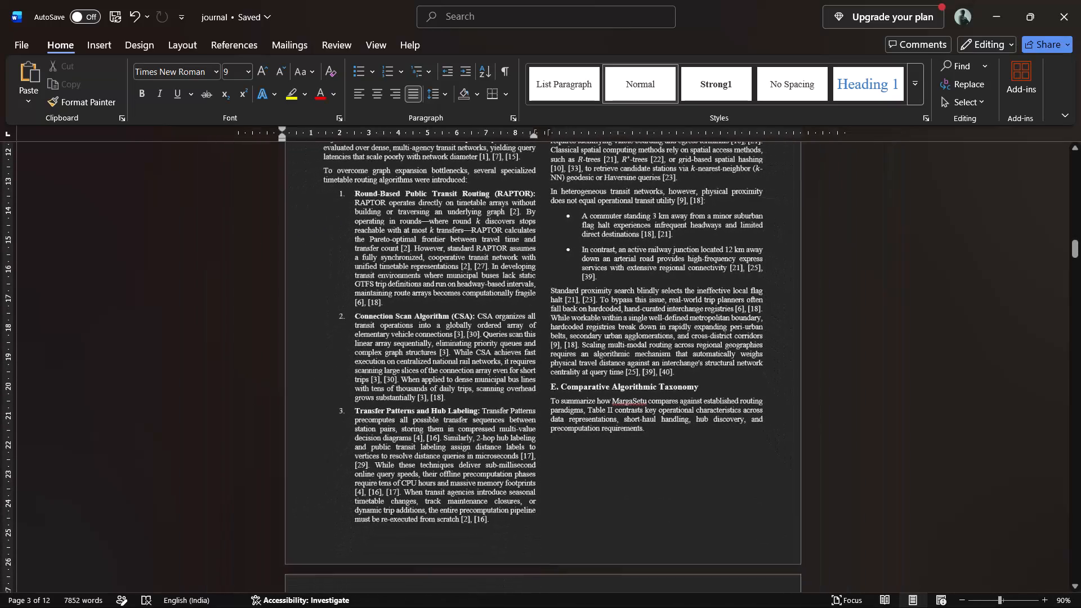
scroll(455, 444, up, 1)
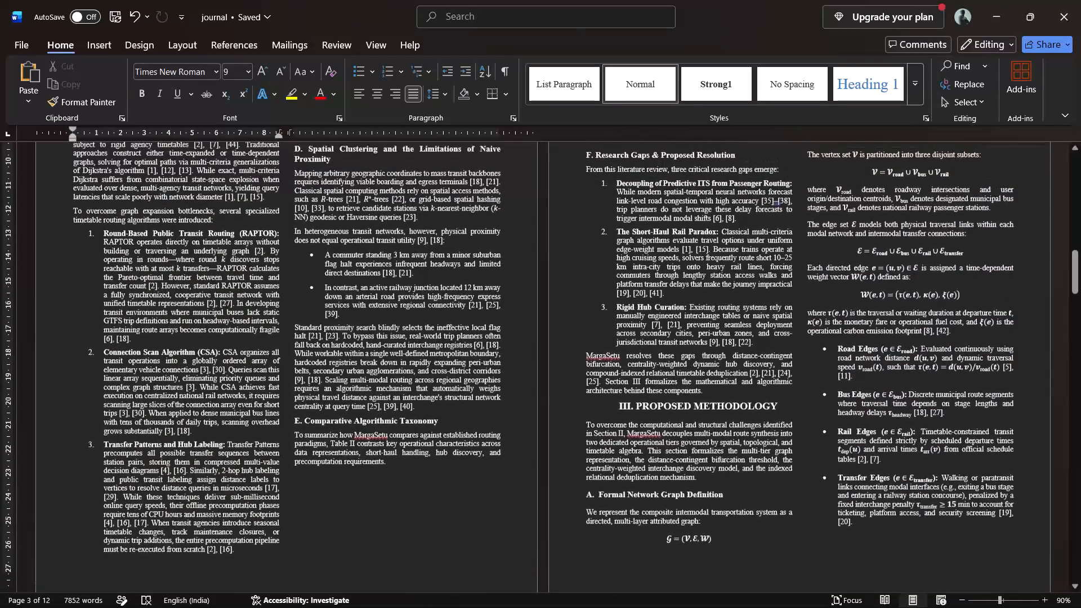
scroll(455, 444, up, 1)
ctrl+scroll(455, 444, up, 1)
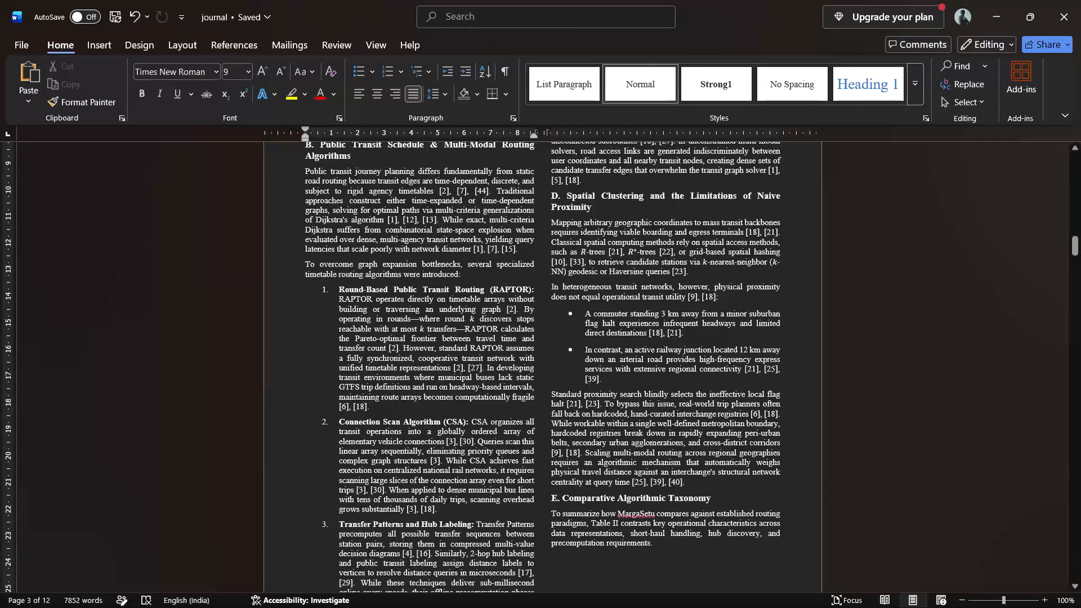
drag(302, 171, 433, 607)
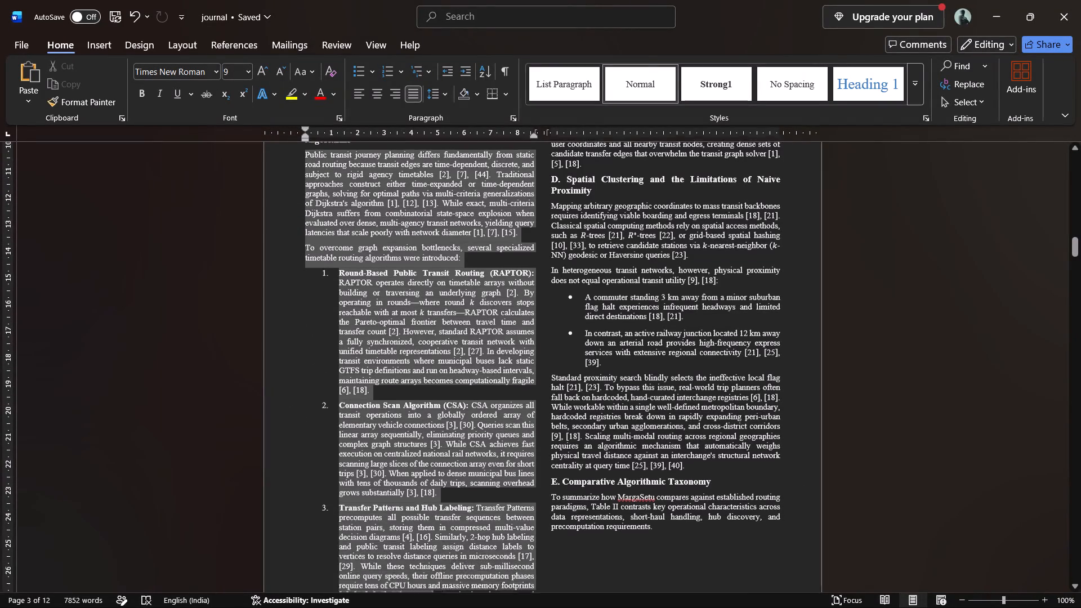
drag(433, 607, 486, 551)
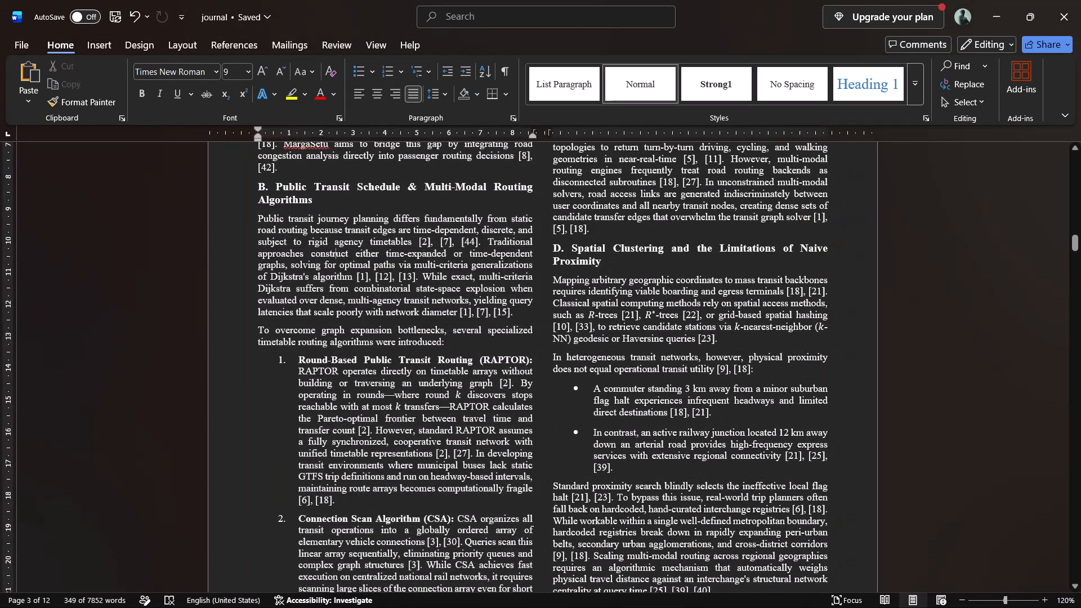
ctrl+scroll(336, 251, up, 2)
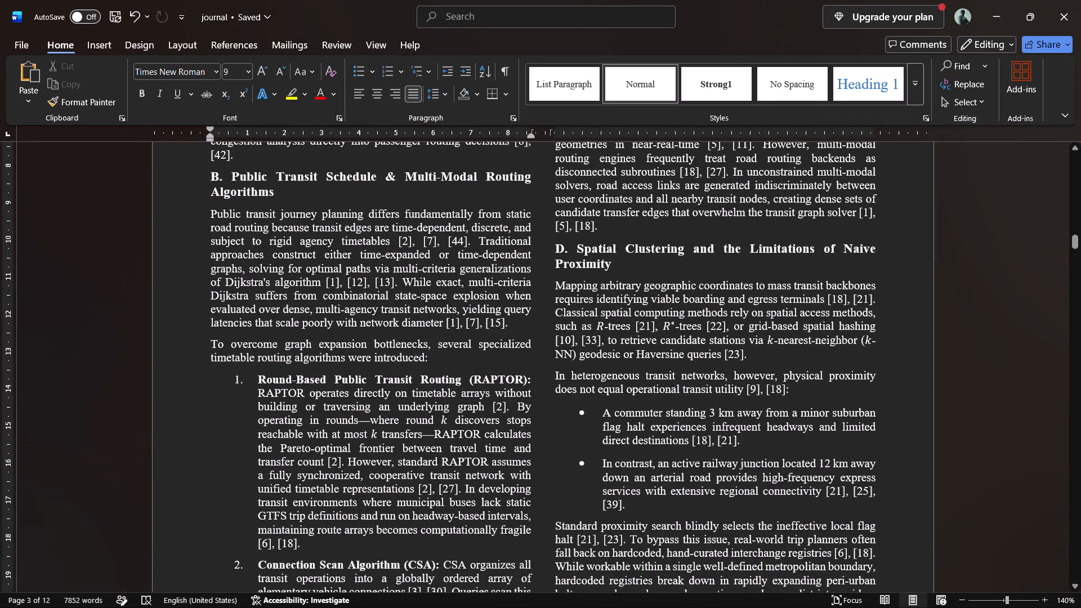
drag(212, 215, 504, 324)
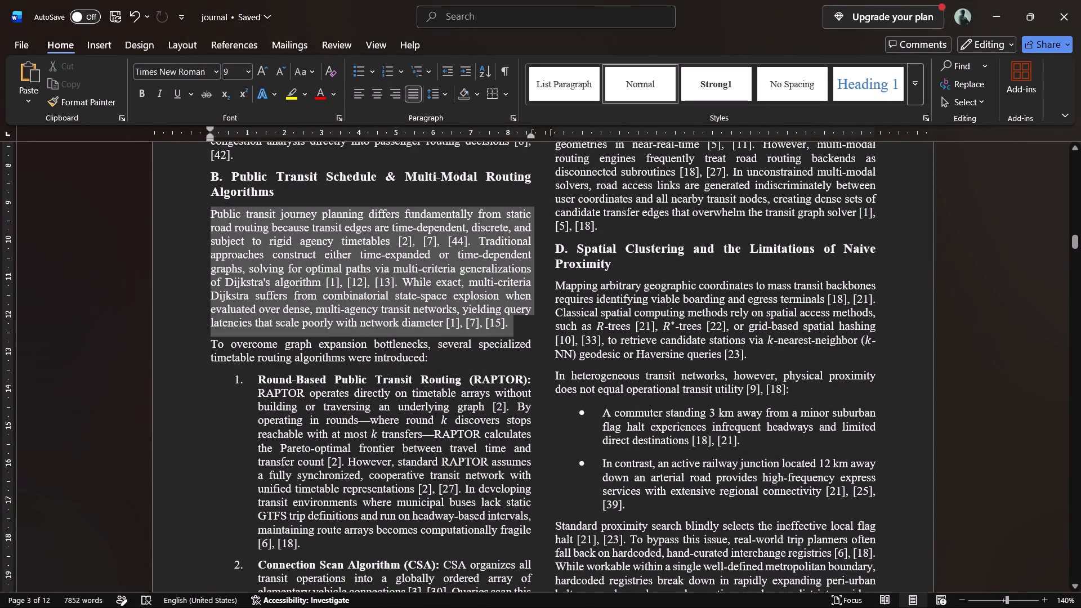
drag(504, 324, 499, 322)
key(BackSpace)
key(ctrl+v)
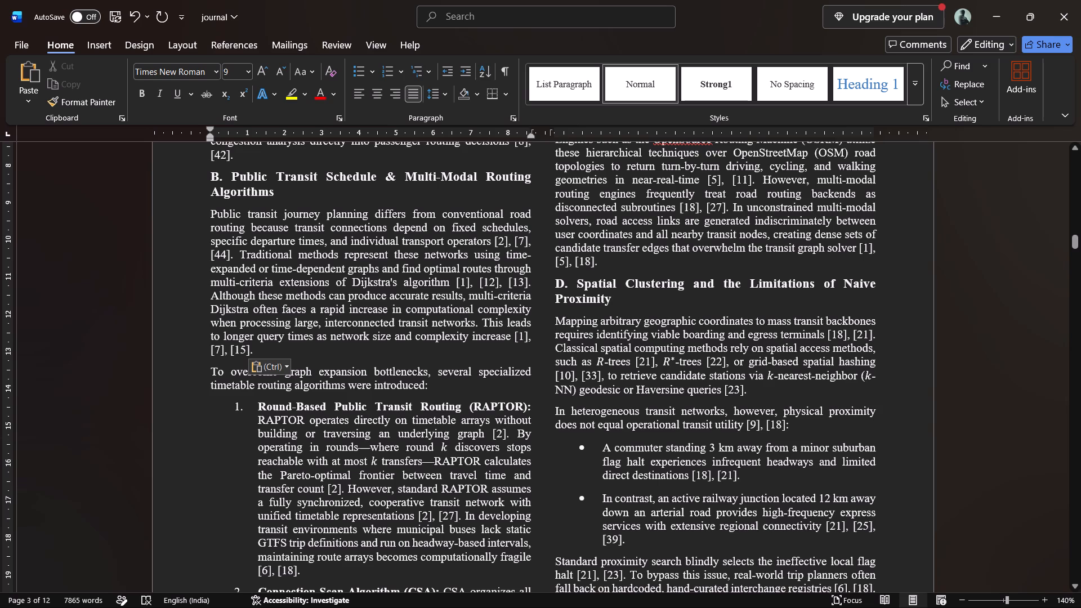
Change "depend" to "depends" after "transit connections" in section B's opening sentence.
drag(373, 223, 341, 215)
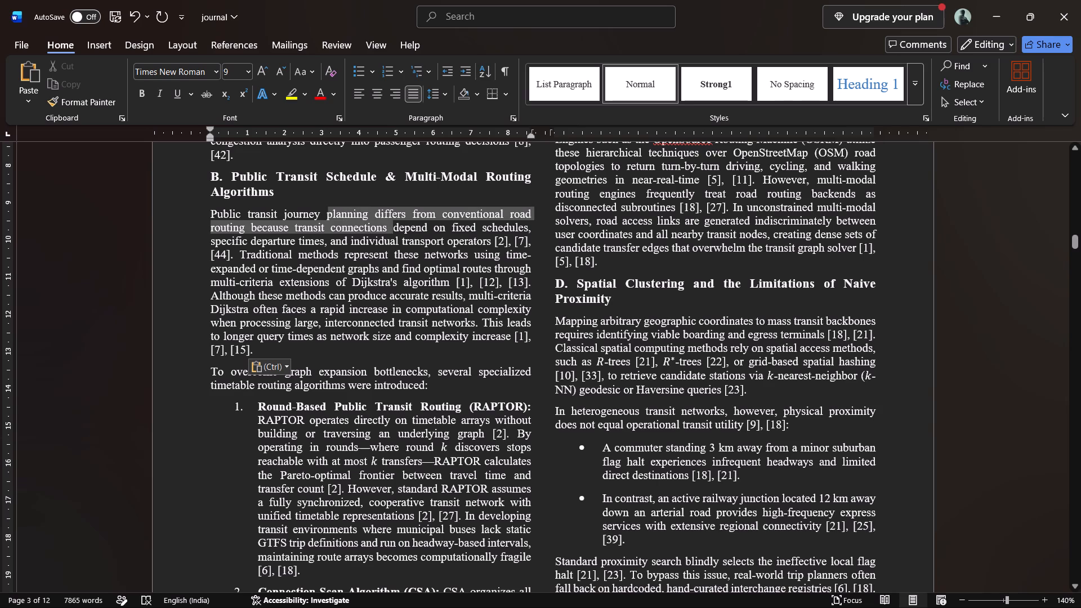
drag(341, 215, 364, 230)
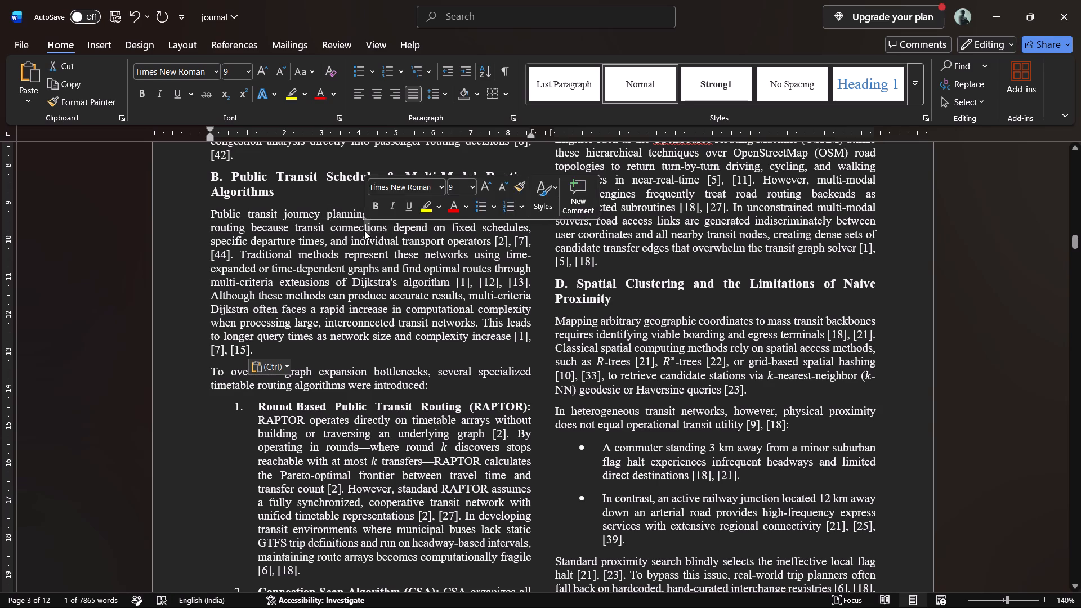
click(364, 230)
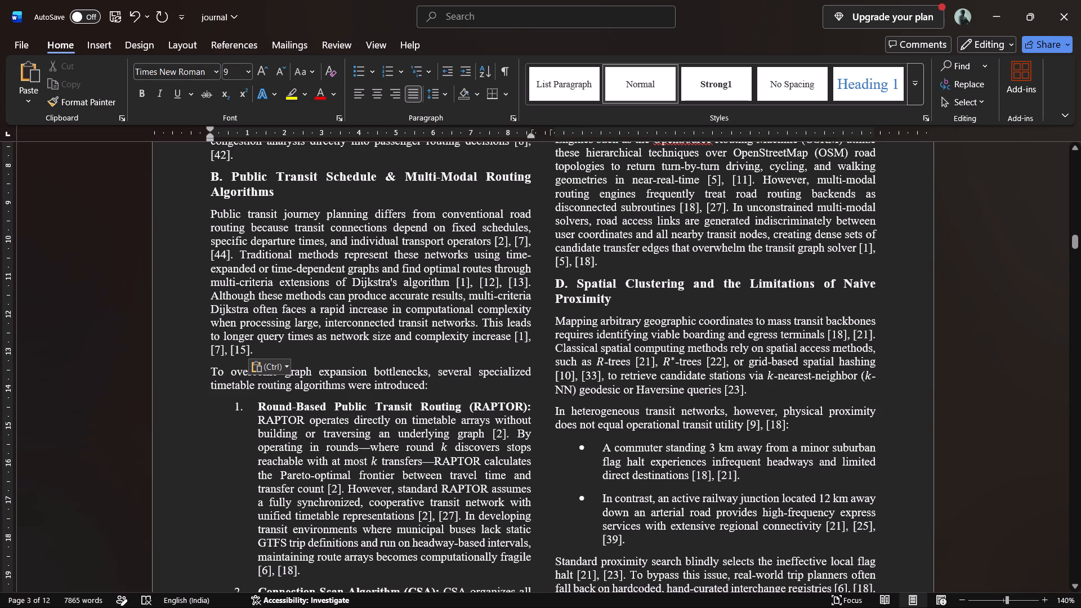
click(427, 233)
key(s)
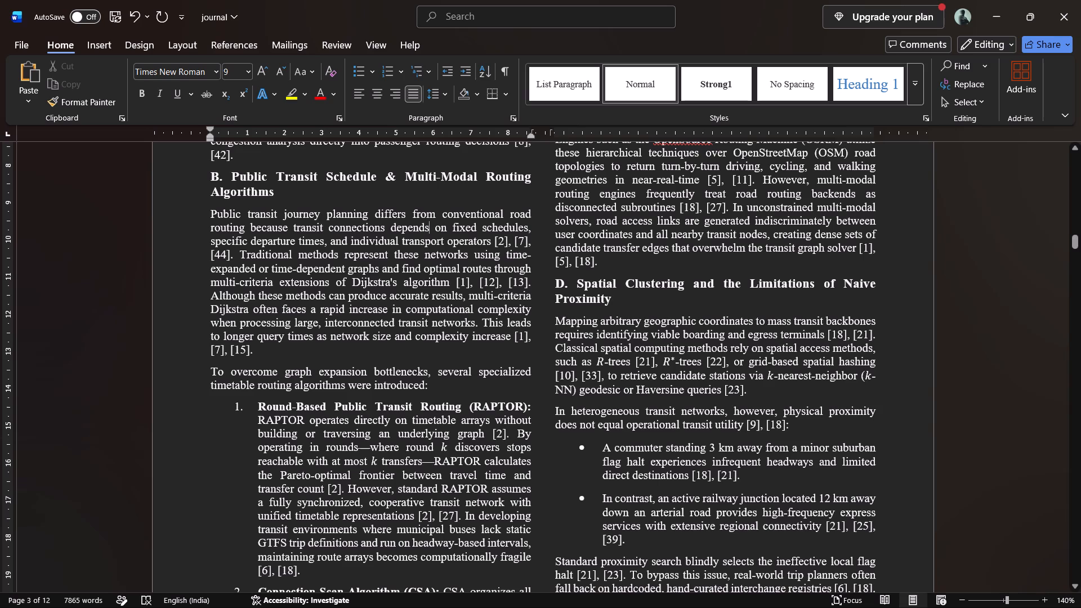
Replace the hyphens with spaces in "time-expanded" and "time-dependent" in section B's opening paragraph.
scroll(417, 271, down, 1)
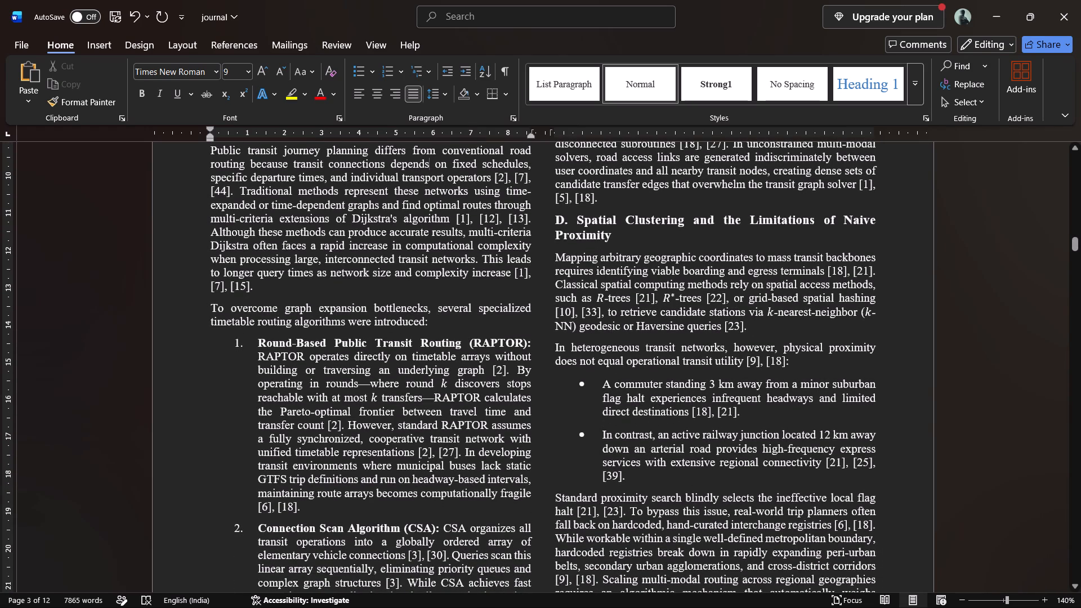
click(537, 202)
key(Up)
key(Right)
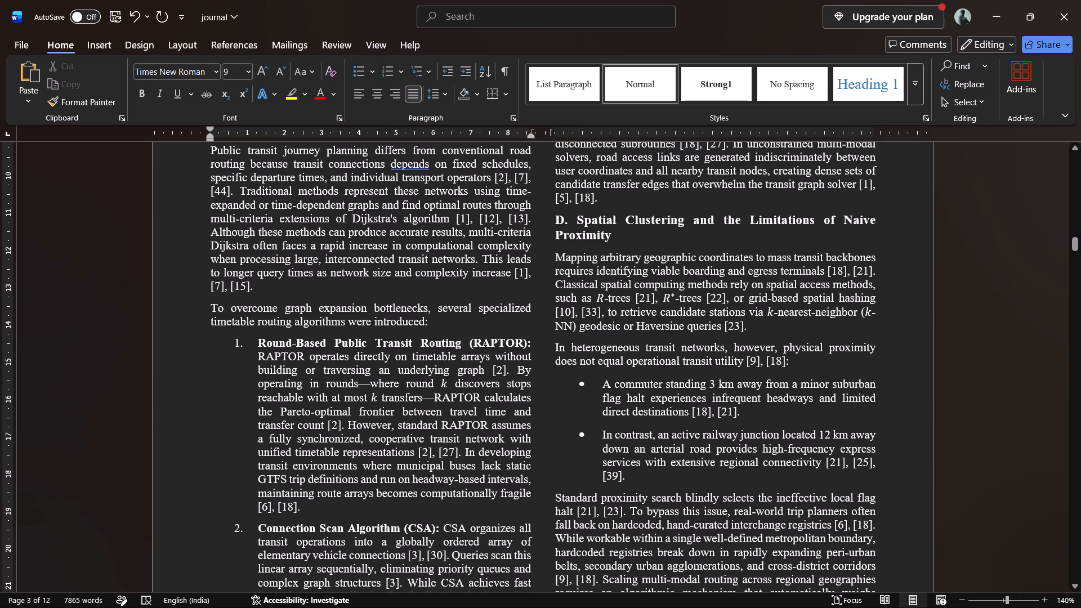
click(535, 196)
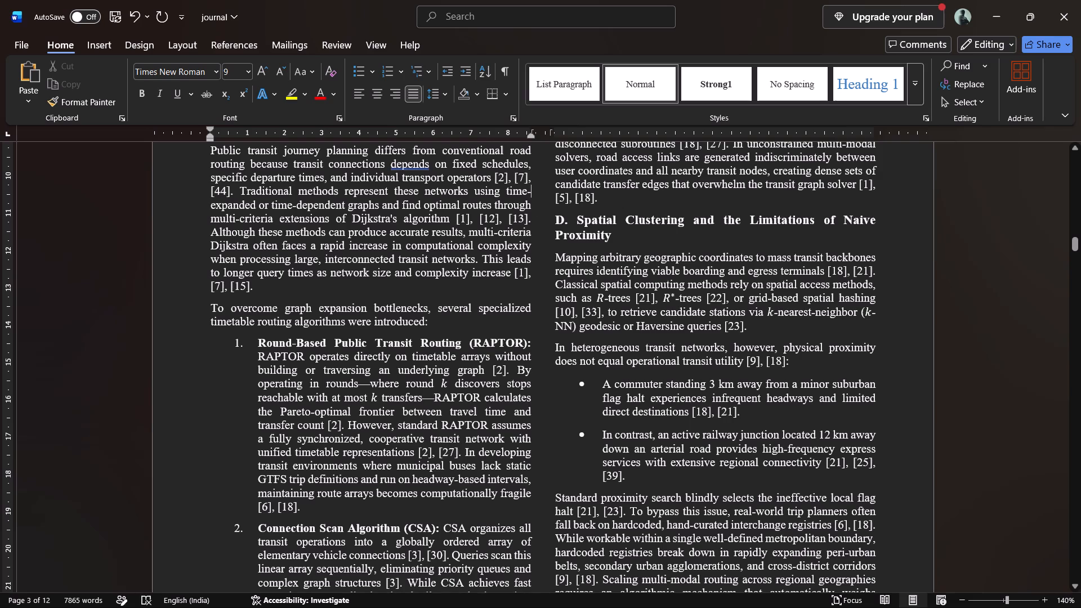
key(BackSpace)
key(space)
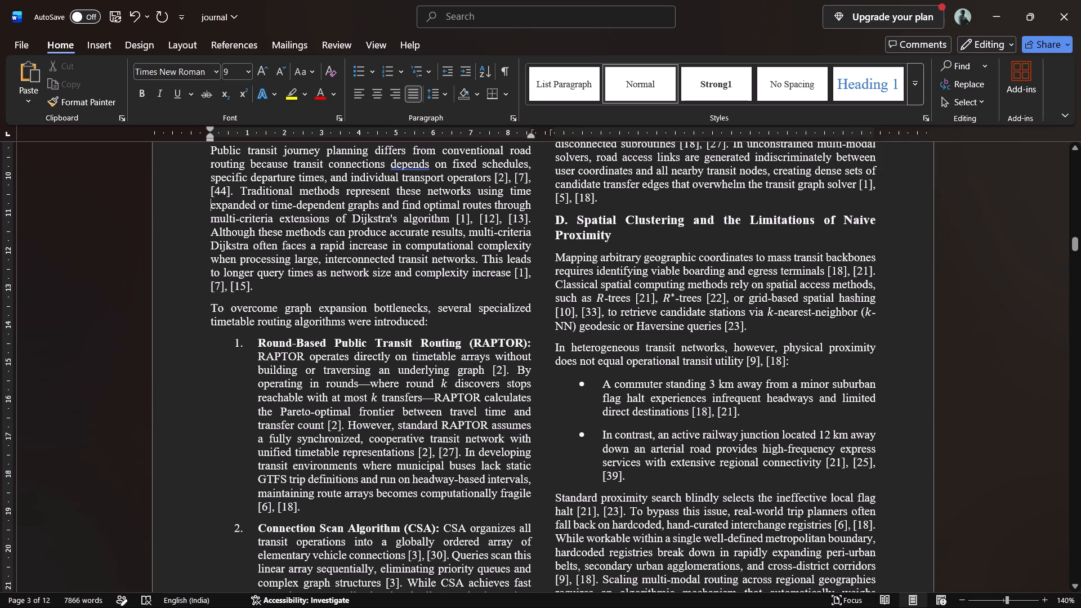
click(291, 209)
key(Right)
key(BackSpace)
key(space)
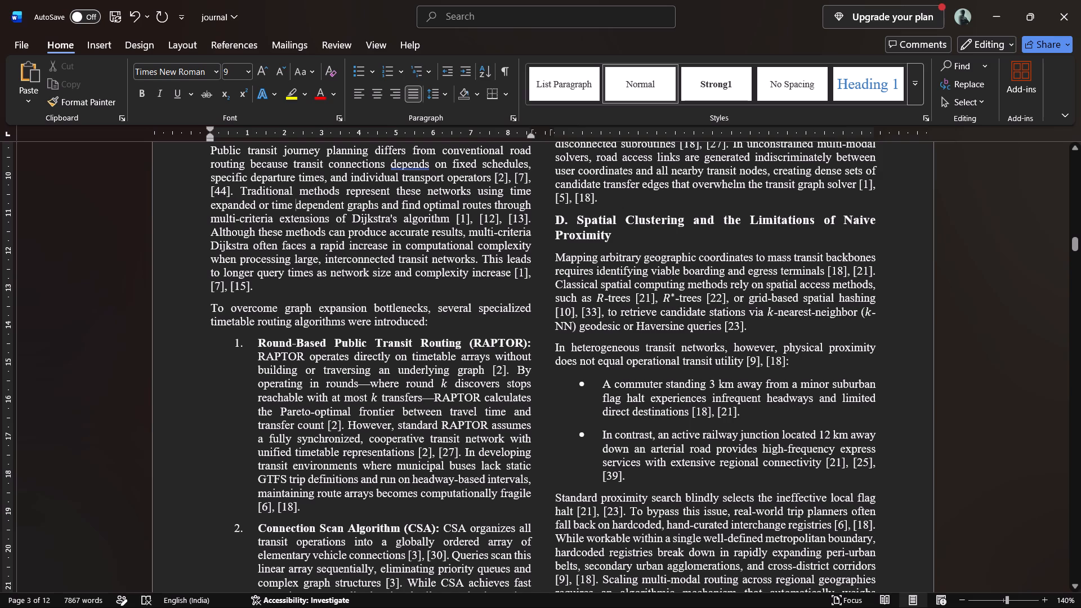
Replace the hyphen with a space in both occurrences of "multi-criteria" in section B's opening paragraph.
click(248, 223)
key(Left)
key(Left)
key(BackSpace)
key(space)
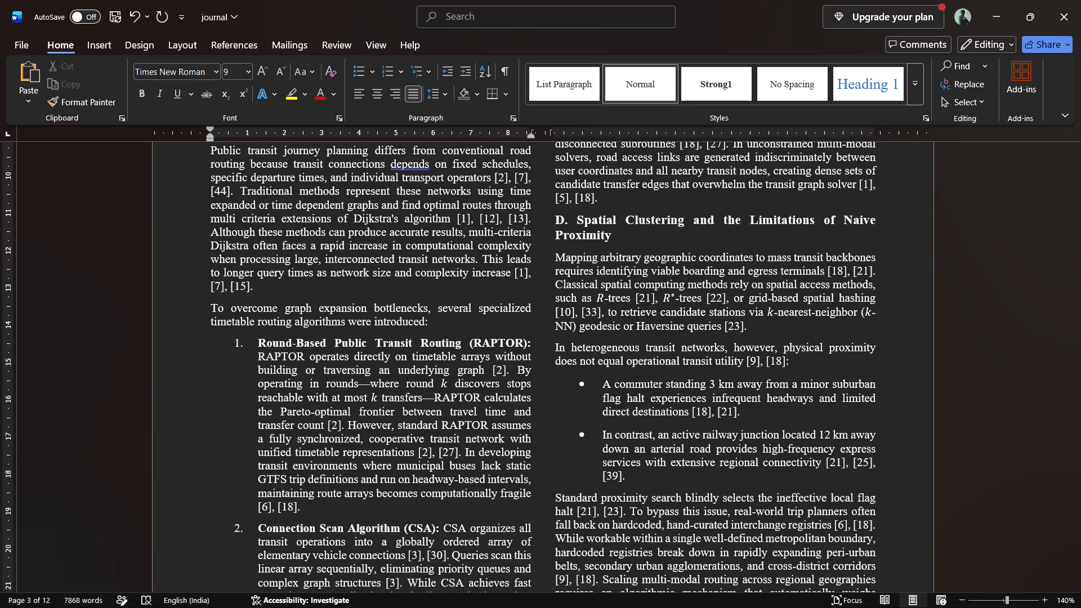
key(Down)
click(498, 241)
key(Up)
key(BackSpace)
key(space)
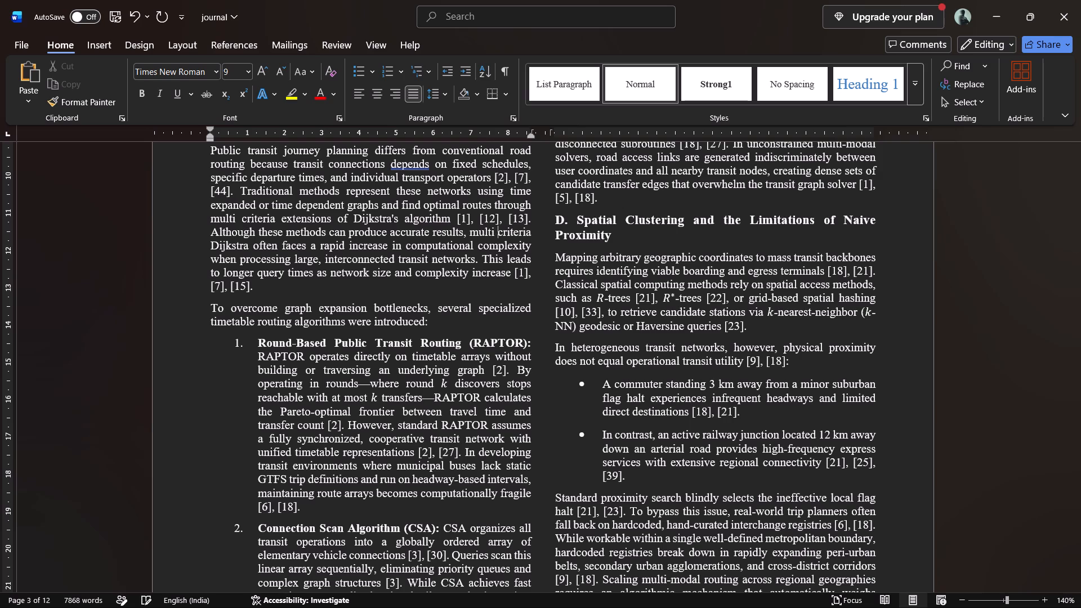
Replace "faces" with "require" in the sentence about multi criteria Dijkstra's rapid increase in computational complexity.
key(Down)
key(Left)
key(Left)
key(Left)
key(Left)
key(Left)
key(Left)
key(Left)
key(Left)
key(Left)
key(Left)
key(Left)
key(Left)
key(Left)
key(Left)
key(Left)
key(Left)
key(Left)
key(Left)
key(Left)
key(Left)
key(Right)
key(Left)
key(BackSpace)
key(BackSpace)
key(BackSpace)
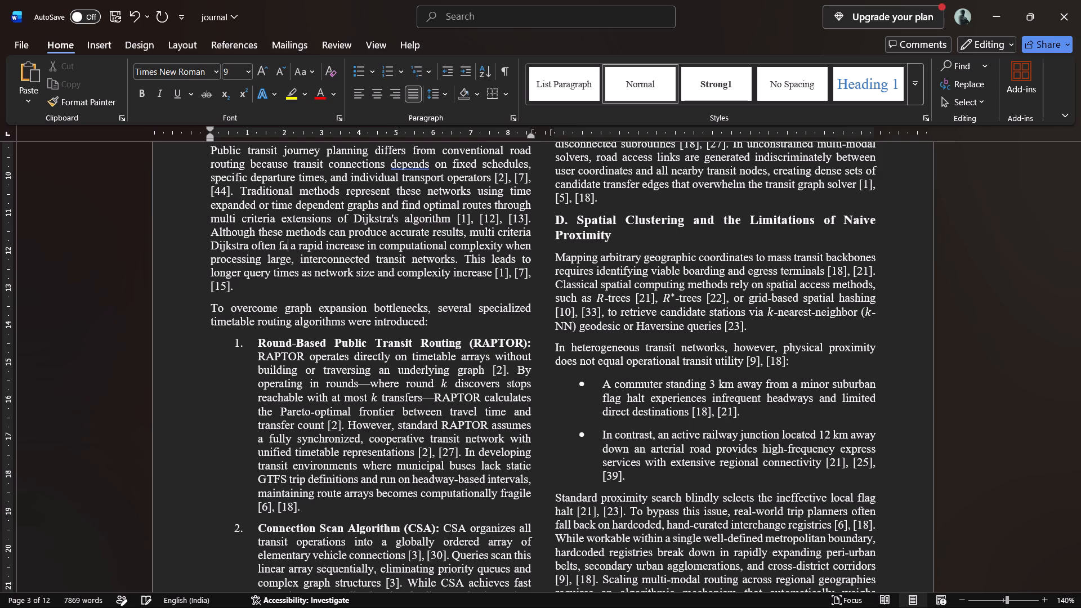
key(BackSpace)
key(BackSpace)
text(require)
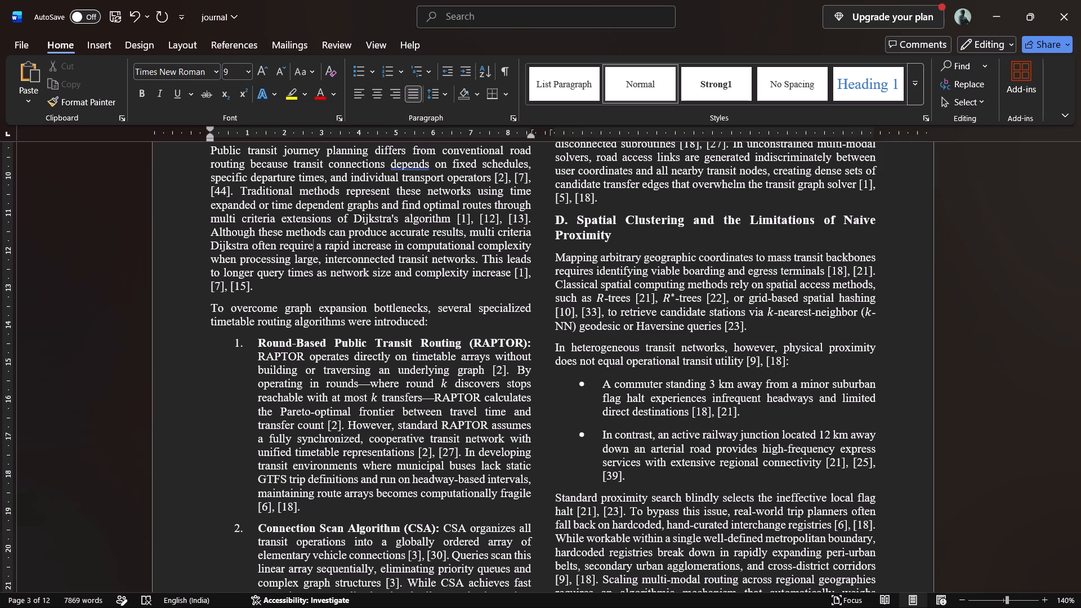
Delete "a rapid increase in" after "multi criteria Dijkstra often require" in section B's opening paragraph.
key(Right)
key(Right)
key(Right)
key(Right)
key(Right)
key(Right)
key(Right)
key(Right)
key(Right)
key(Right)
key(Right)
key(Right)
key(Right)
key(Right)
key(Right)
key(Right)
key(Right)
key(Right)
key(Right)
key(Right)
key(ctrl+BackSpace)
key(ctrl+BackSpace)
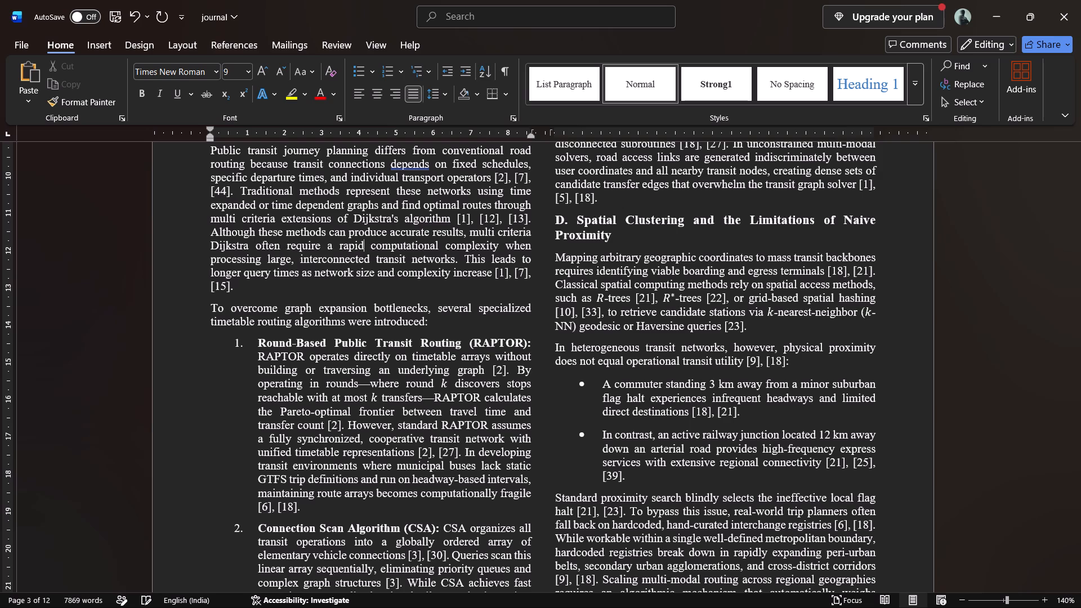
key(ctrl+BackSpace)
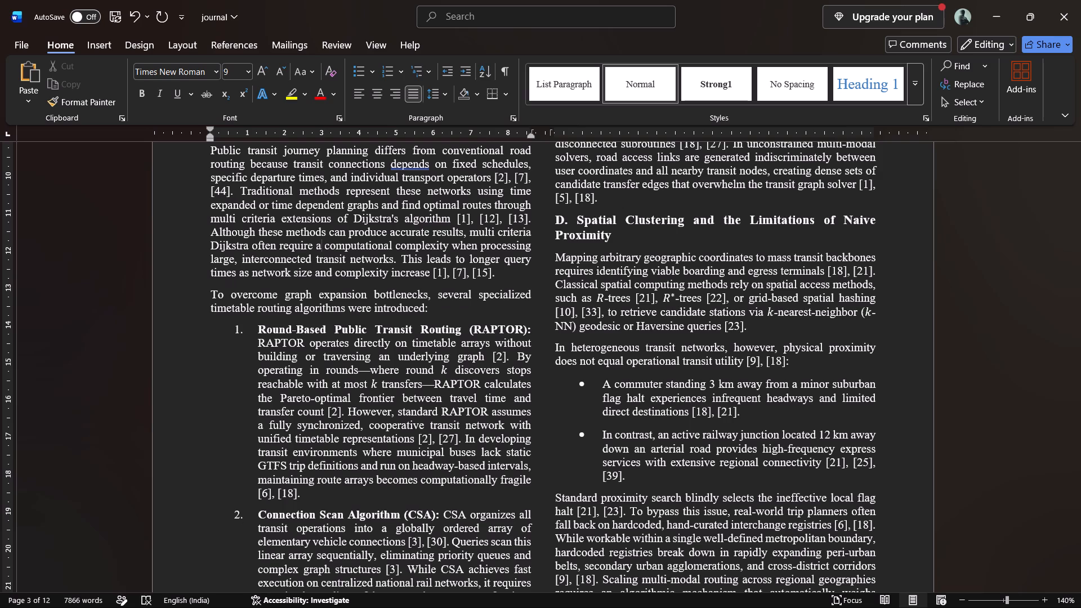
key(BackSpace)
key(BackSpace)
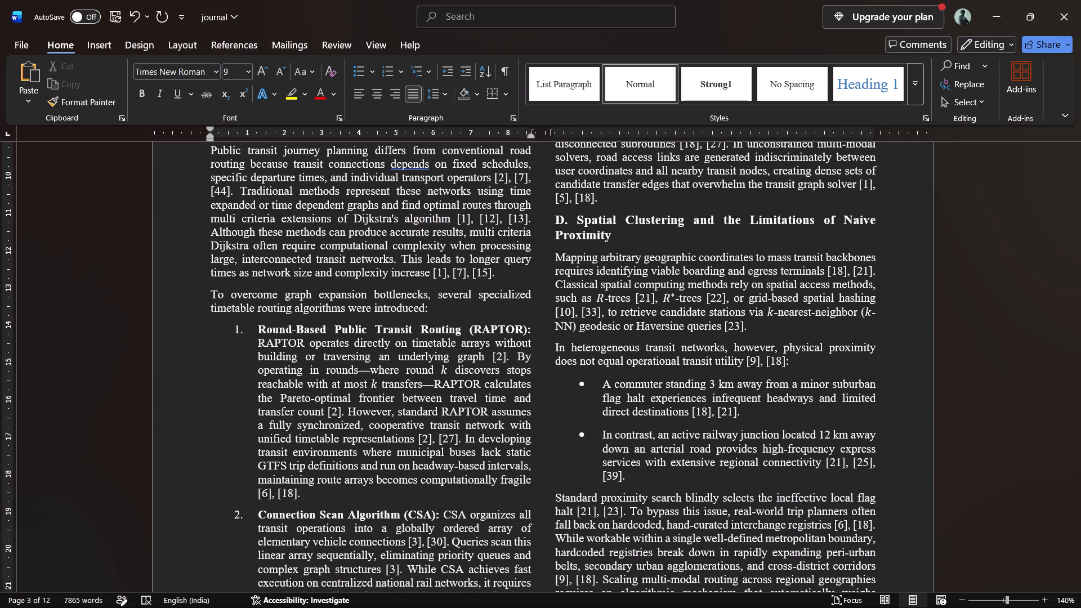
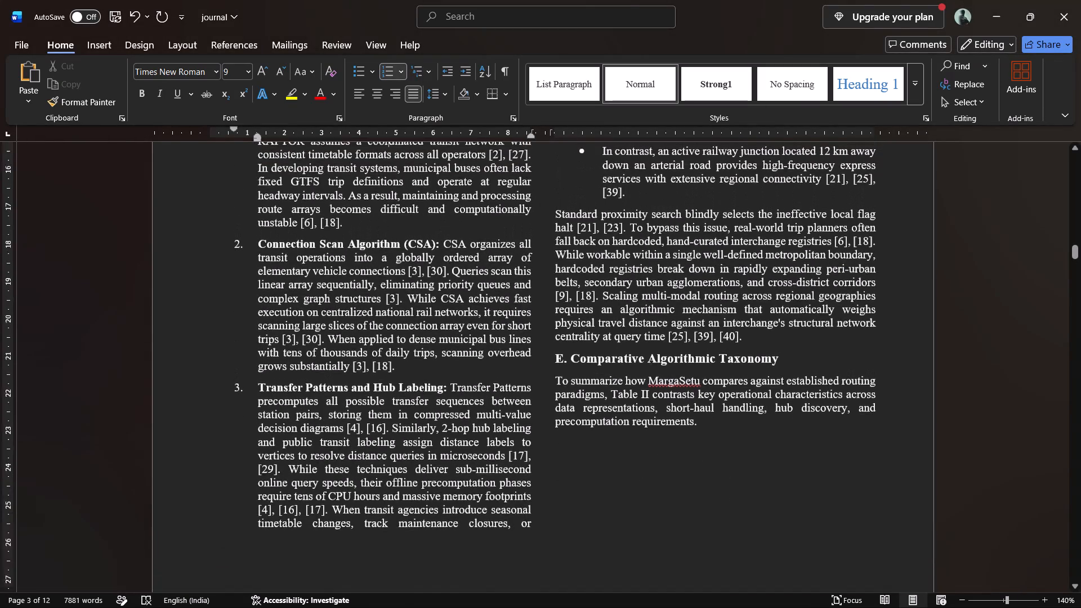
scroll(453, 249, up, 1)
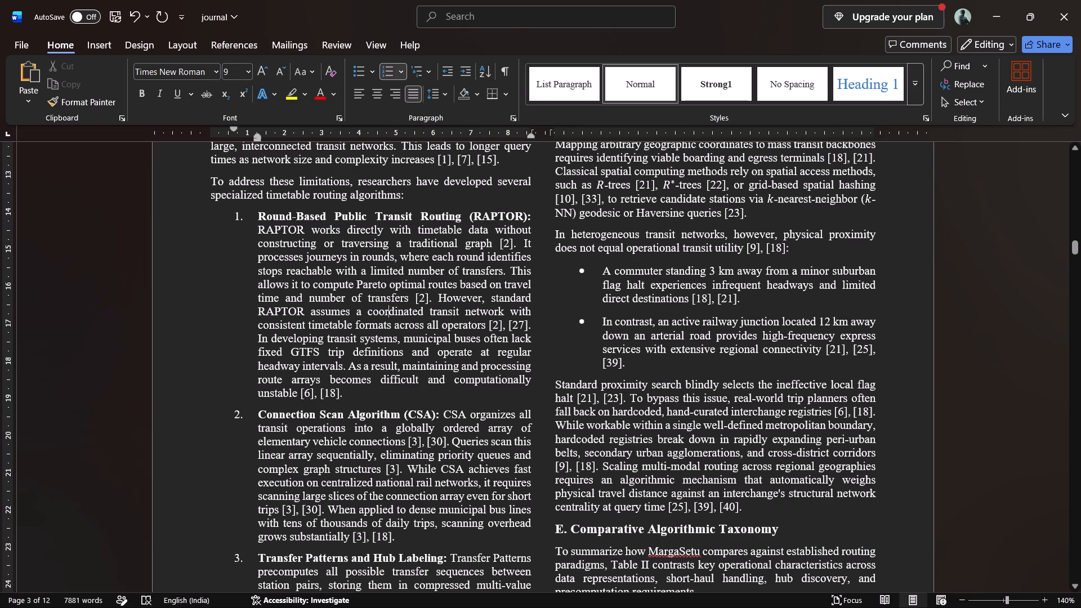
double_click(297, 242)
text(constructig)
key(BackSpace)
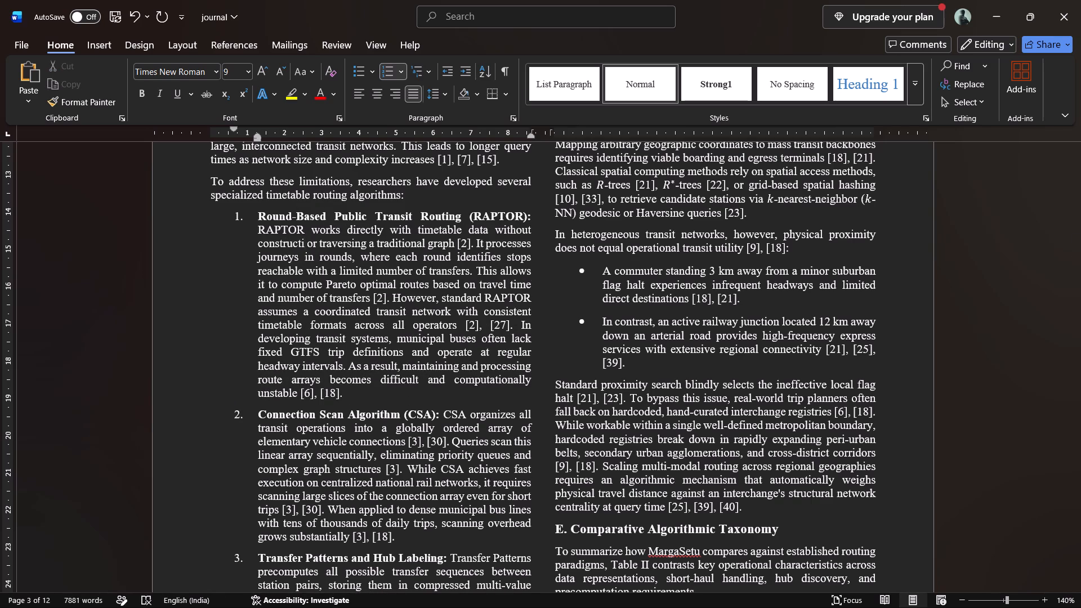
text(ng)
Change "processes journeys in rounds" to "processes a journey in rounds" in the RAPTOR item.
key(Down)
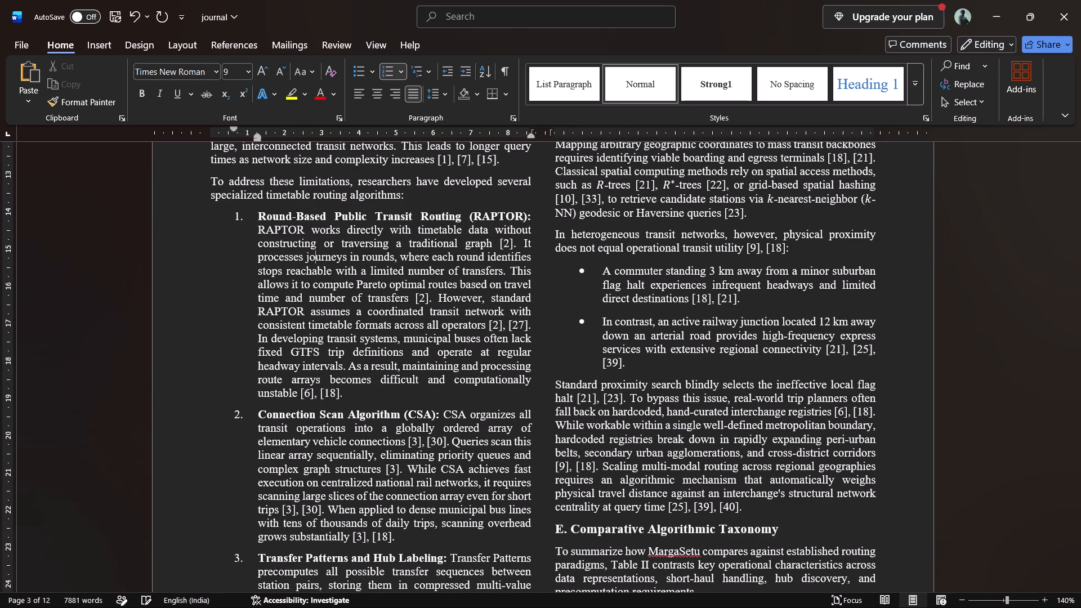
key(Right)
key(Right)
key(Right)
key(Right)
key(Right)
key(Right)
key(Right)
key(Right)
key(Right)
key(Left)
key(Left)
key(Left)
key(BackSpace)
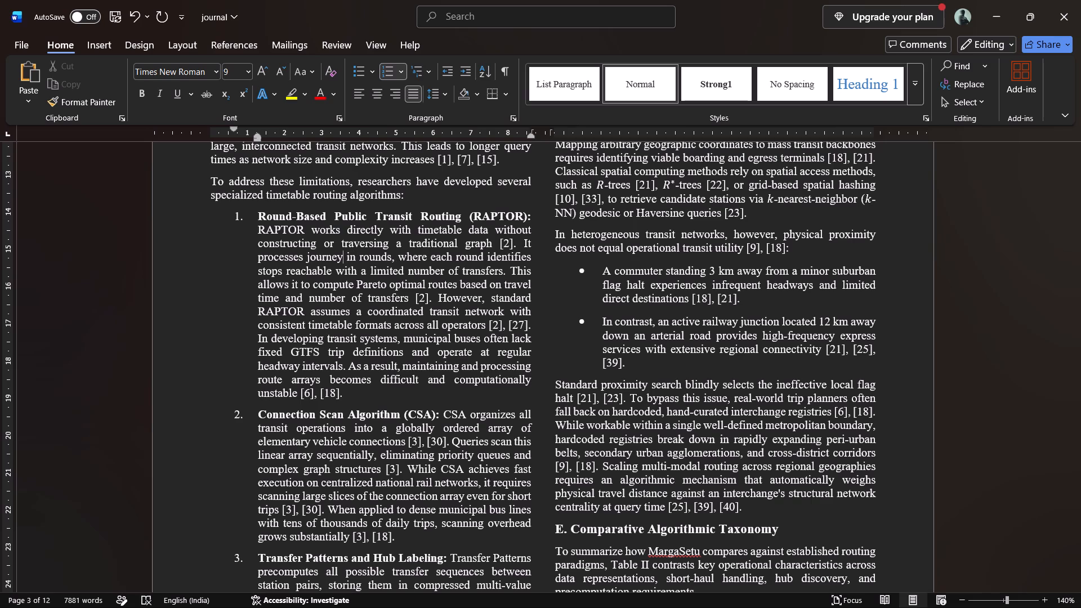
key(Left)
key(Left)
key(Left)
key(Left)
key(Left)
key(Left)
key(Left)
key(Left)
key(Left)
key(Right)
key(space)
text(a)
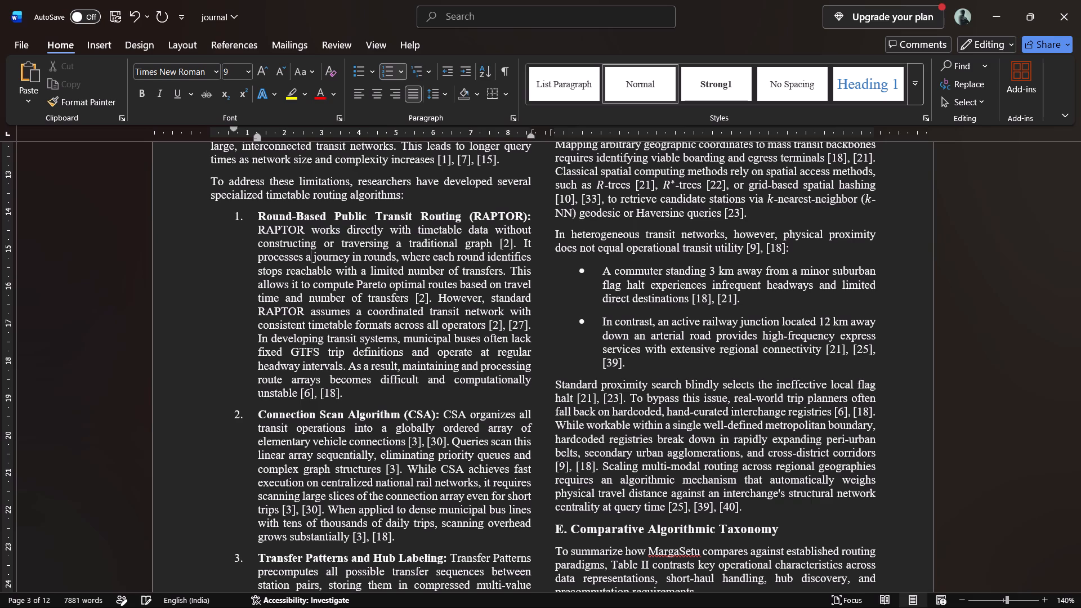
Change "allows" to "allow" before "it to compute Pareto optimal routes" in the RAPTOR item.
key(Down)
key(Down)
key(Left)
key(Left)
key(Left)
key(Left)
key(Left)
key(Left)
key(BackSpace)
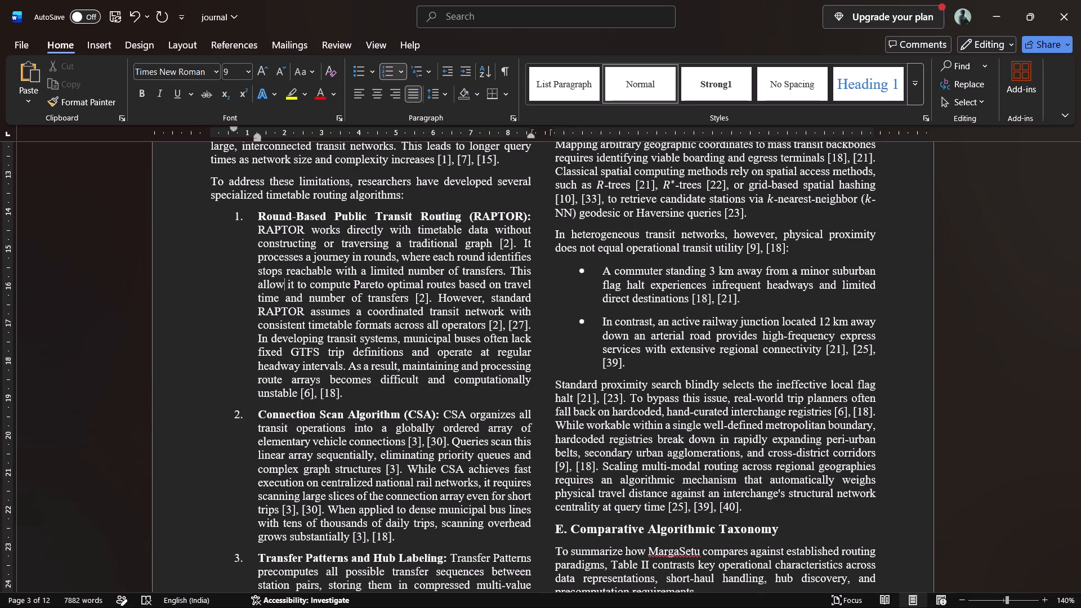
Review the wording of the RAPTOR item around "standard RAPTOR assumes a coordinated transit network" and the lines next to it.
key(Down)
key(Right)
key(Down)
key(Down)
key(Right)
key(Up)
key(Right)
key(Right)
key(Right)
key(Right)
key(Right)
key(Right)
key(Right)
key(Right)
key(Right)
key(Right)
key(Right)
key(Right)
key(Right)
key(Right)
key(Right)
key(Right)
key(Right)
key(Right)
key(Right)
key(Right)
key(Right)
key(Down)
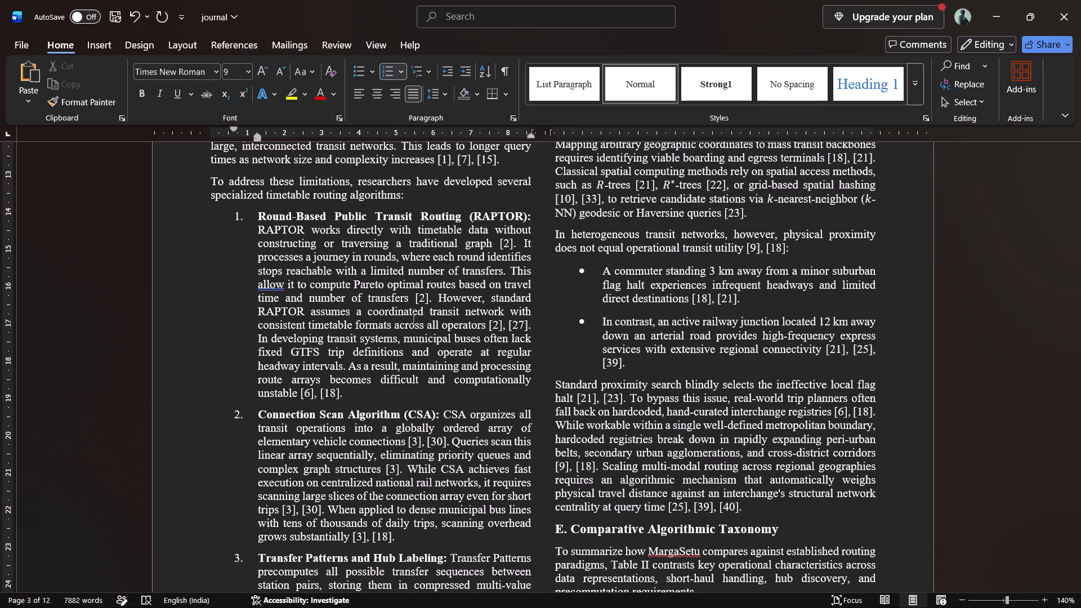
key(Left)
key(Left)
key(Left)
key(Right)
key(Right)
key(Right)
key(Up)
key(Right)
key(Right)
key(Left)
key(Left)
key(Right)
key(Right)
key(Right)
key(Right)
key(Right)
key(Right)
key(Right)
key(Right)
key(Right)
key(Right)
key(Left)
key(Left)
key(Left)
key(Left)
key(Left)
key(Left)
key(Left)
key(Left)
key(Left)
key(Left)
key(Left)
key(Left)
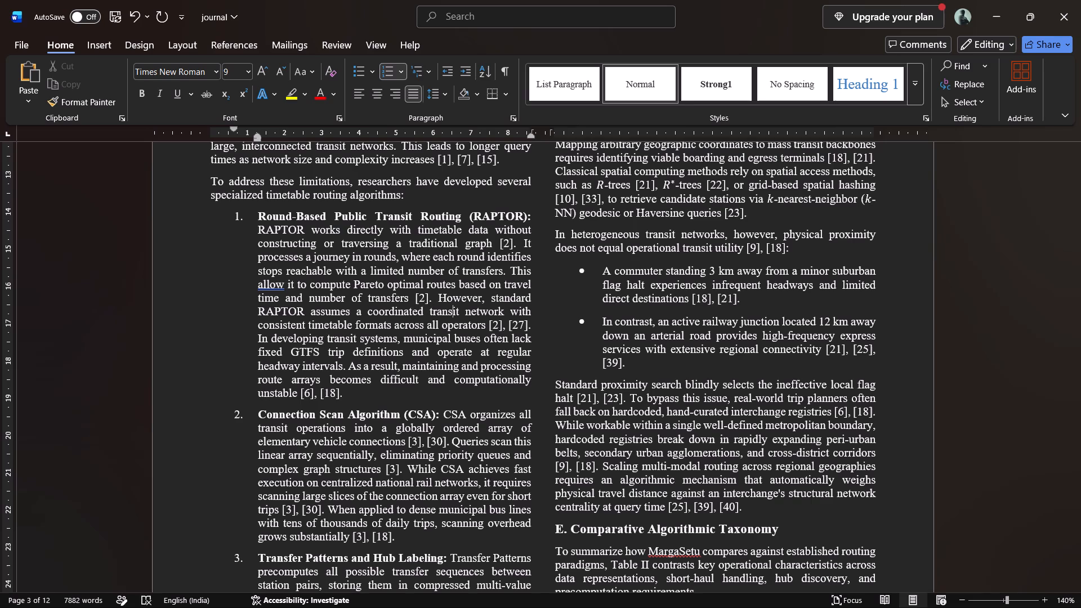
key(Right)
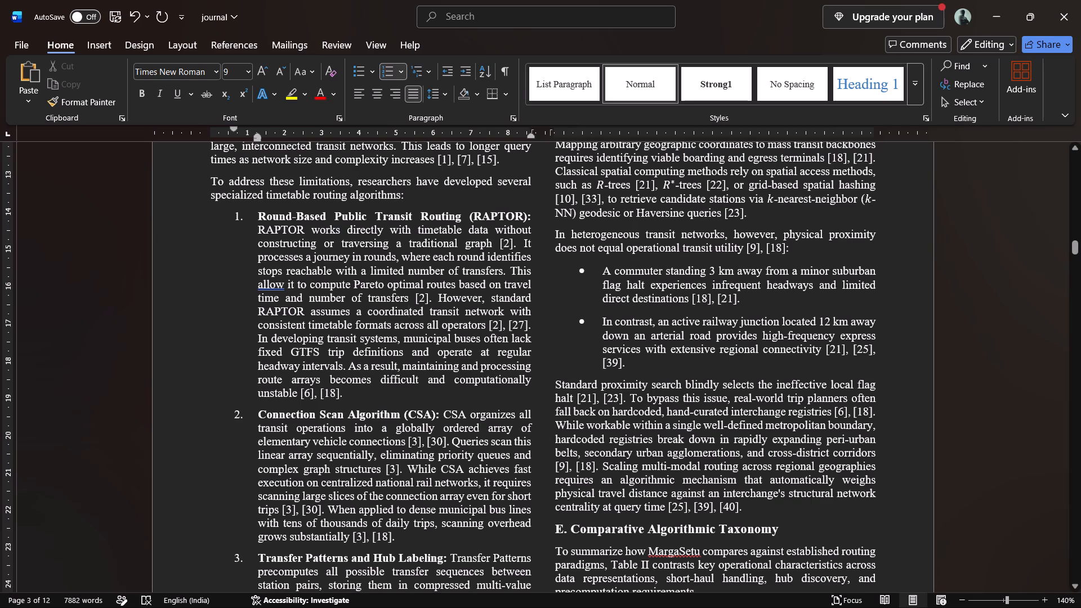
Remove the comma after "However" before "standard RAPTOR assumes" in the RAPTOR item.
click(487, 301)
key(BackSpace)
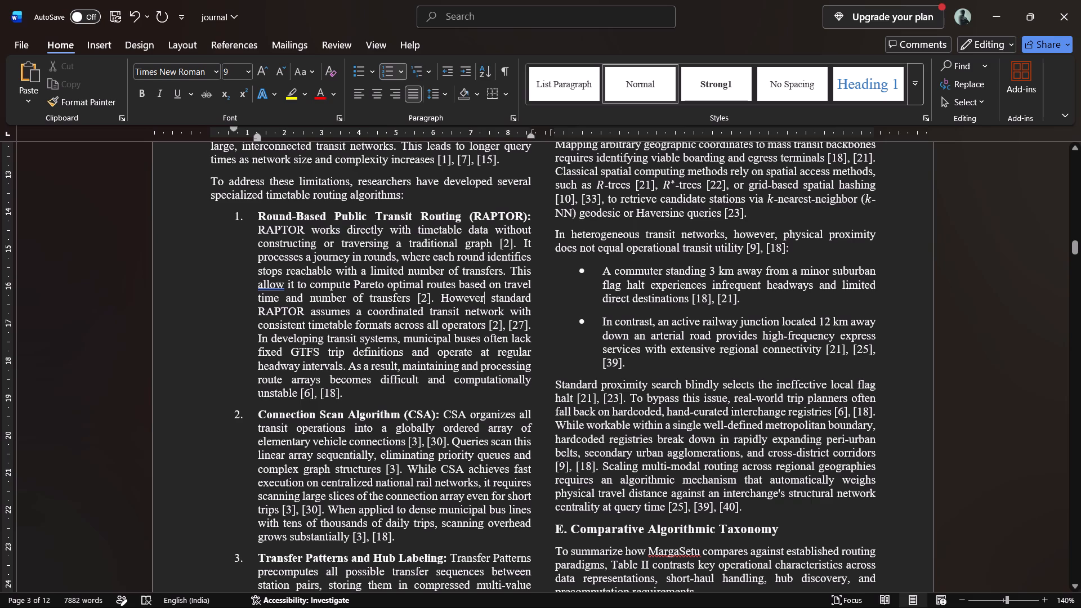
Retype the word "operate" before "at regular headway intervals" in the RAPTOR item.
double_click(453, 353)
text(operate)
key(space)
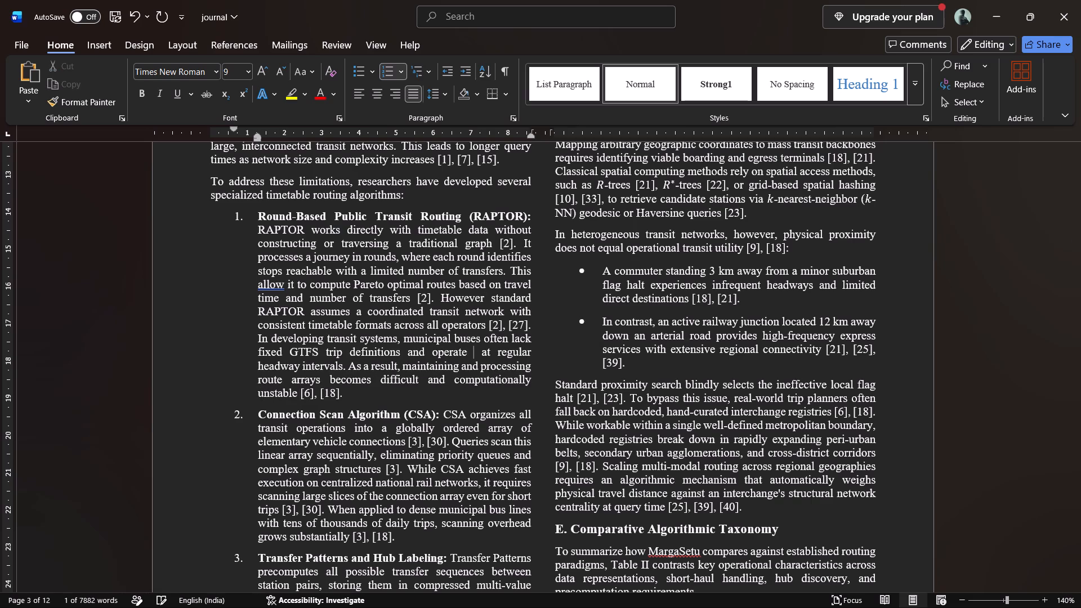
key(BackSpace)
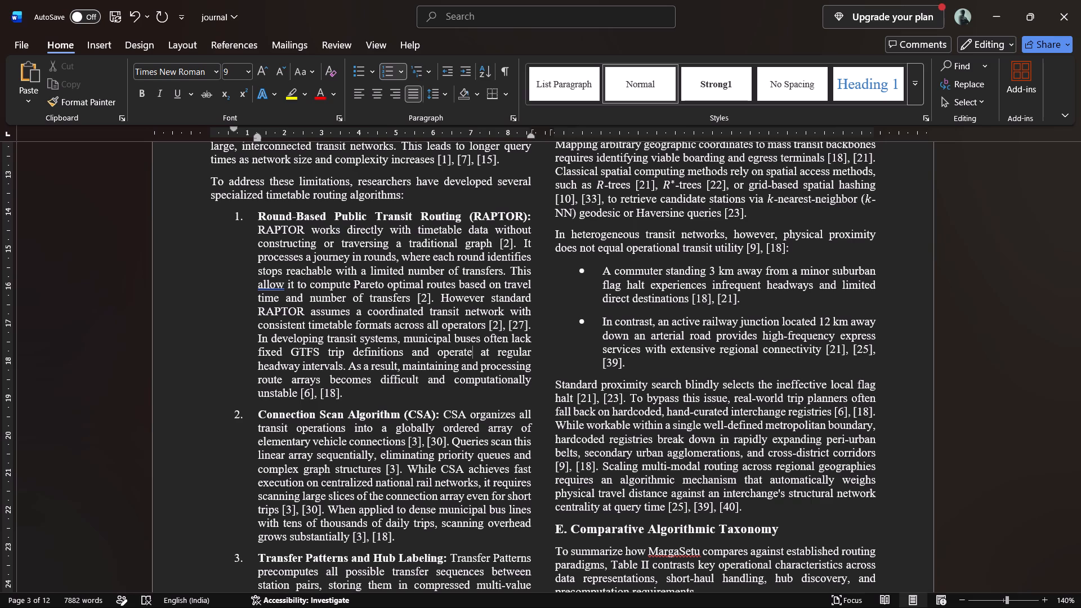
Remove the comma after "As a result" before "maintaining and processing" in the RAPTOR item.
key(Down)
key(Down)
click(401, 365)
key(Left)
key(BackSpace)
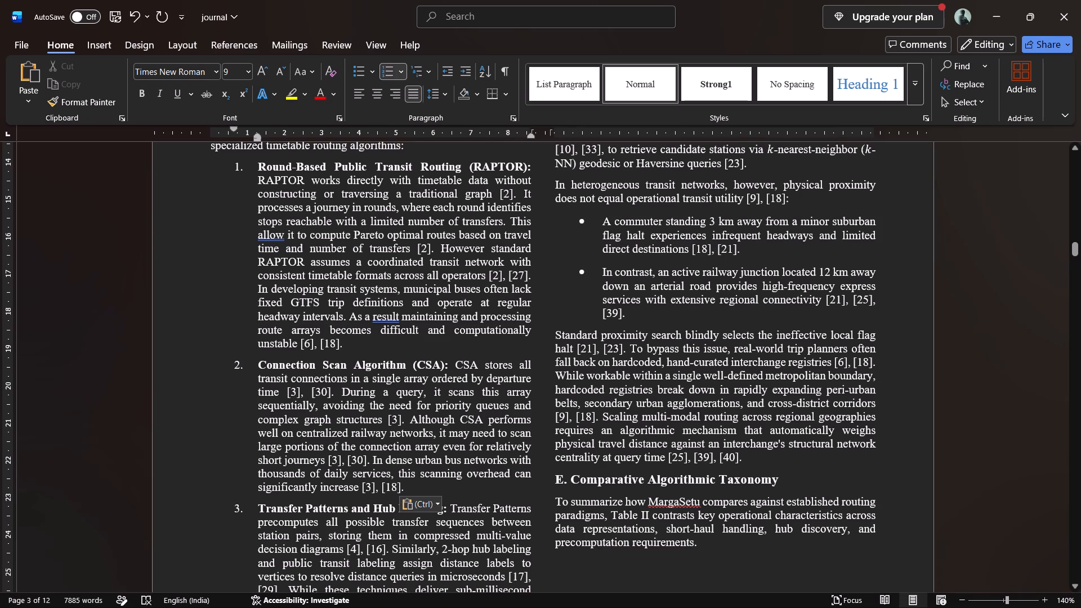
Retype the word "ordered" before "by departure time" in the CSA item.
scroll(386, 383, down, 1)
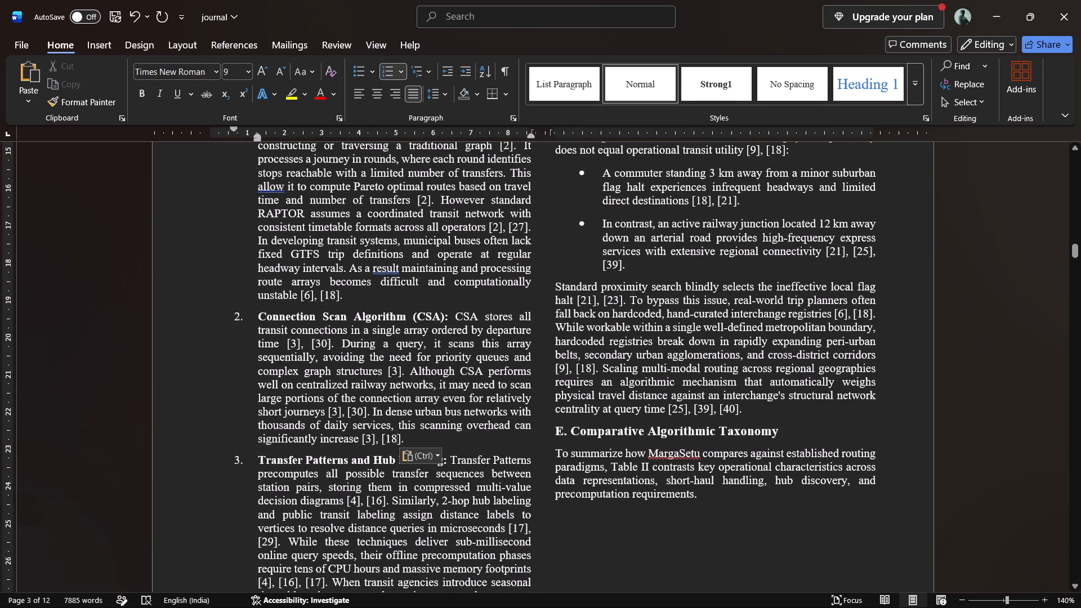
double_click(453, 332)
text(ordered)
Insert a comma after "a single array" in the first sentence of the CSA item.
key(Left)
key(Left)
key(Left)
key(Left)
key(Left)
key(Left)
key(Left)
key(Left)
key(Left)
key(Left)
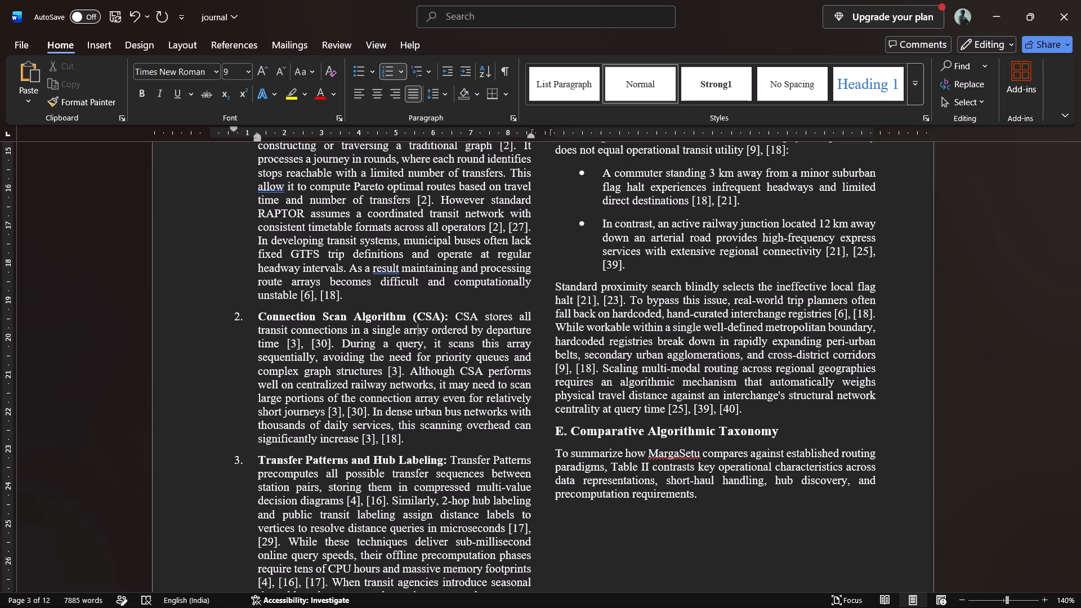
key(Right)
key(Right)
key(comma)
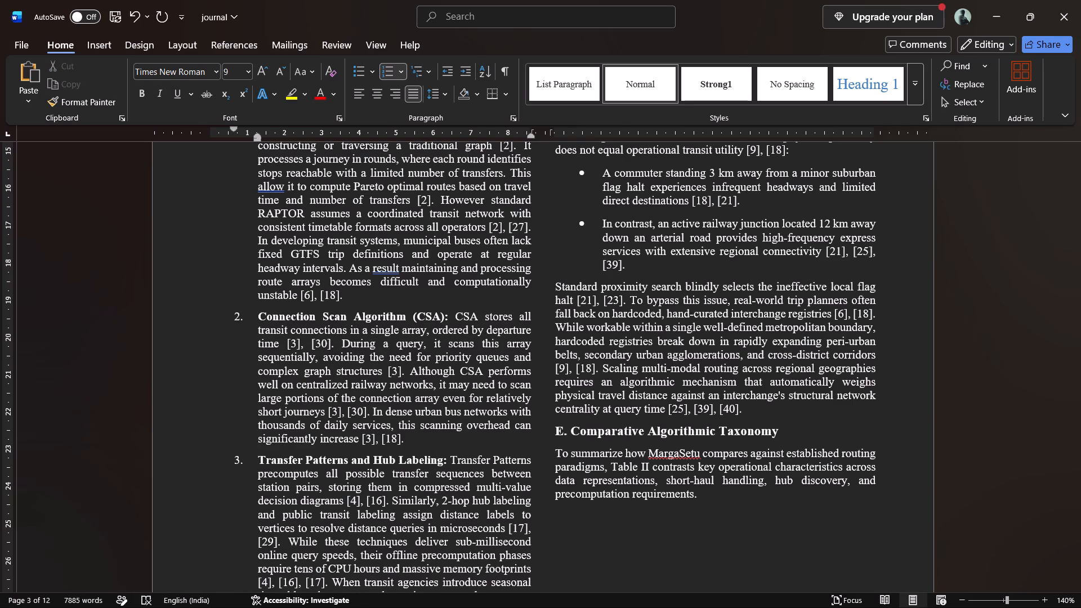
Retype the word "structures" after "complex graph" in the CSA item.
key(Down)
key(Down)
scroll(401, 399, down, 1)
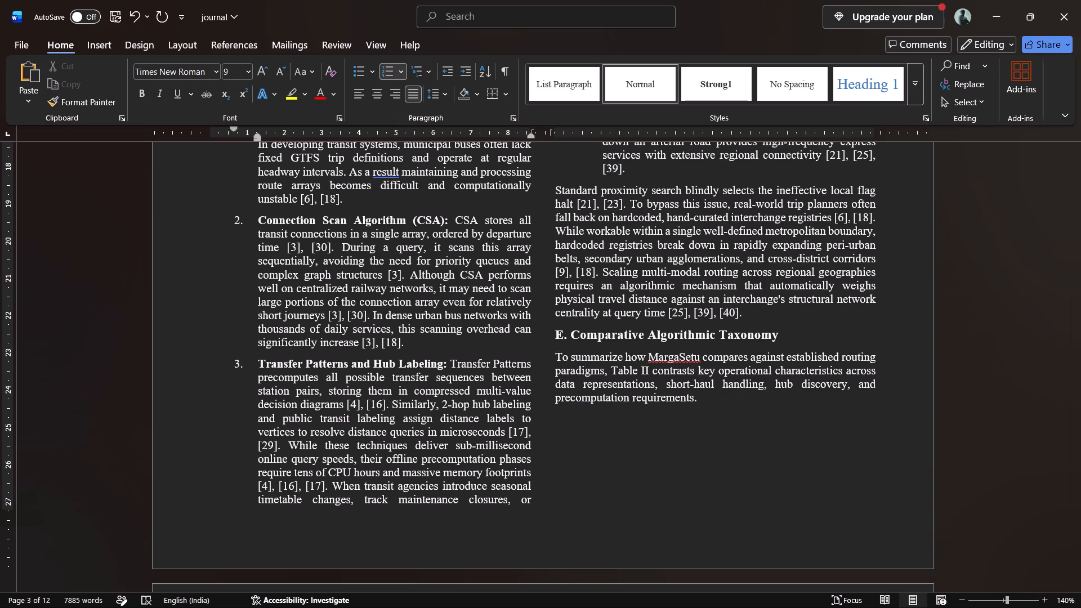
double_click(367, 278)
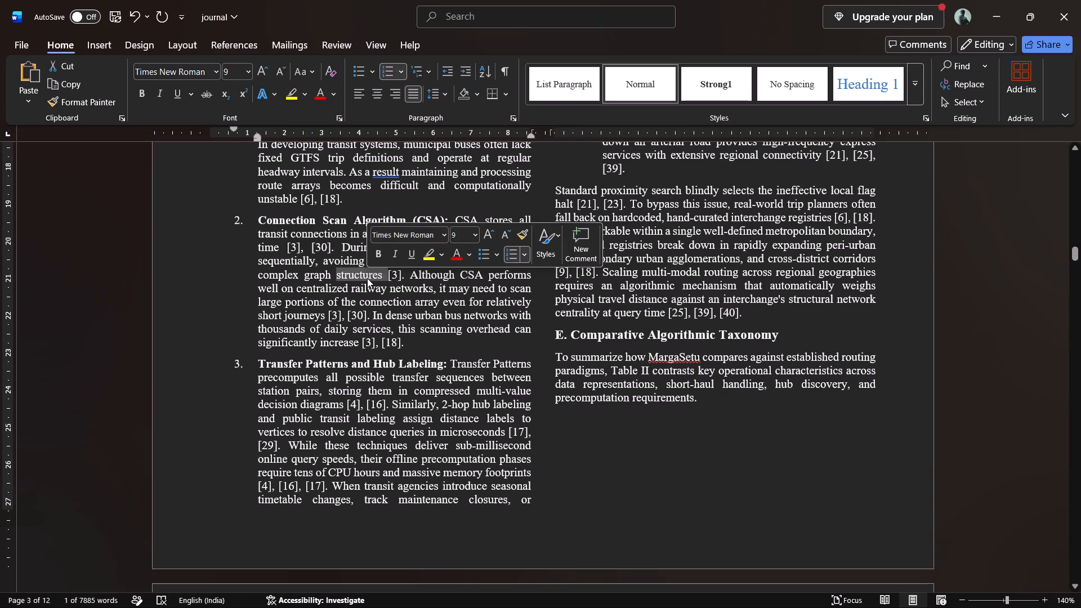
text(structures)
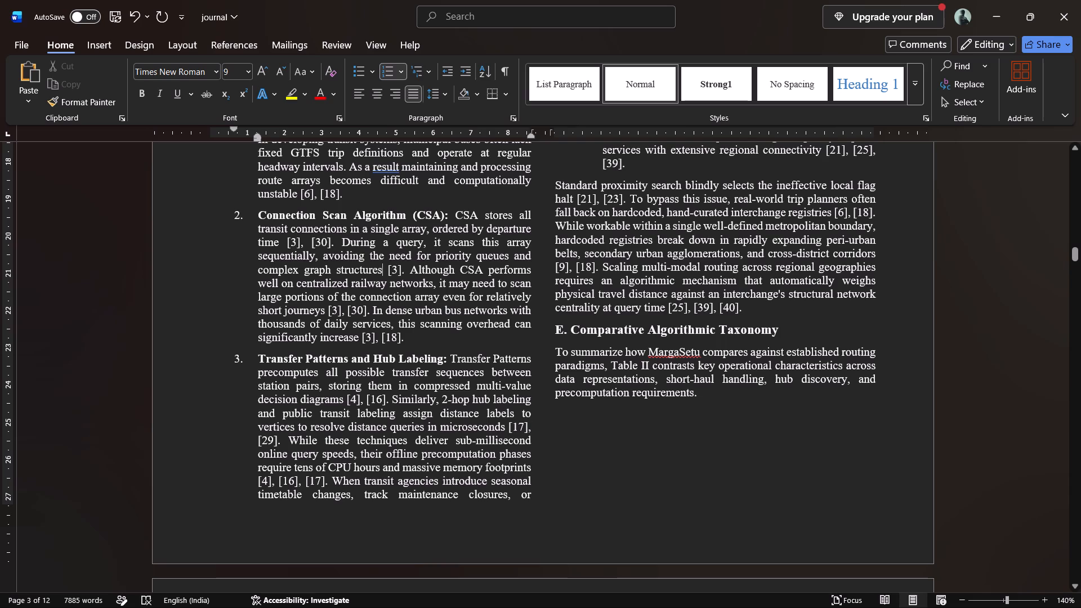
Replace the comma after "centralized railway networks" with the word "but" in the CSA item.
click(439, 285)
key(backslash)
key(BackSpace)
key(BackSpace)
key(BackSpace)
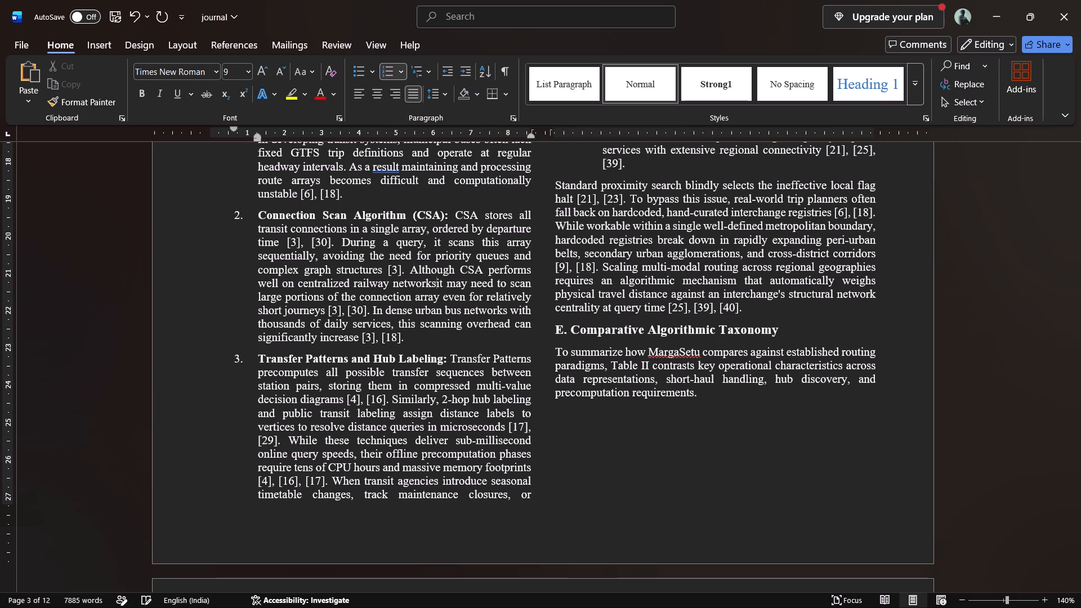
key(space)
text(but)
key(space)
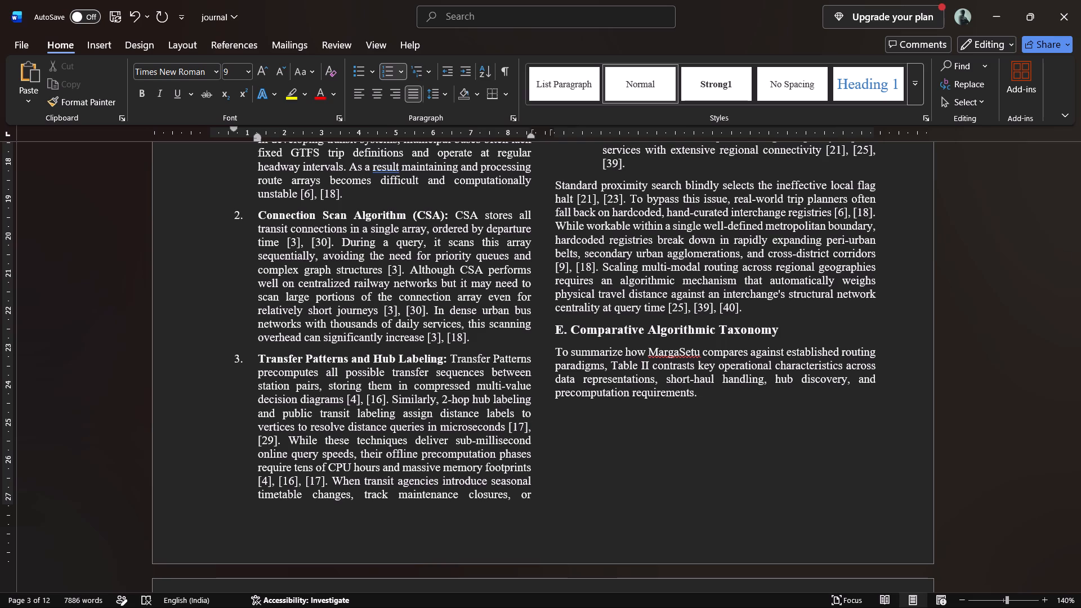
scroll(387, 324, down, 1)
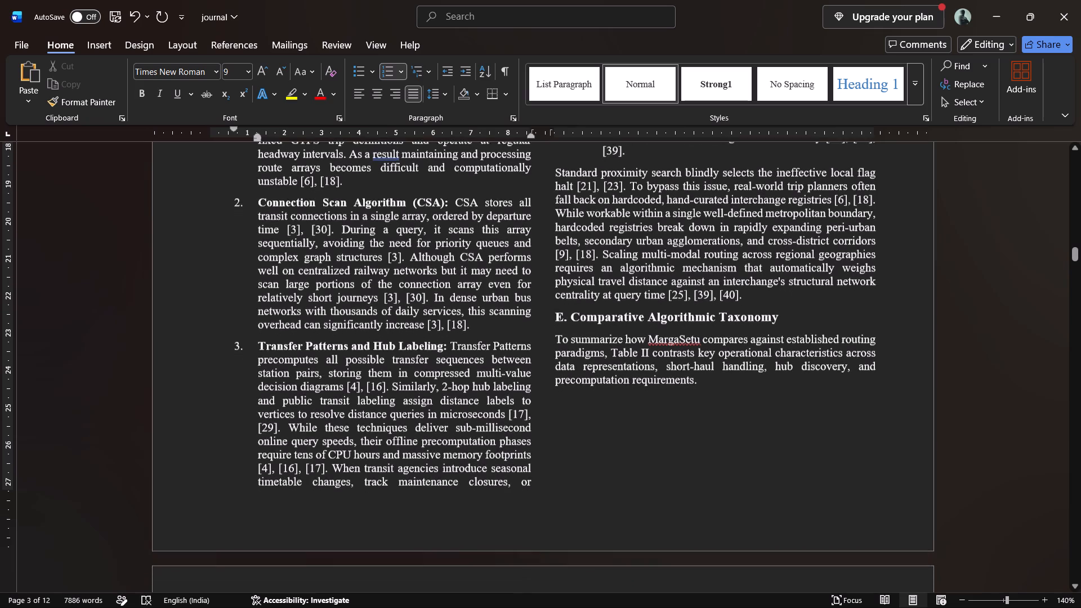
scroll(387, 324, down, 1)
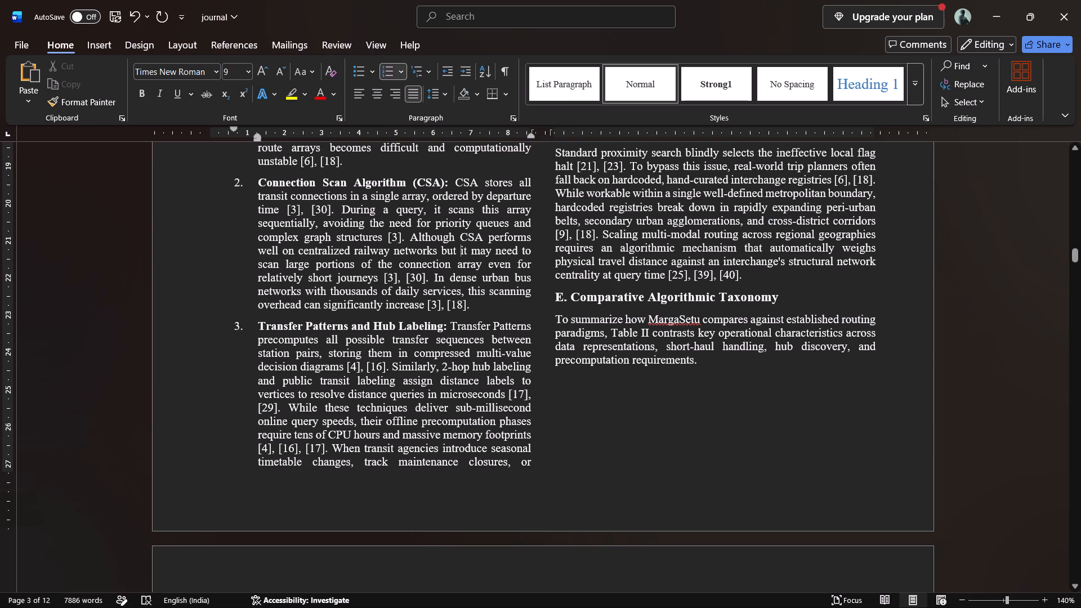
click(483, 289)
key(BackSpace)
key(BackSpace)
key(e)
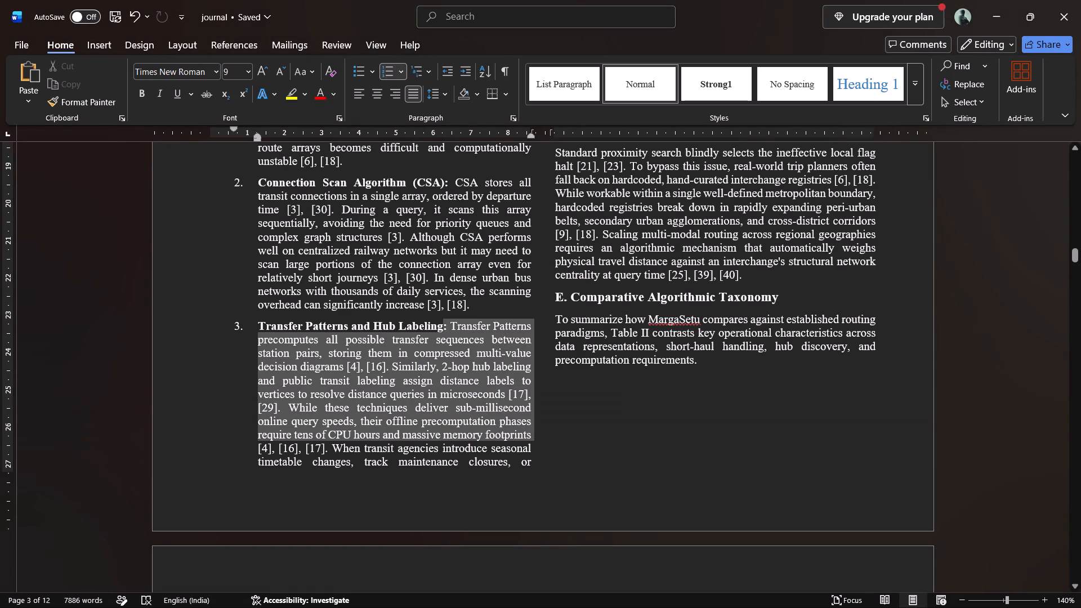
drag(490, 432, 490, 434)
drag(490, 434, 525, 468)
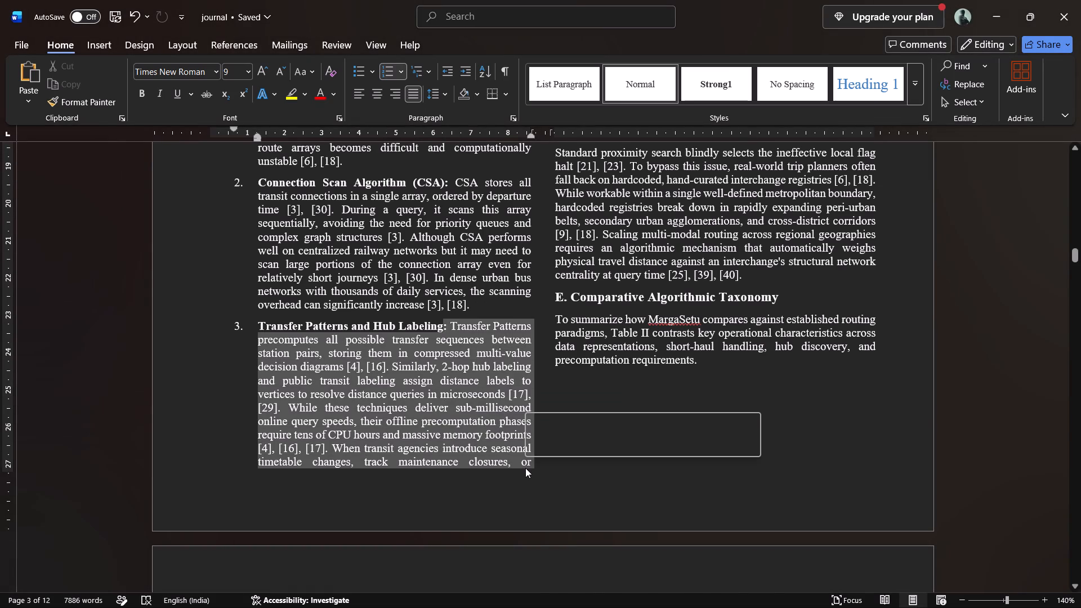
scroll(525, 468, up, 4)
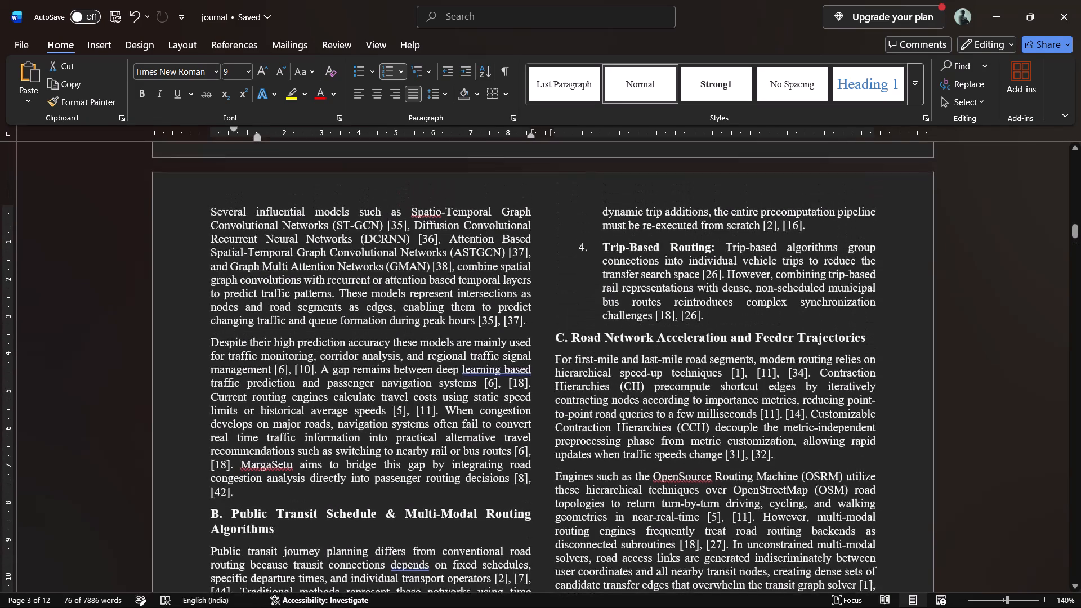
scroll(525, 468, up, 2)
key(alt+Tab)
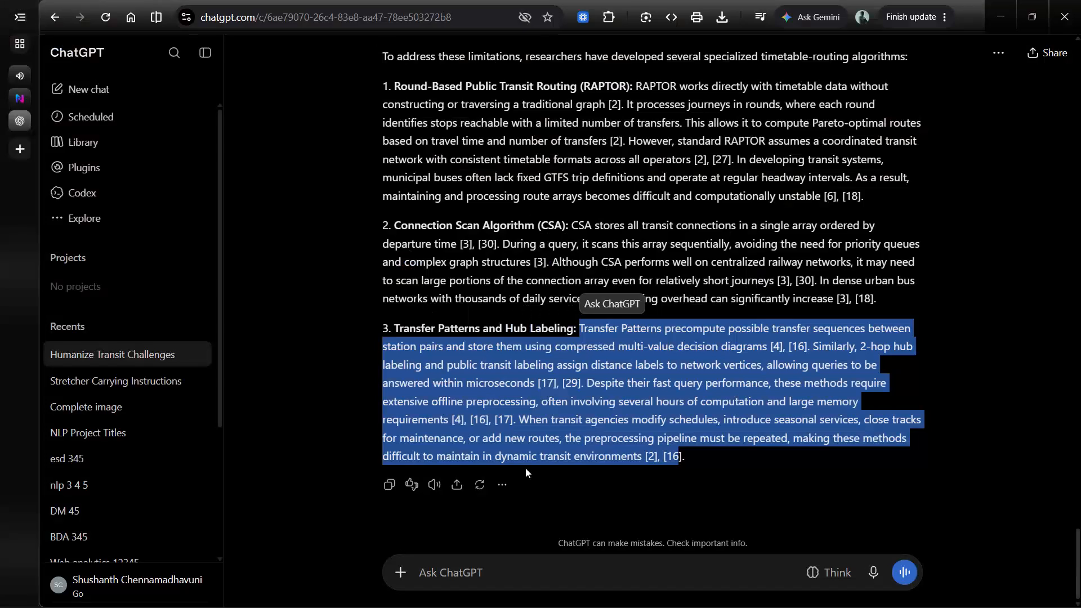
key(alt+Tab)
key(BackSpace)
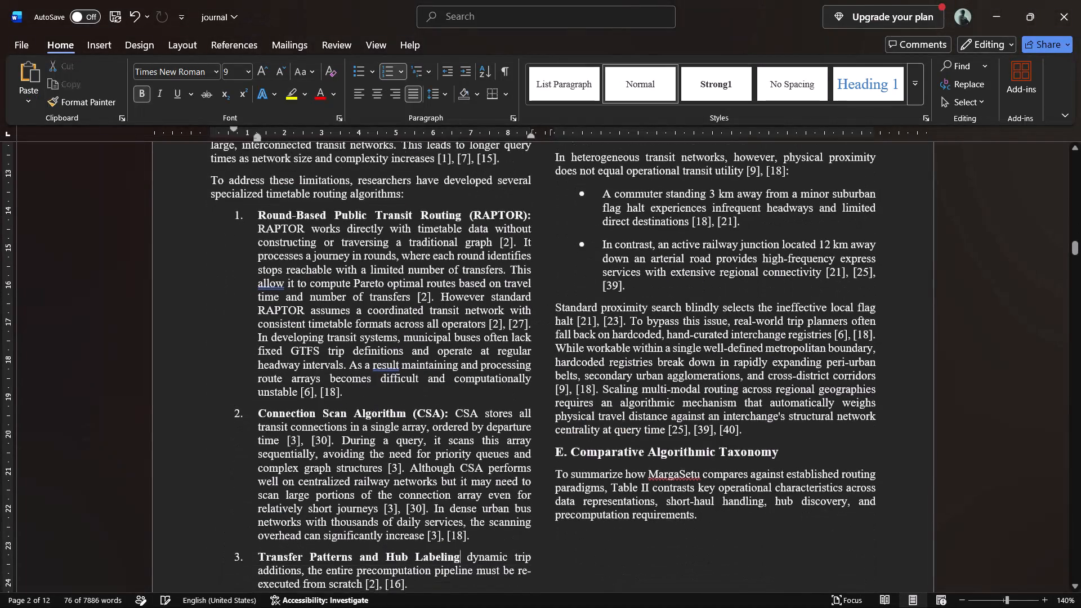
scroll(525, 468, down, 2)
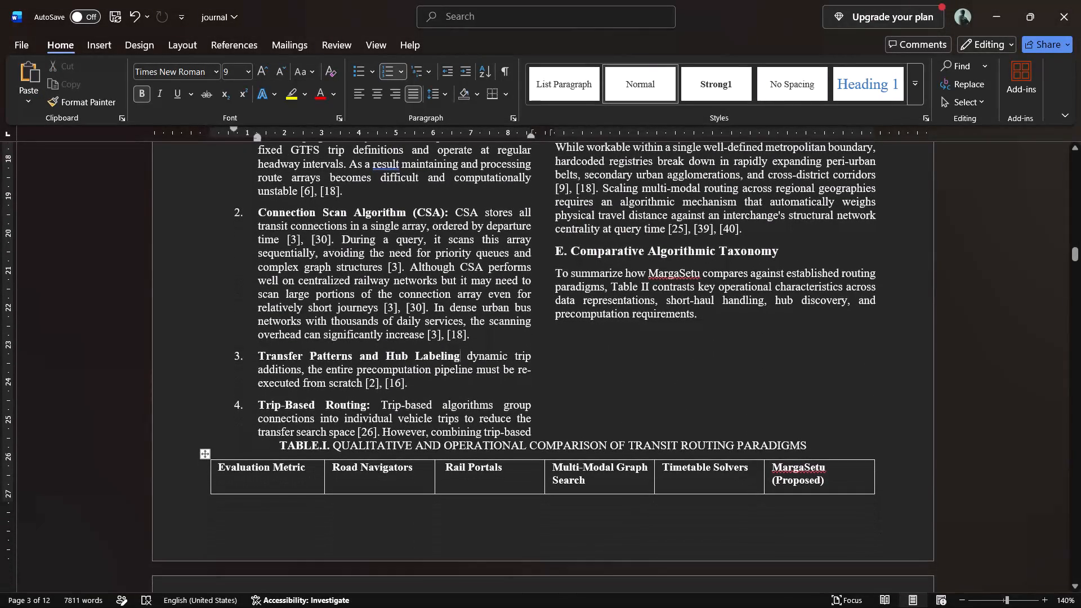
scroll(525, 468, down, 1)
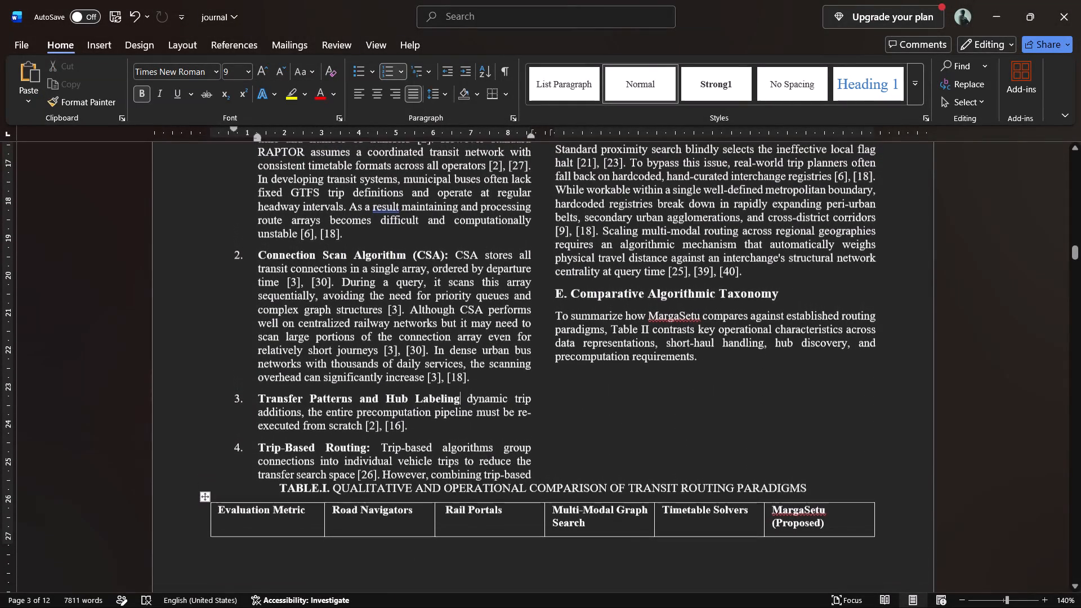
scroll(525, 468, down, 1)
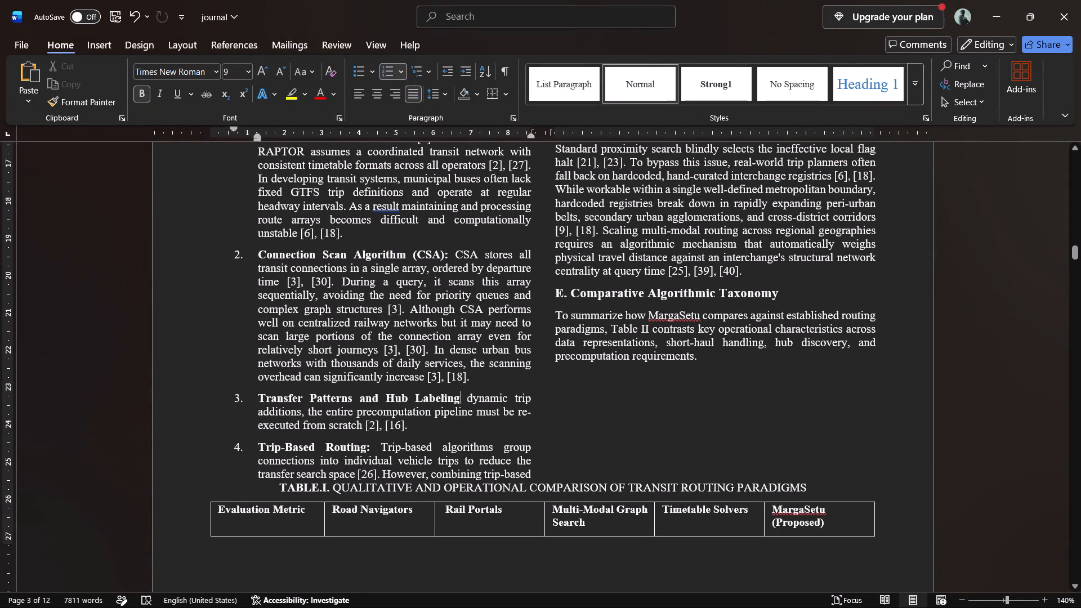
key(ctrl+z)
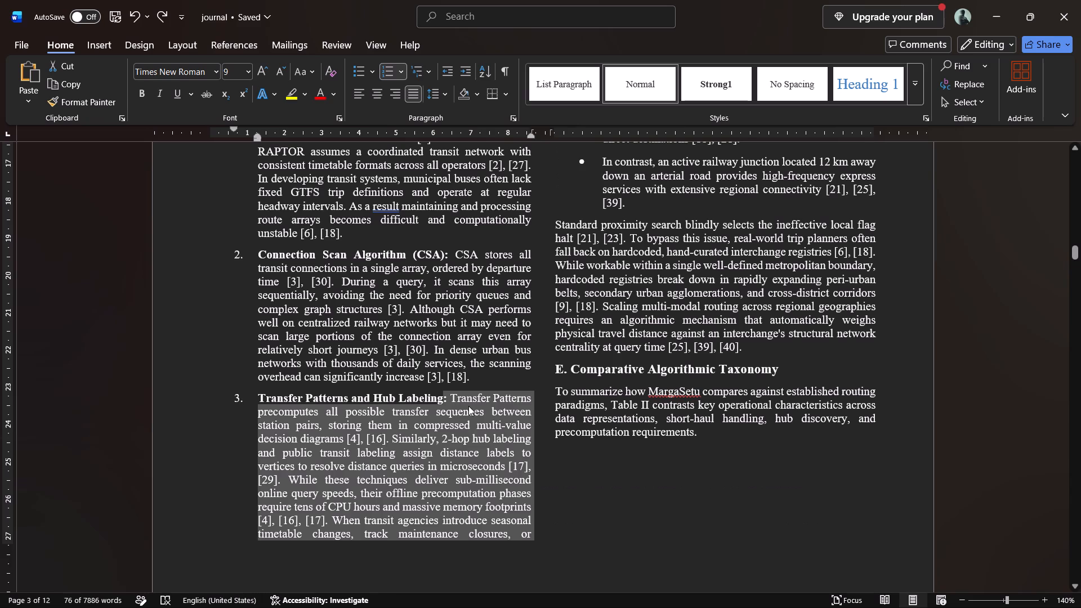
key(BackSpace)
key(shift+colon)
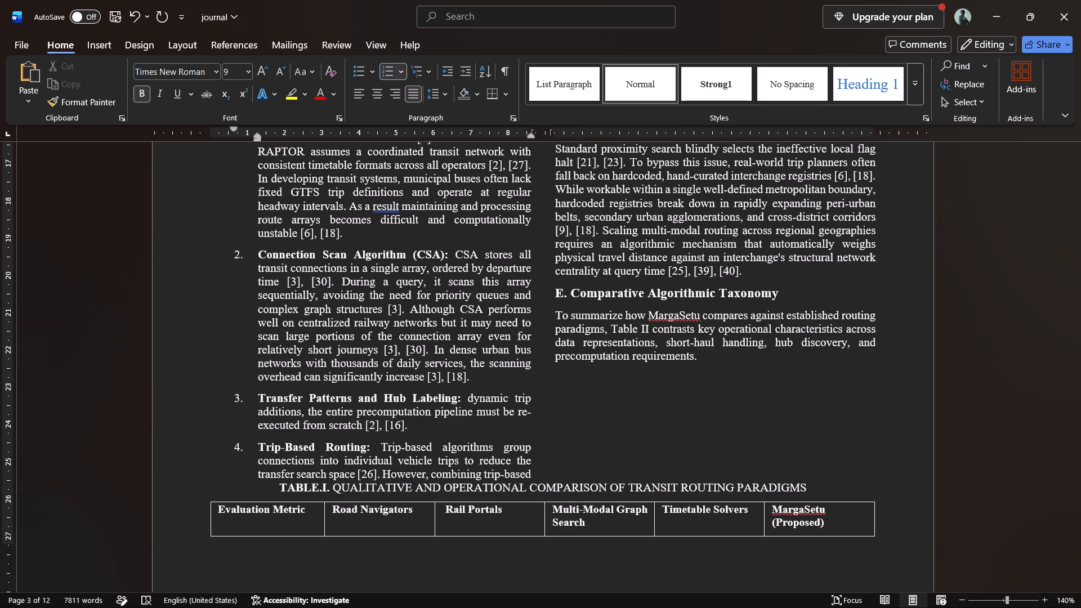
Replace the remaining old text of the Transfer Patterns and Hub Labeling item with the copied ChatGPT description.
drag(468, 401, 466, 411)
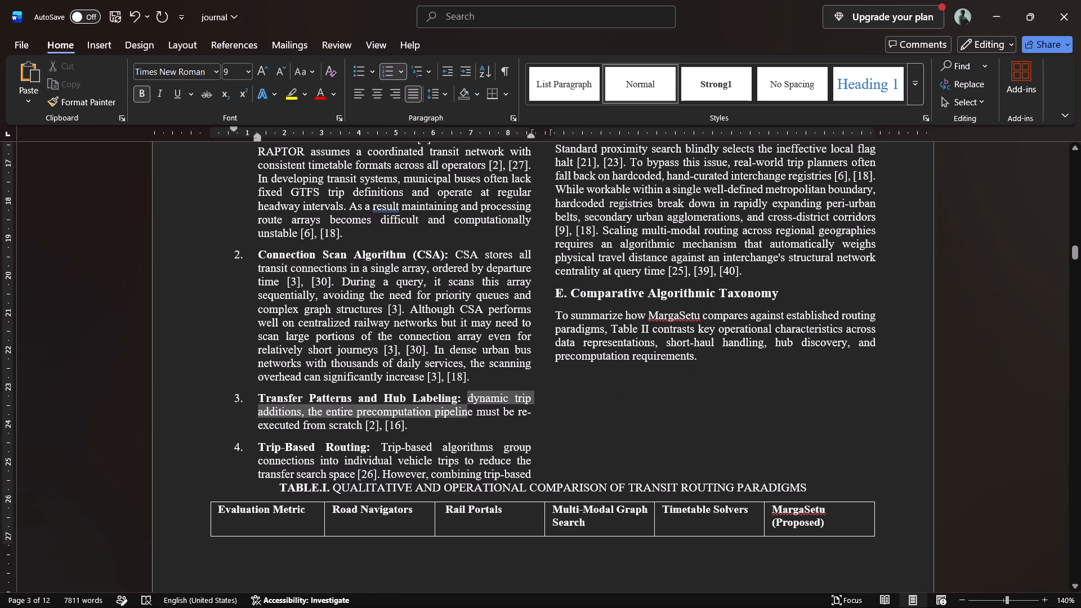
drag(466, 411, 399, 426)
key(ctrl+v)
scroll(567, 366, down, 1)
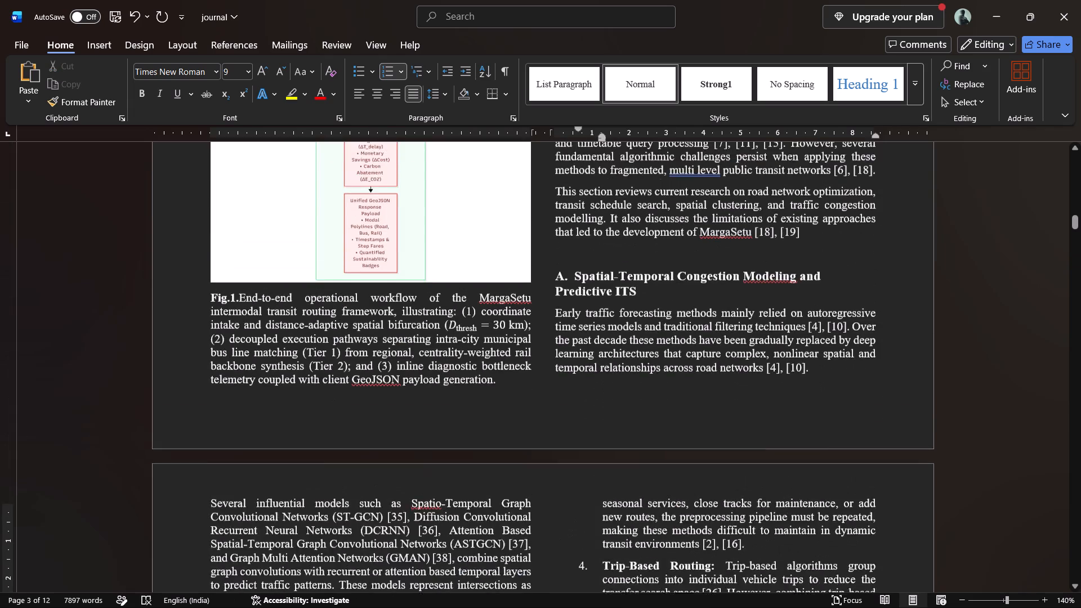
scroll(567, 366, down, 4)
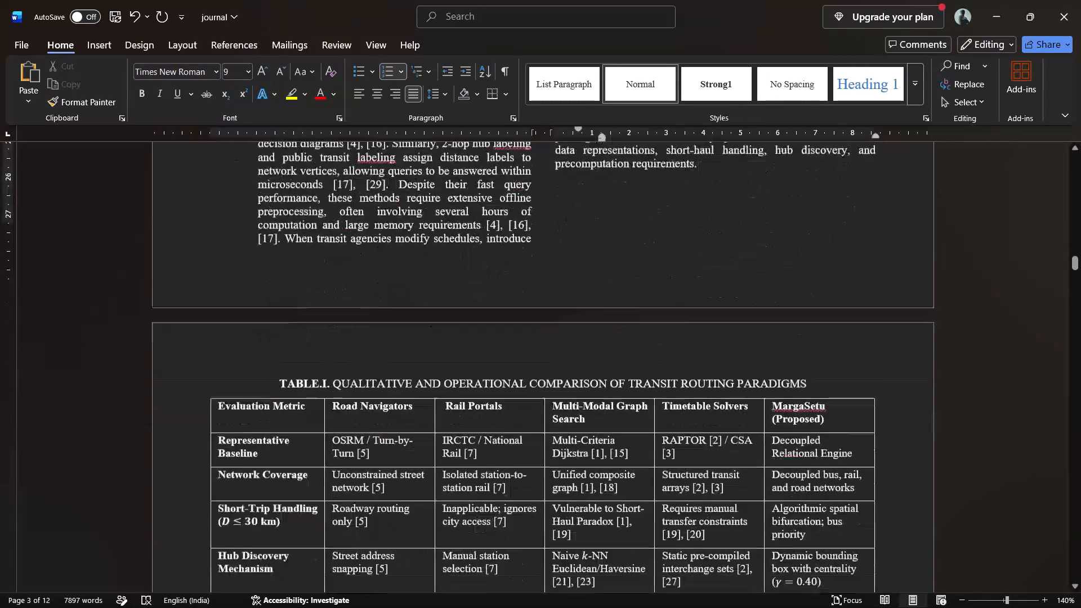
scroll(567, 366, up, 2)
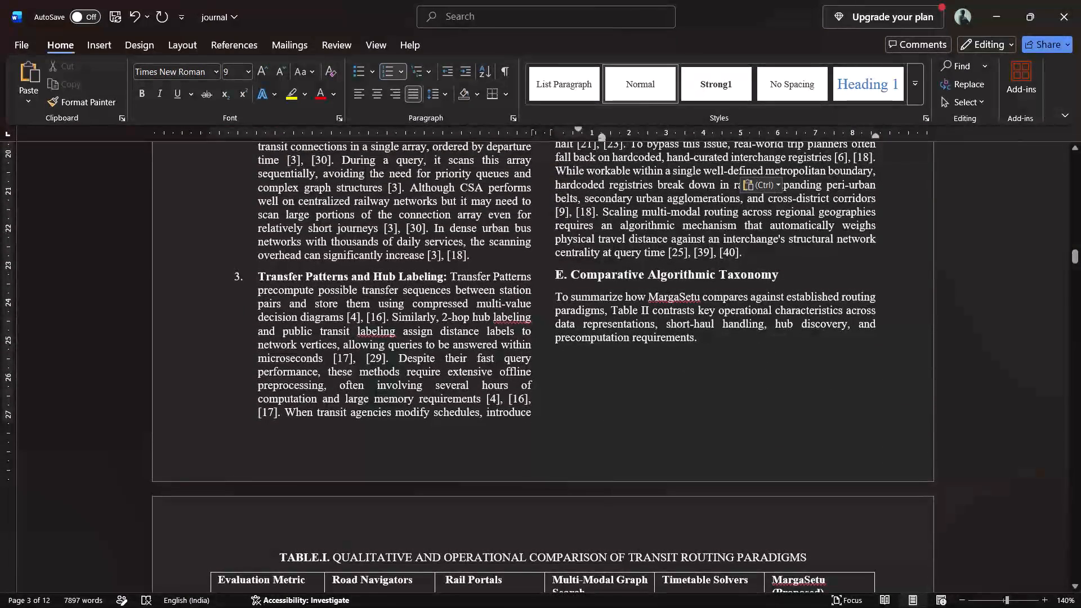
scroll(507, 348, up, 1)
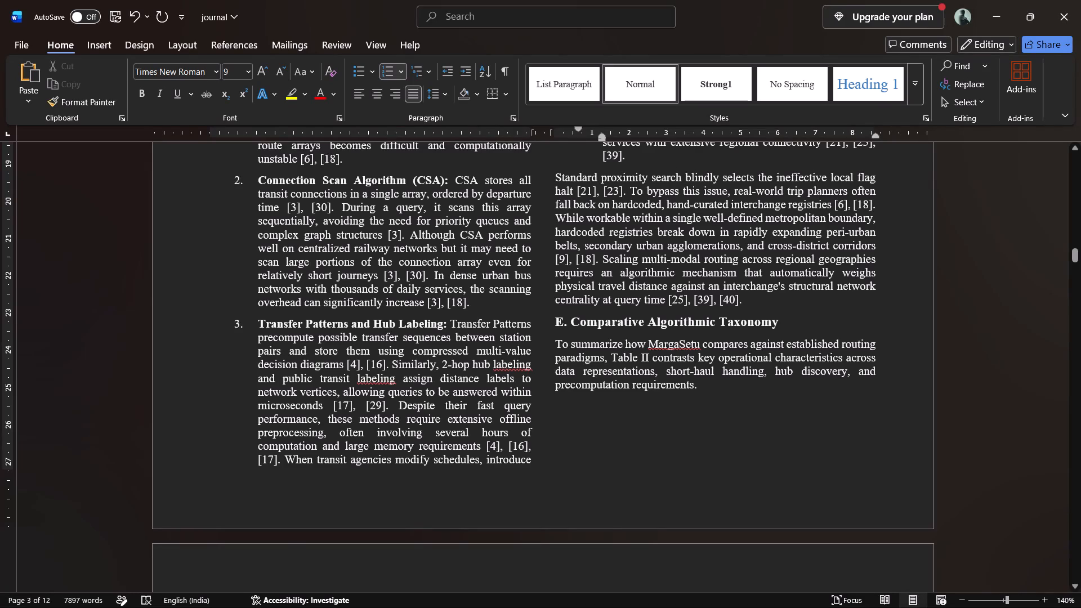
Change "multi-value" to "multi value" in the Transfer Patterns and Hub Labeling item.
key(alt+Tab)
key(alt+Tab)
click(507, 354)
key(BackSpace)
key(space)
Insert the article "a" before "compressed multi value" in the first sentence of the Transfer Patterns item.
key(Left)
key(Left)
key(Left)
key(Left)
key(Left)
key(Left)
key(Left)
key(Left)
key(Left)
key(Left)
key(Left)
key(Left)
key(Left)
key(Left)
key(Left)
key(Left)
key(Left)
key(Left)
key(Left)
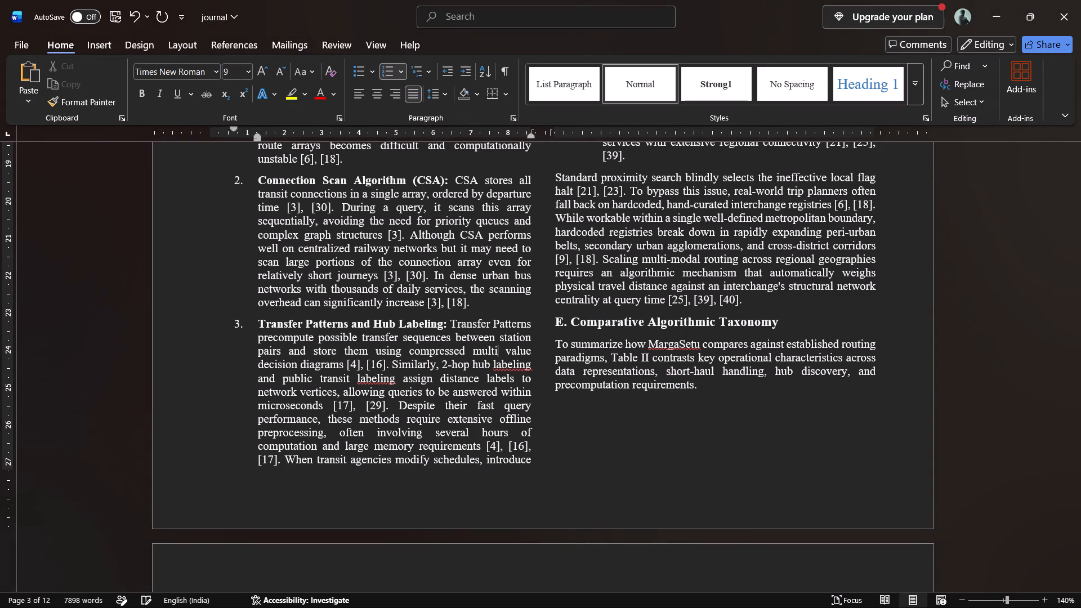
key(Right)
key(space)
text(a)
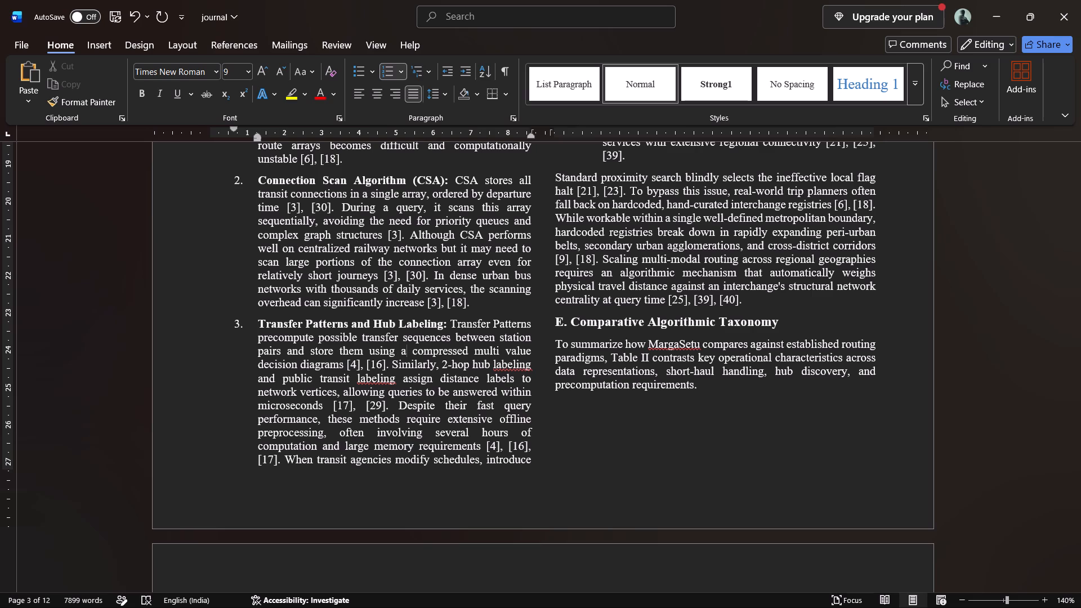
Change "decision diagrams" to the singular "decision diagram" in the Transfer Patterns item.
key(Down)
key(Left)
key(Left)
key(Left)
key(Left)
key(Left)
key(Left)
key(Left)
key(Left)
key(Left)
key(Left)
key(Left)
key(Left)
key(Left)
key(Left)
key(Left)
key(BackSpace)
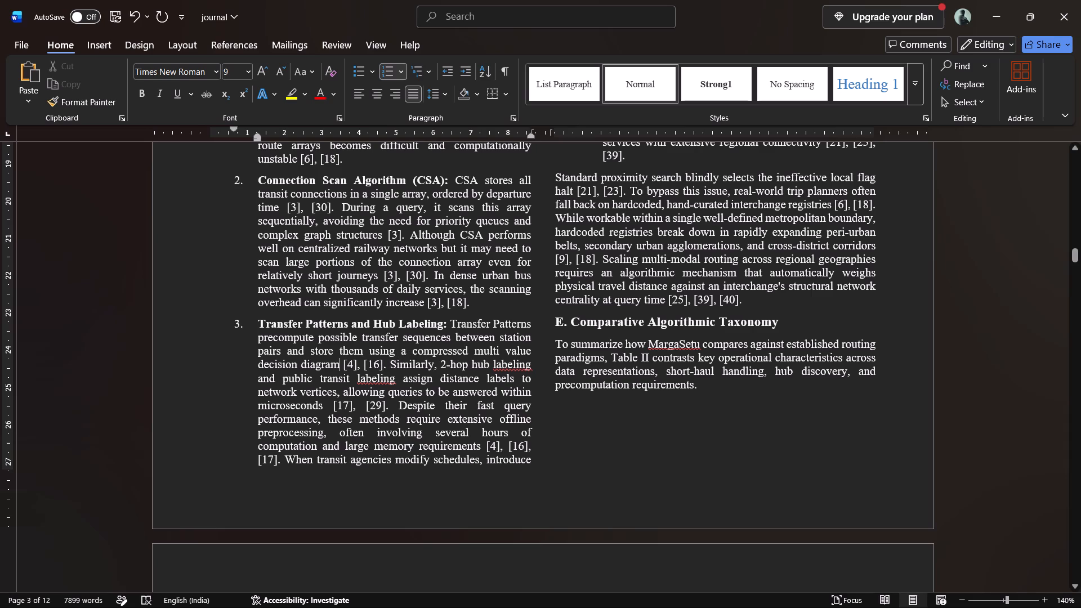
Change the spelling of "labeling" to "labelling" after "public transit" in the Transfer Patterns item.
click(448, 365)
scroll(448, 365, down, 1)
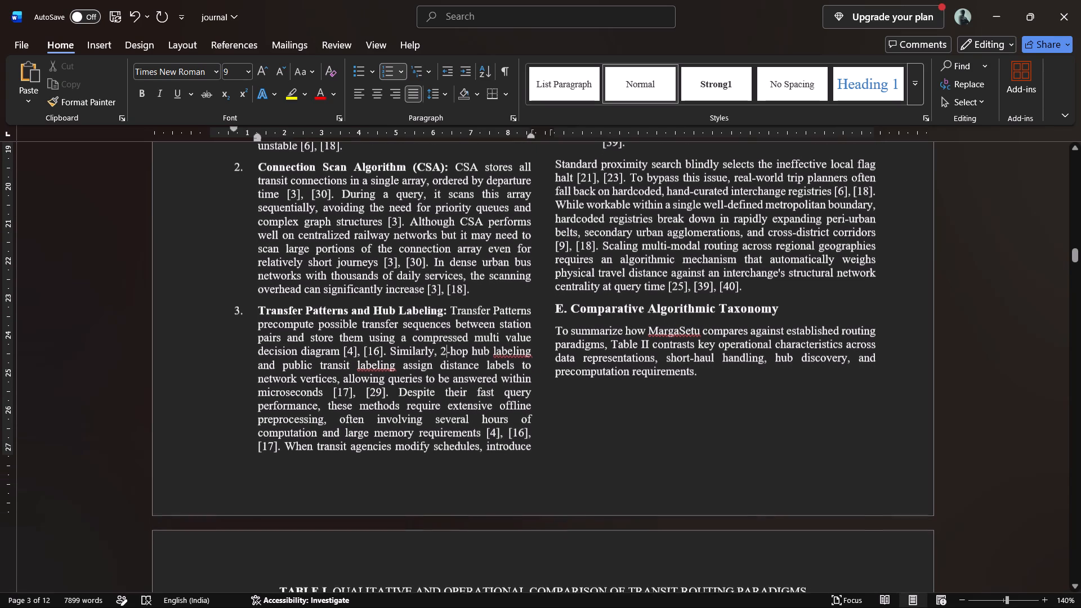
scroll(448, 365, down, 1)
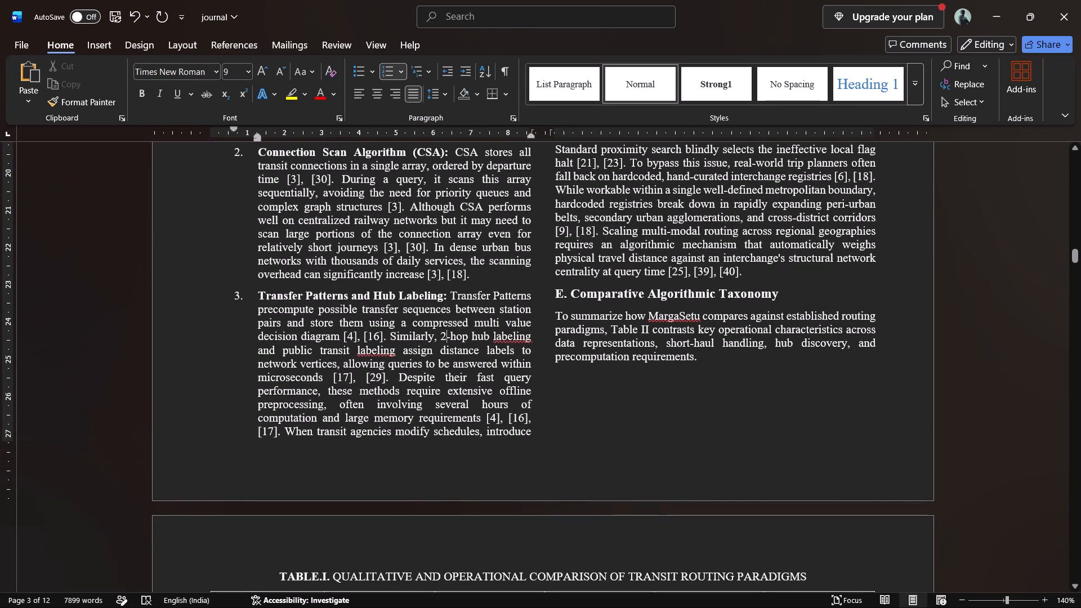
click(372, 347)
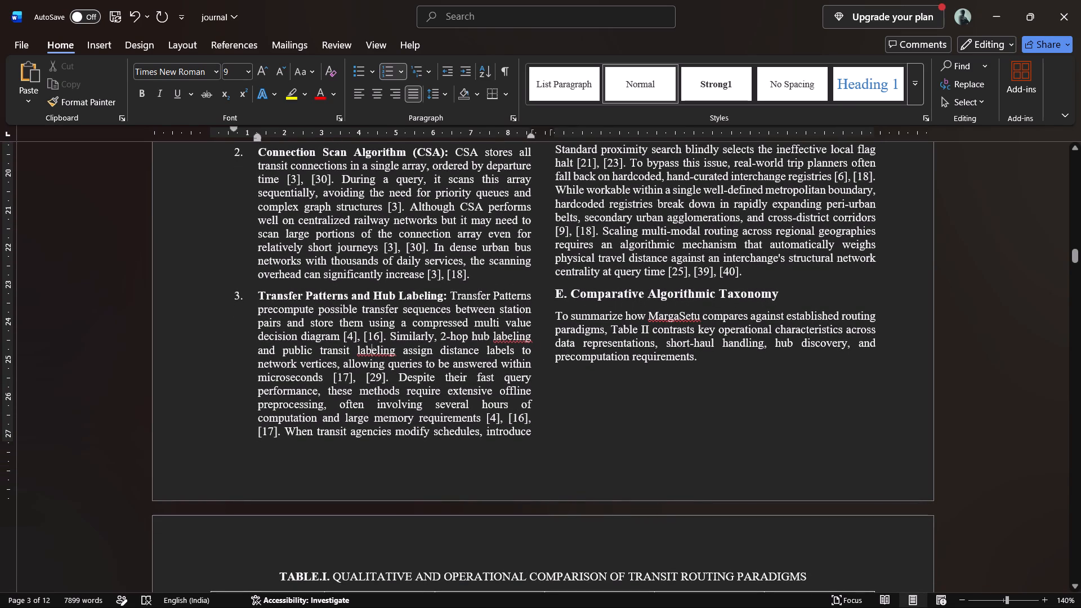
key(Right)
key(l)
Change the spelling of "labeling" to "labelling" after "2-hop hub" in the Transfer Patterns item.
key(Up)
key(Right)
key(Right)
key(Right)
key(Right)
key(Right)
key(Right)
key(Right)
key(Right)
key(Right)
key(Right)
key(Right)
key(Right)
key(Right)
key(Right)
key(Right)
key(Right)
key(Right)
key(Right)
key(Right)
key(Right)
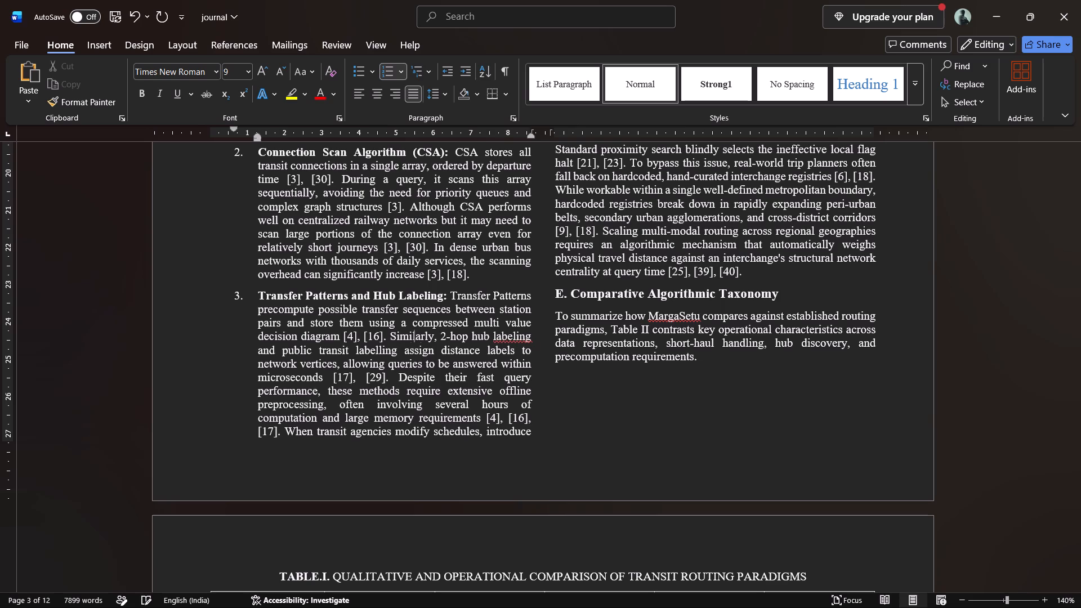
key(Left)
key(Right)
key(l)
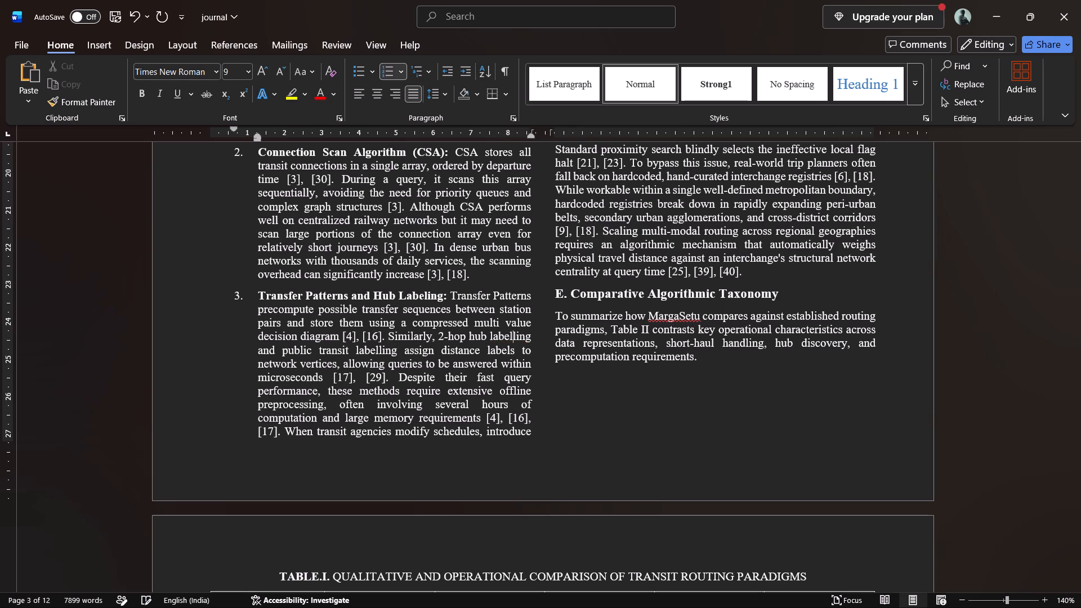
Replace "require" with "need" before "extensive offline preprocessing" in the Transfer Patterns item.
key(Down)
key(Left)
key(Left)
scroll(314, 382, down, 1)
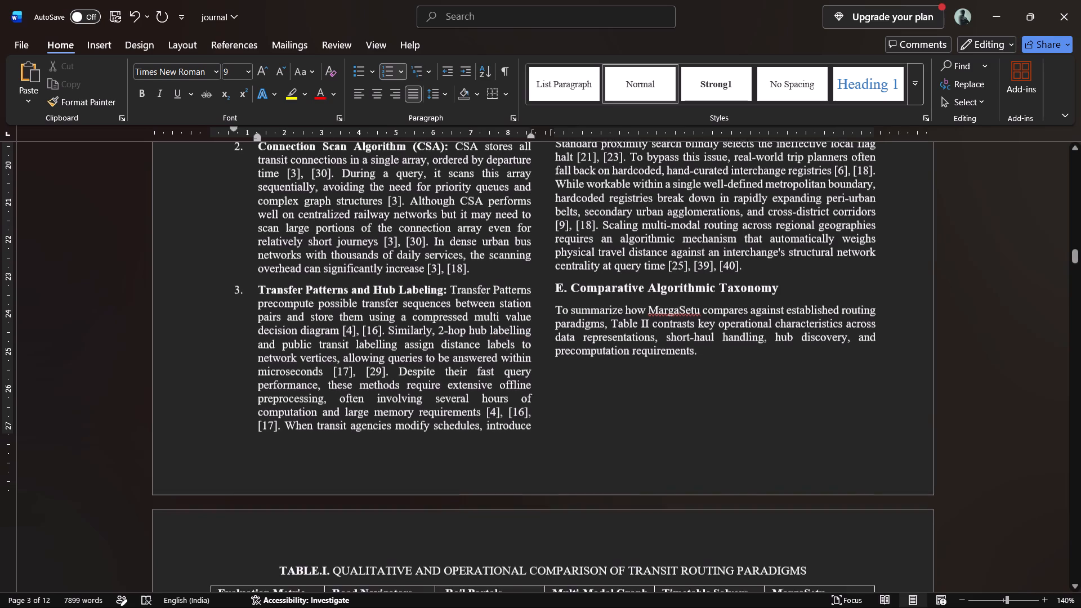
scroll(314, 382, down, 1)
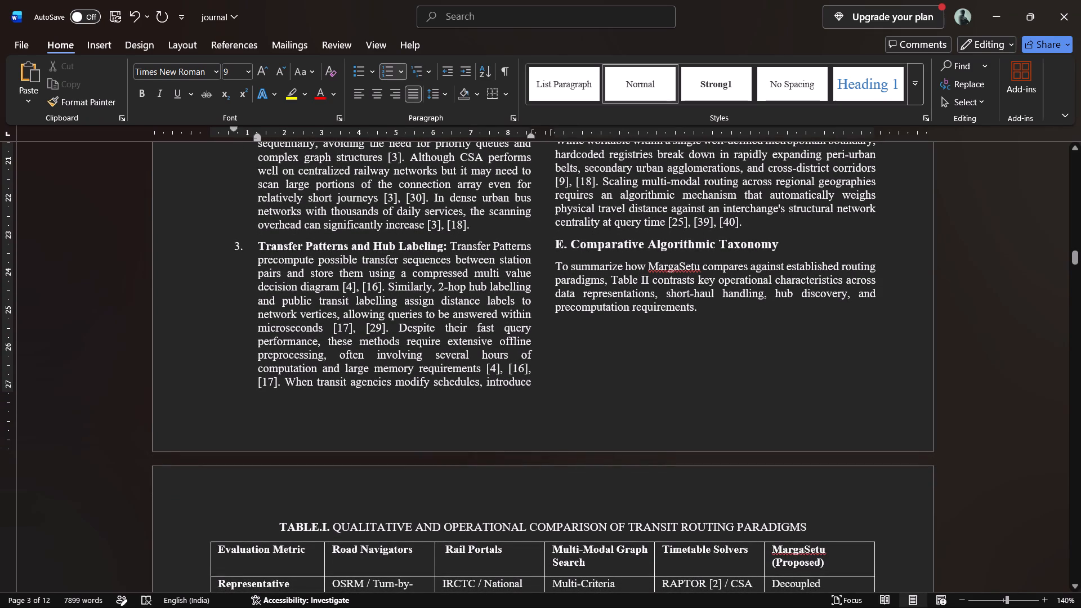
double_click(417, 345)
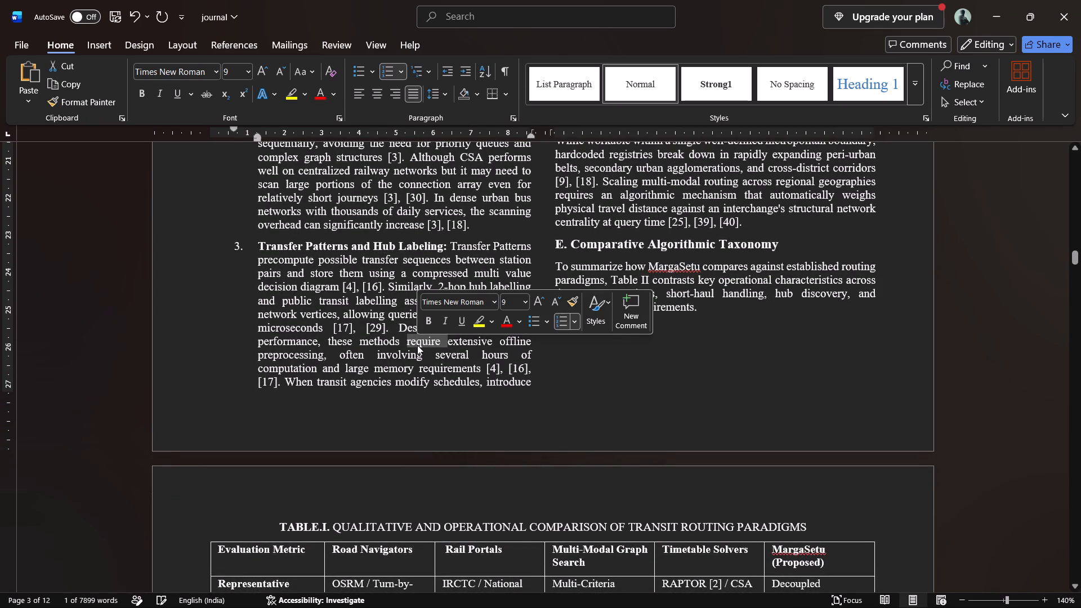
text(need)
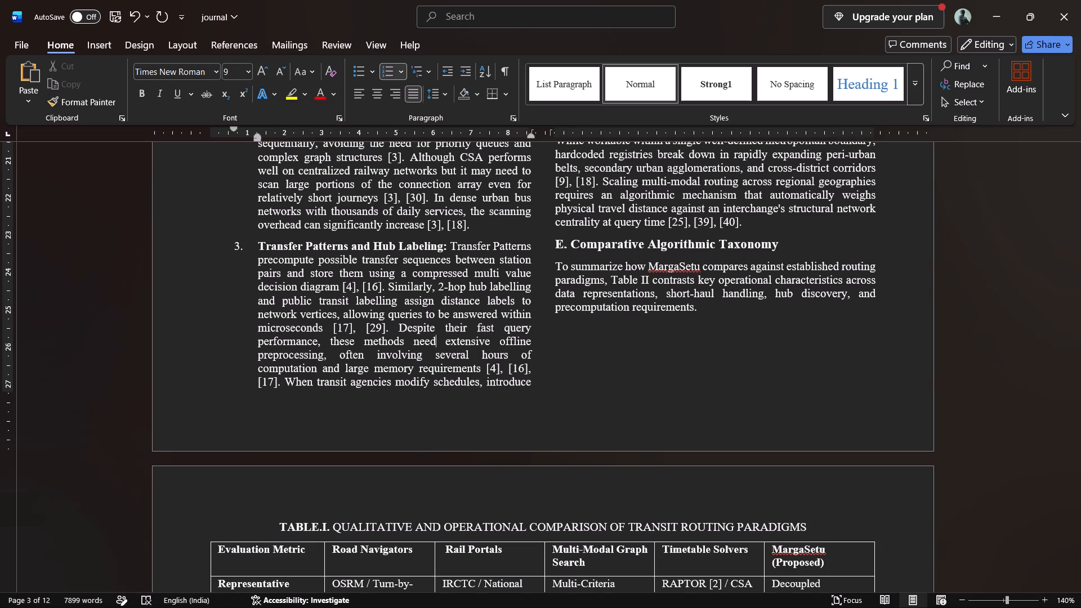
Delete the word "often" before "involving several hours of computation" in the Transfer Patterns item.
click(369, 363)
key(Up)
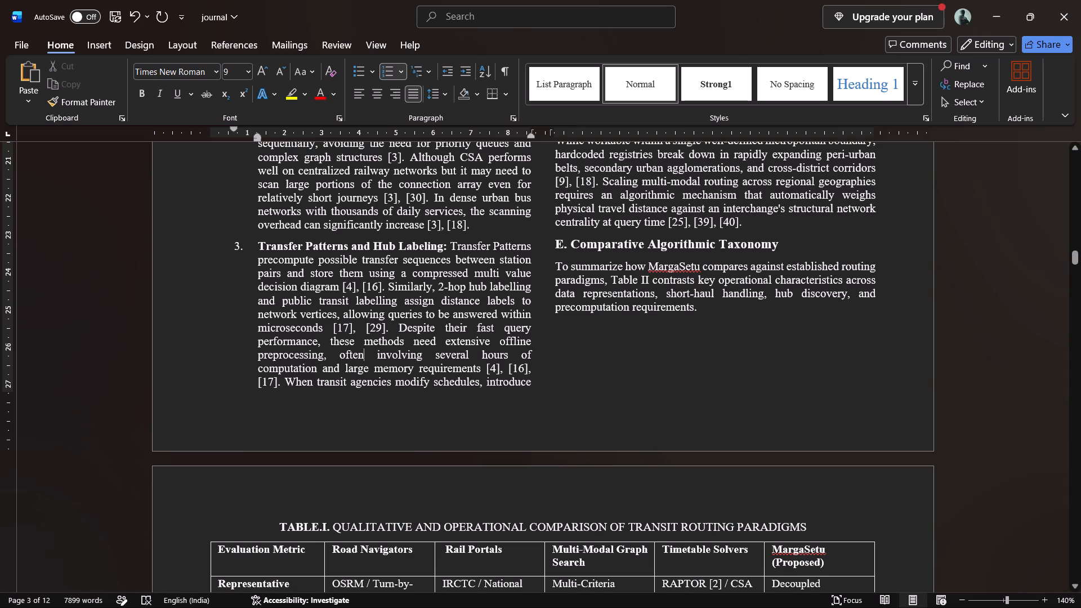
key(ctrl+BackSpace)
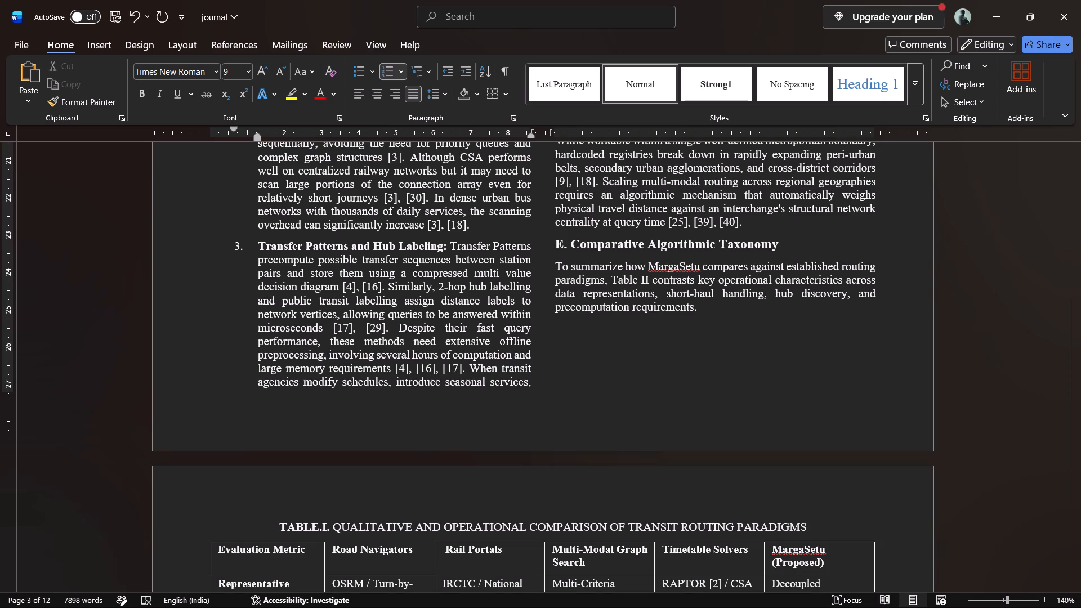
Delete the word "requirements" after "large memory" in the Transfer Patterns item.
double_click(369, 363)
key(BackSpace)
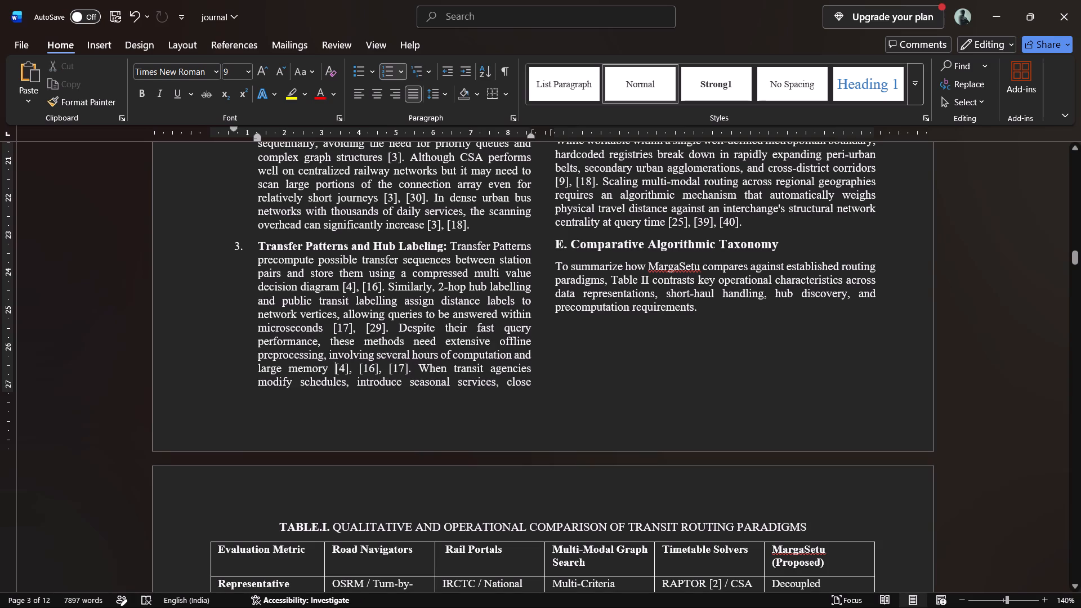
Remove the comma after "tracks for maintenance" in the continuation of the Transfer Patterns item.
scroll(430, 356, up, 1)
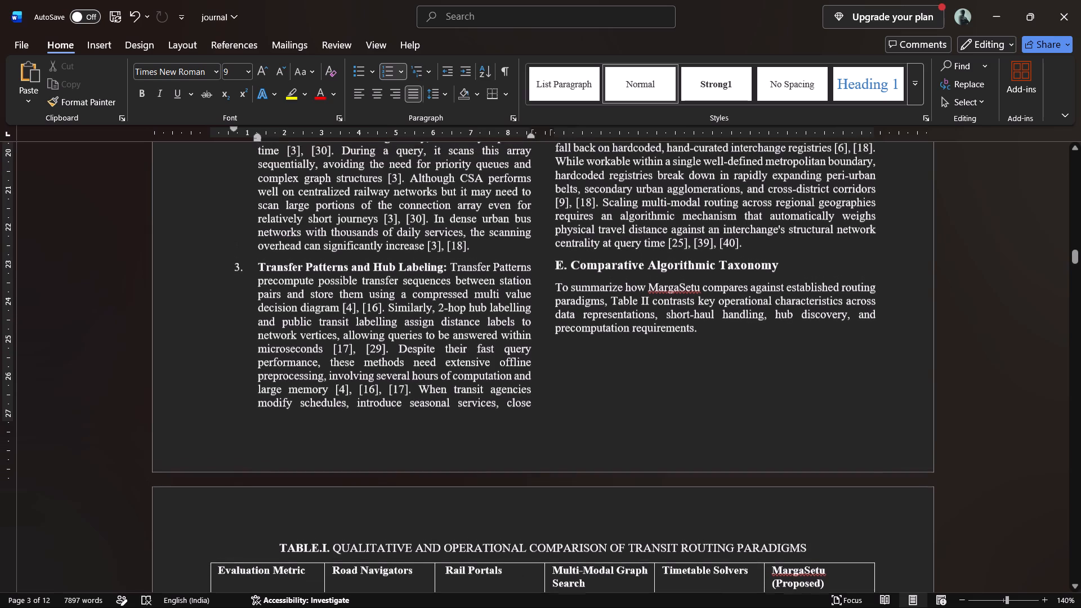
scroll(430, 356, up, 7)
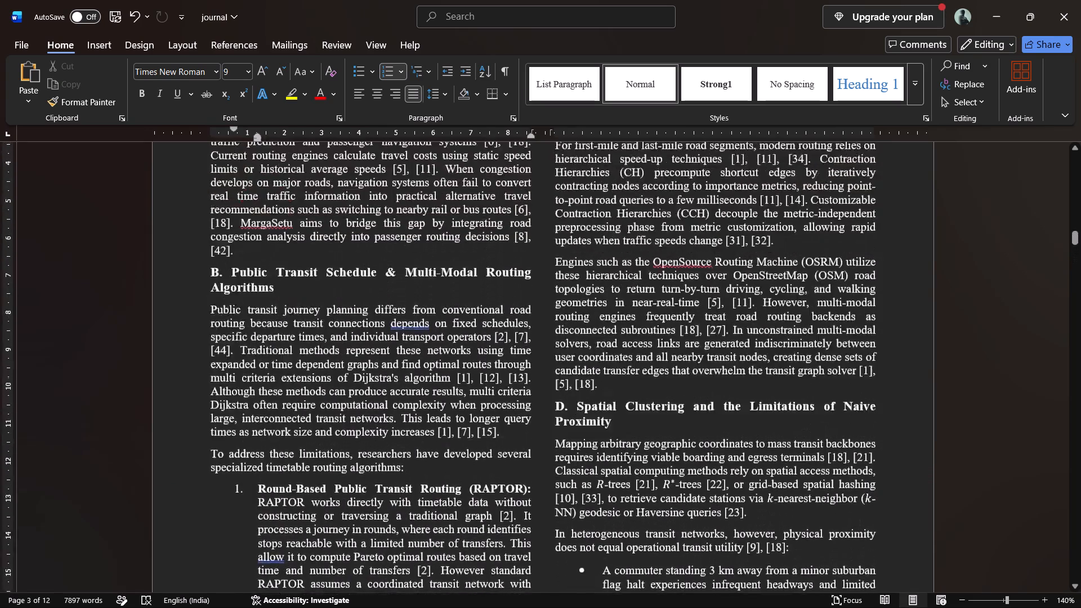
scroll(430, 356, up, 1)
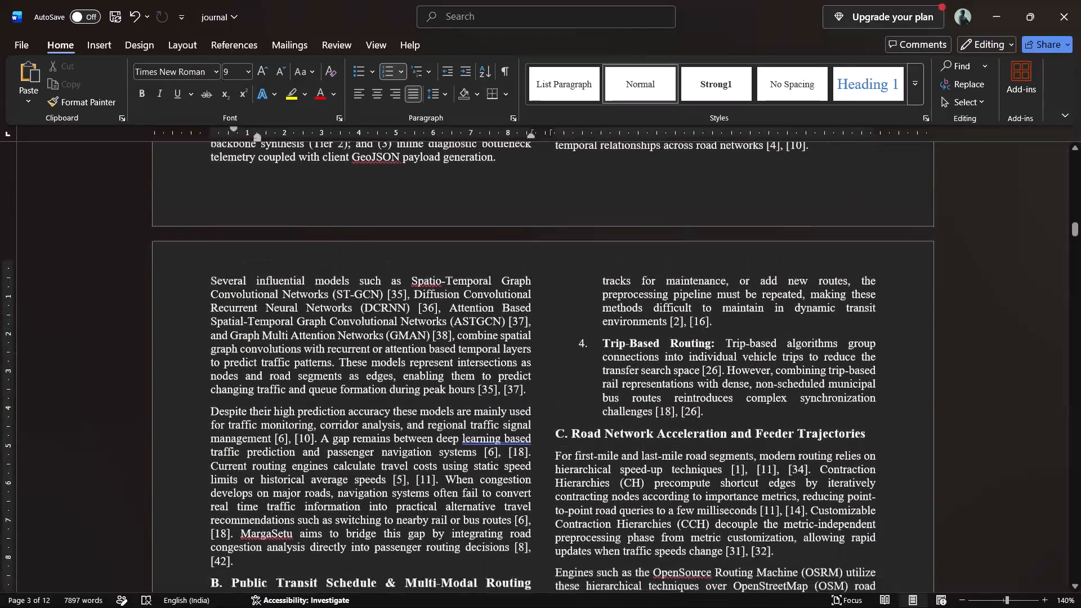
scroll(430, 356, up, 2)
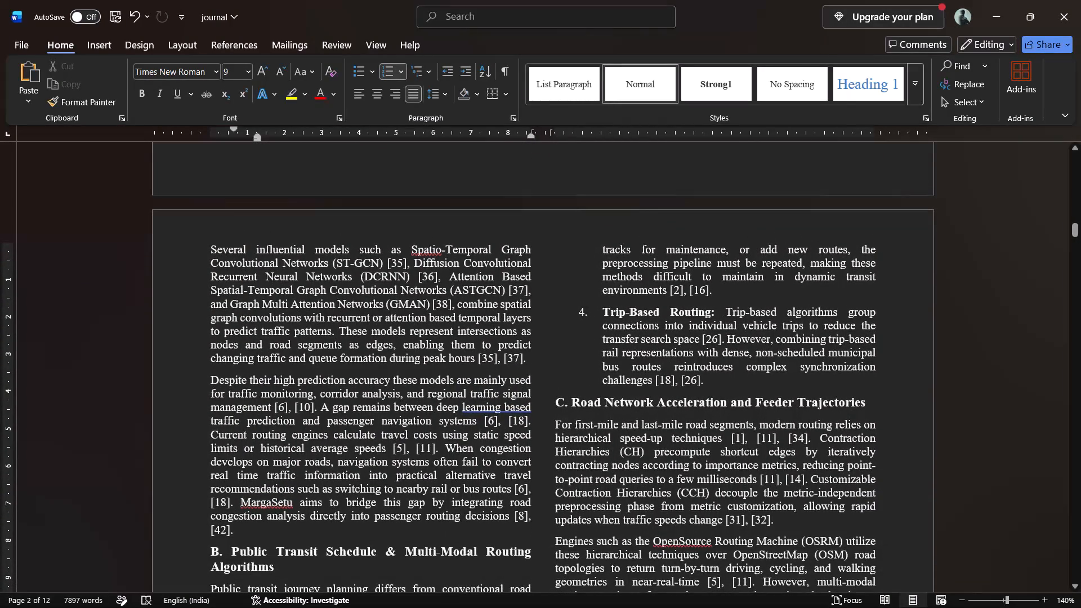
click(730, 248)
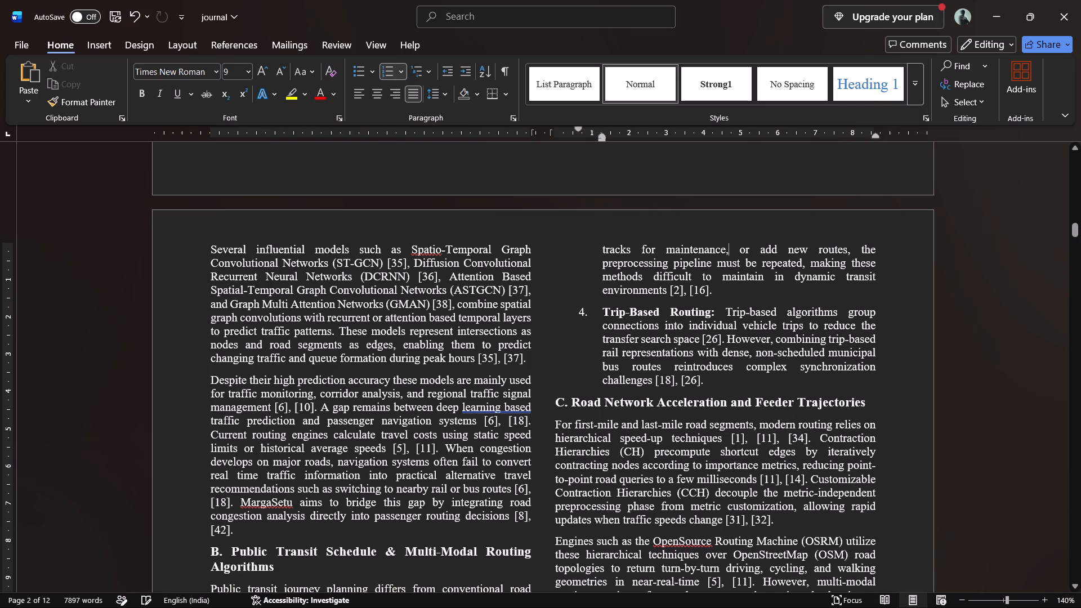
key(BackSpace)
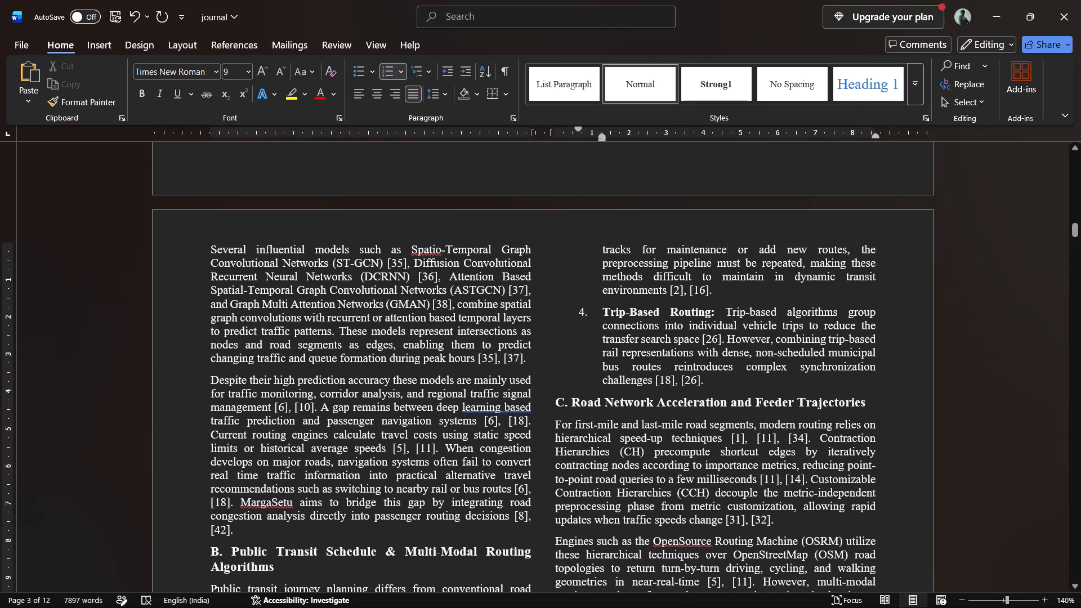
Replace "difficult to maintain in" with "not suitable for" before "dynamic transit environments" and save the document.
scroll(727, 270, down, 1)
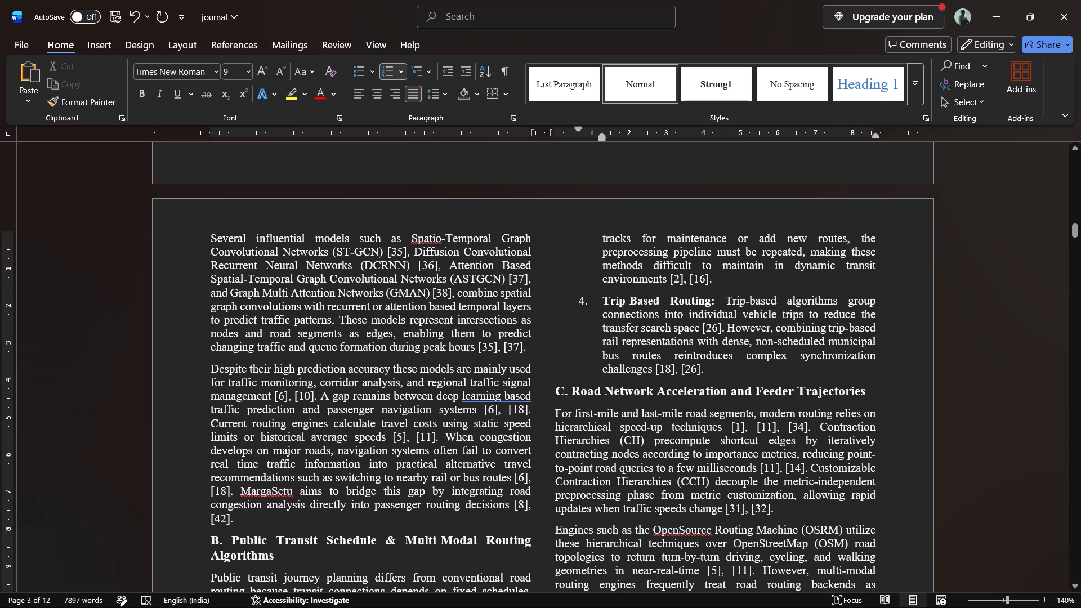
click(679, 267)
drag(652, 266, 758, 270)
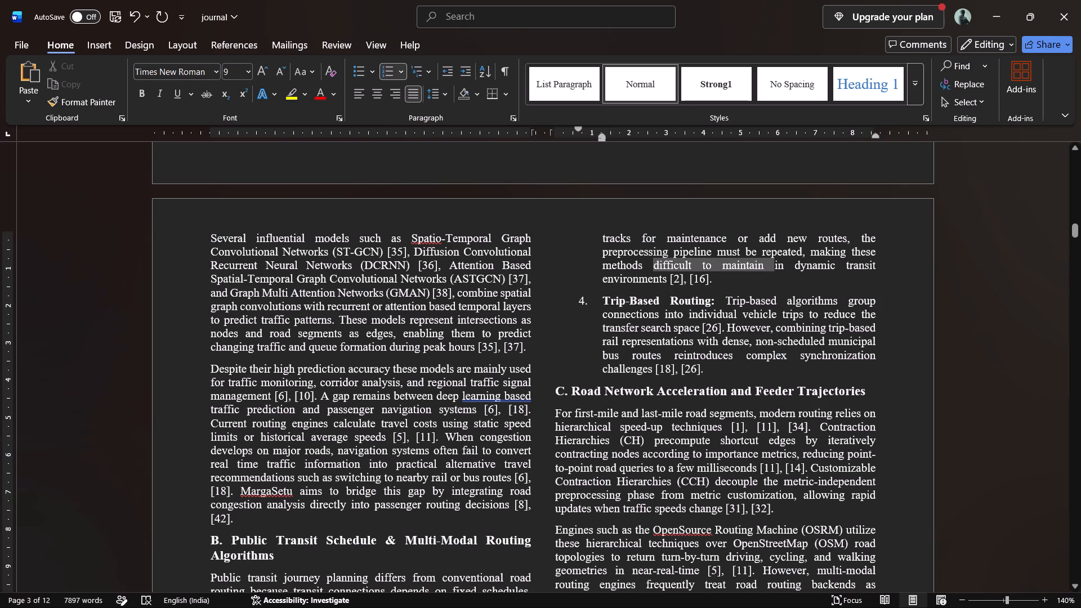
drag(758, 270, 783, 267)
text(not suiutable for)
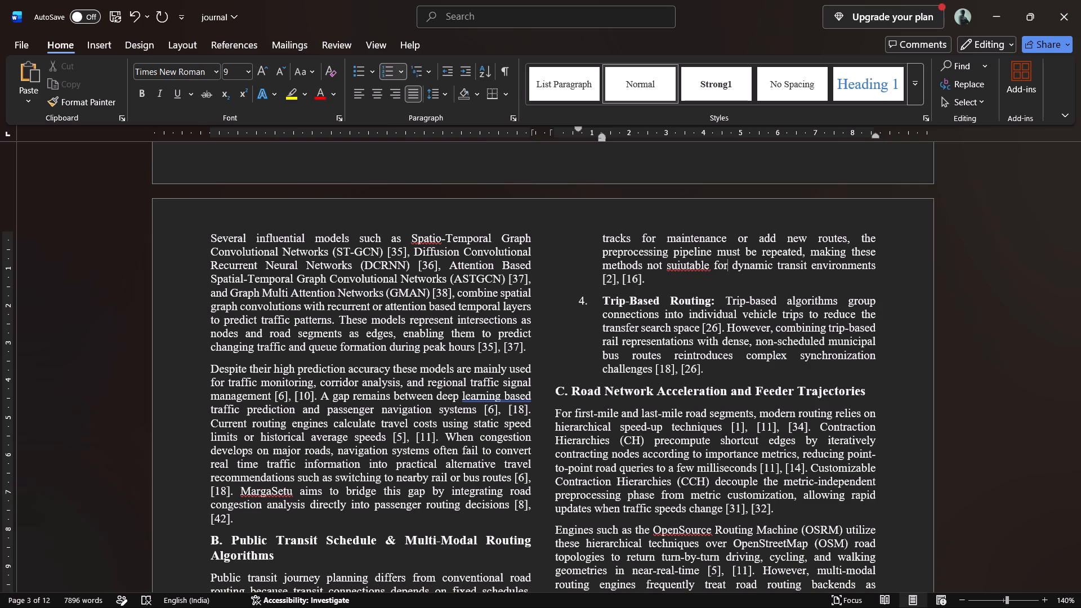
key(ctrl+s)
Correct the misspelled "suiutable" to "suitable" in the last sentence of the Transfer Patterns item and save the document.
key(Left)
key(Left)
key(Left)
key(Left)
key(Left)
key(Left)
key(Left)
key(Left)
key(Left)
key(Left)
key(Left)
key(Left)
key(Right)
key(Right)
key(Right)
key(BackSpace)
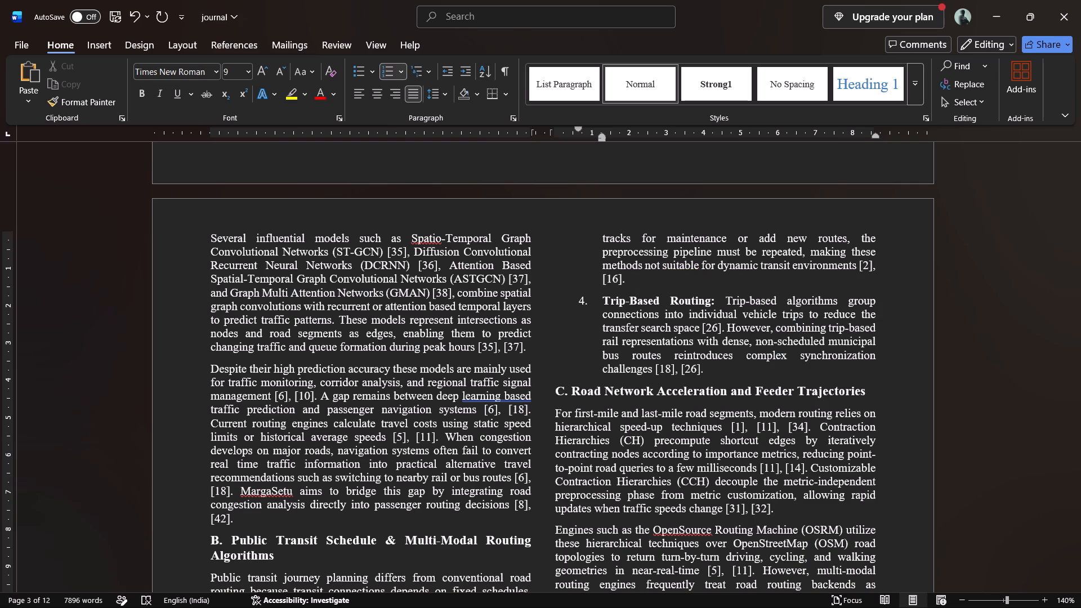
key(ctrl+s)
Switch to the ChatGPT conversation containing the reworded routing algorithm passages.
key(alt+Tab)
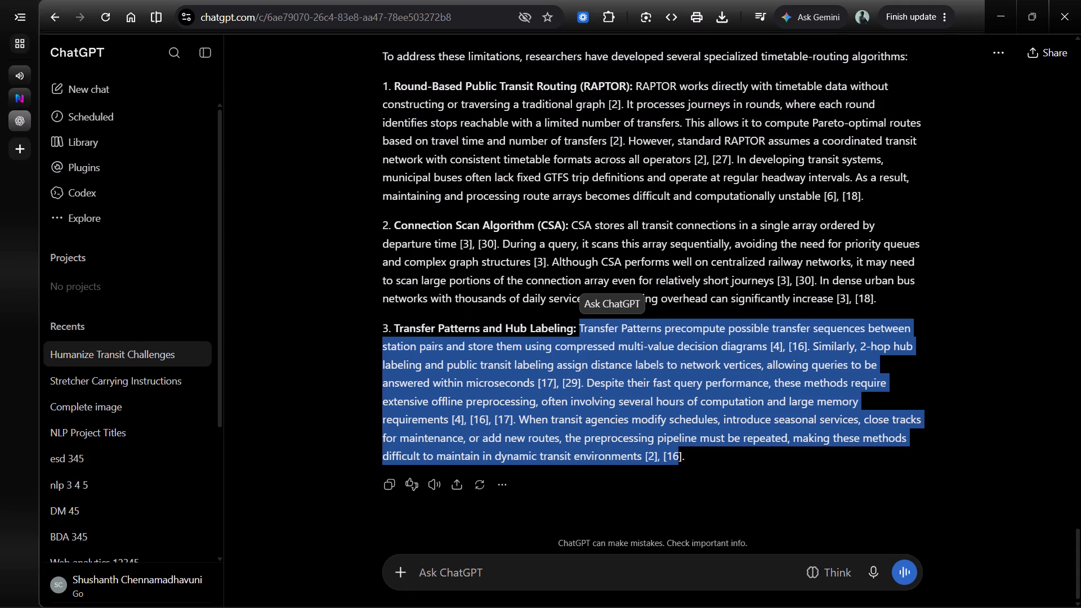
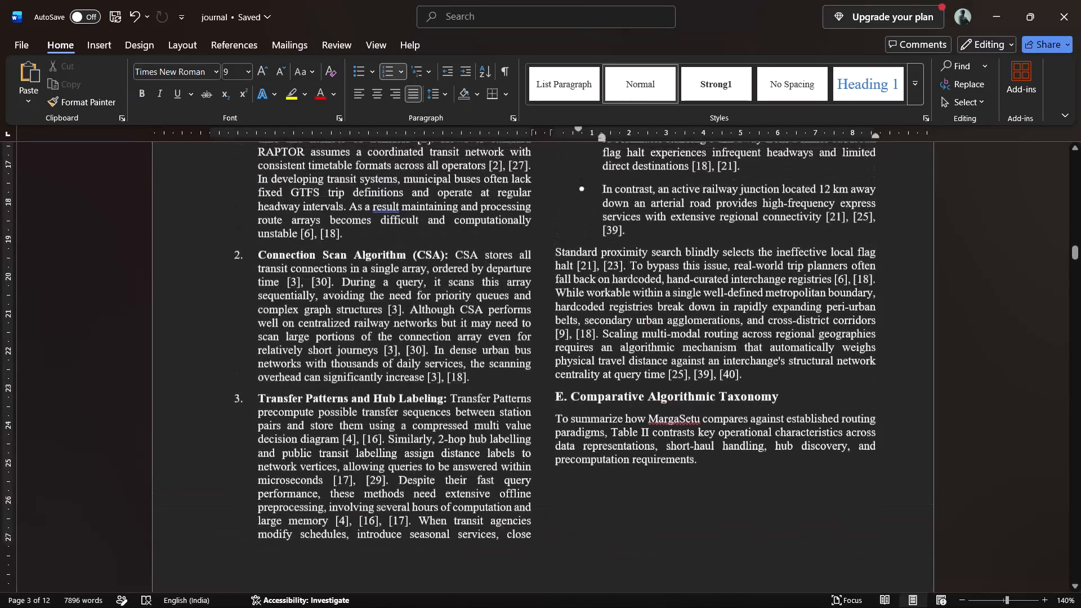
scroll(668, 394, down, 1)
scroll(668, 394, up, 1)
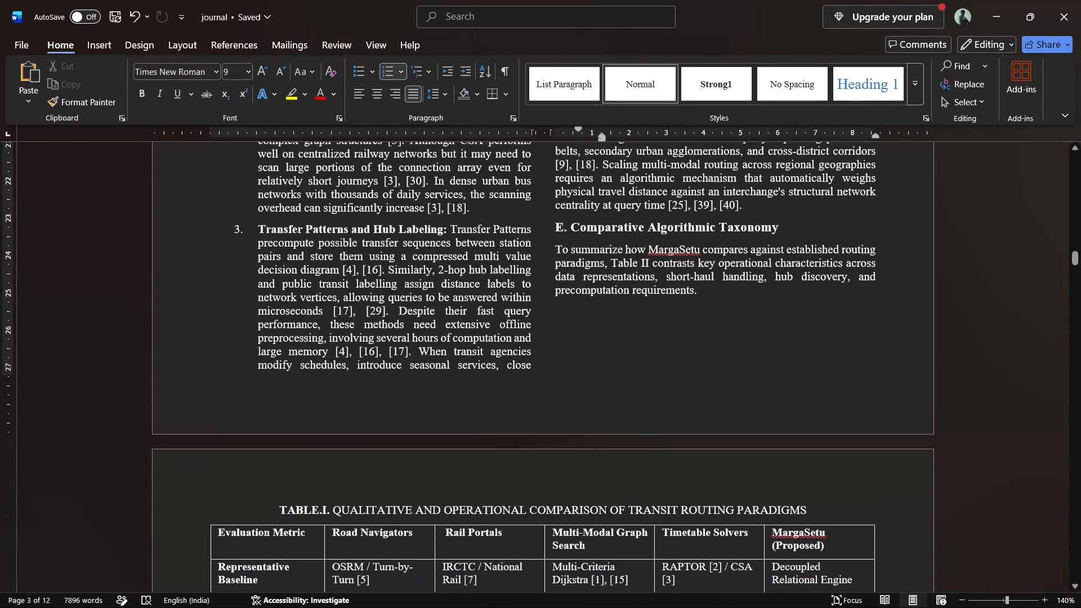
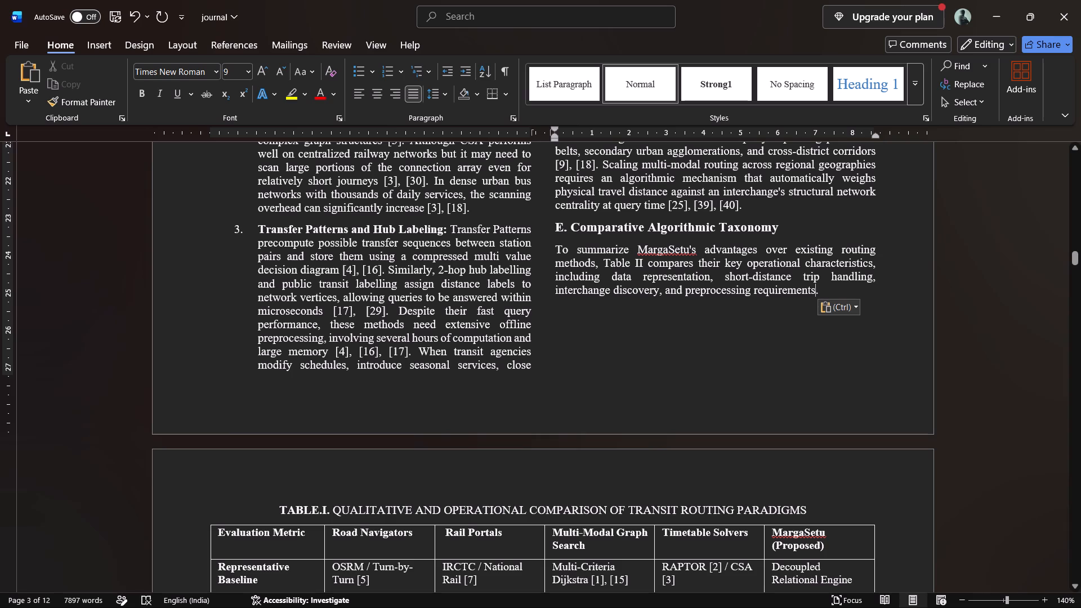
Change "short-distance" to "short distance" in the pasted paragraph and save the document.
click(749, 275)
key(Right)
key(BackSpace)
key(space)
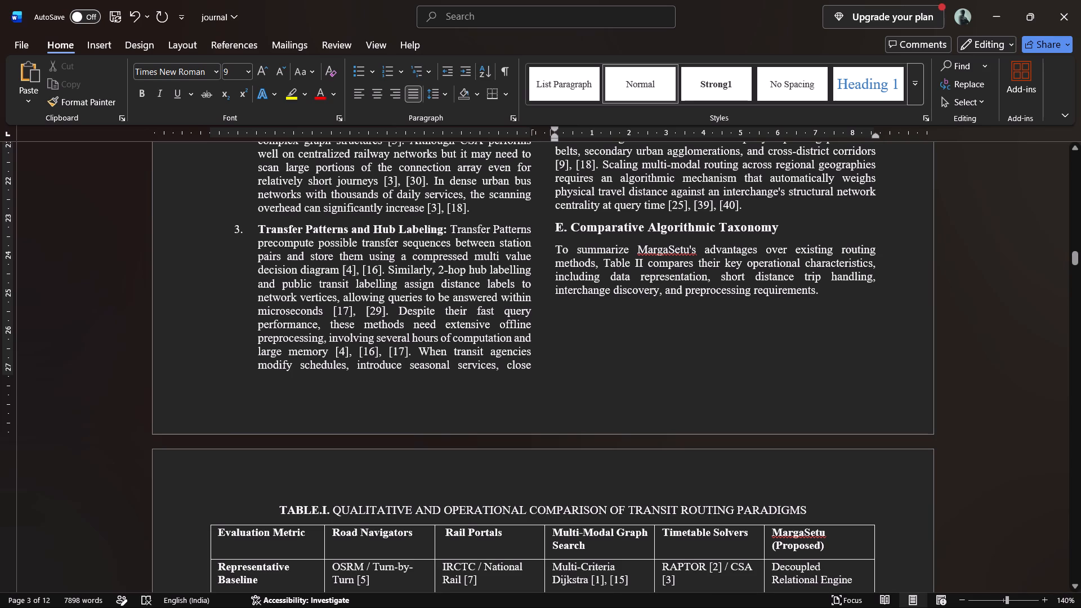
key(ctrl+s)
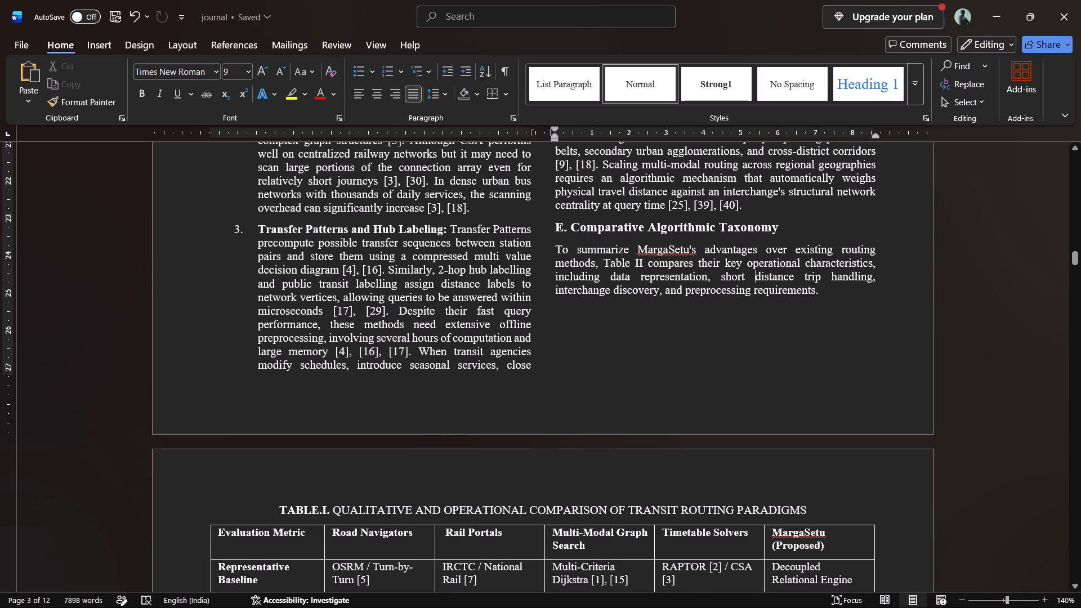
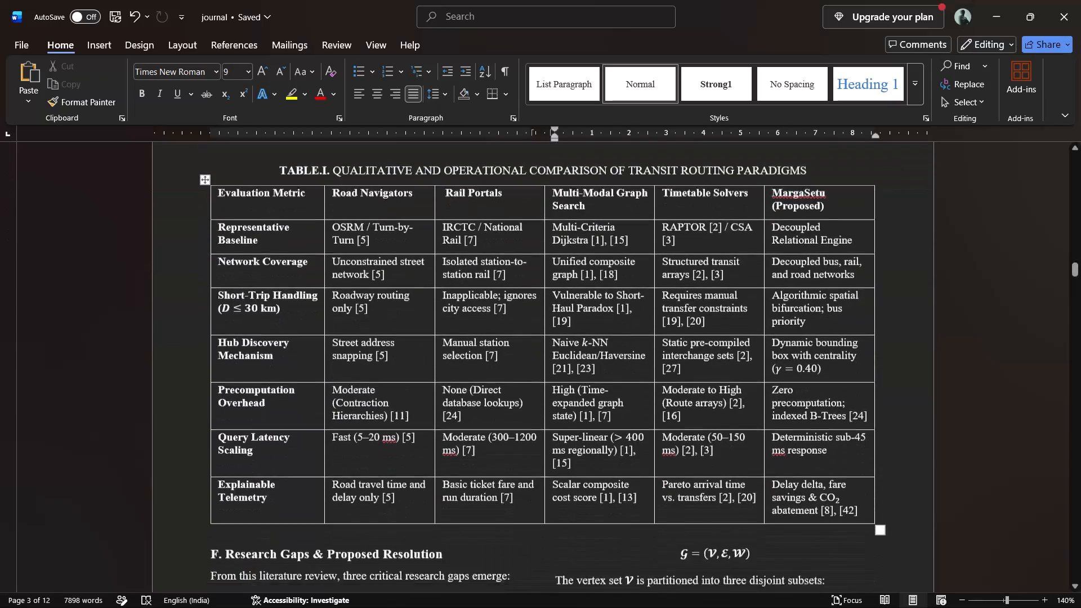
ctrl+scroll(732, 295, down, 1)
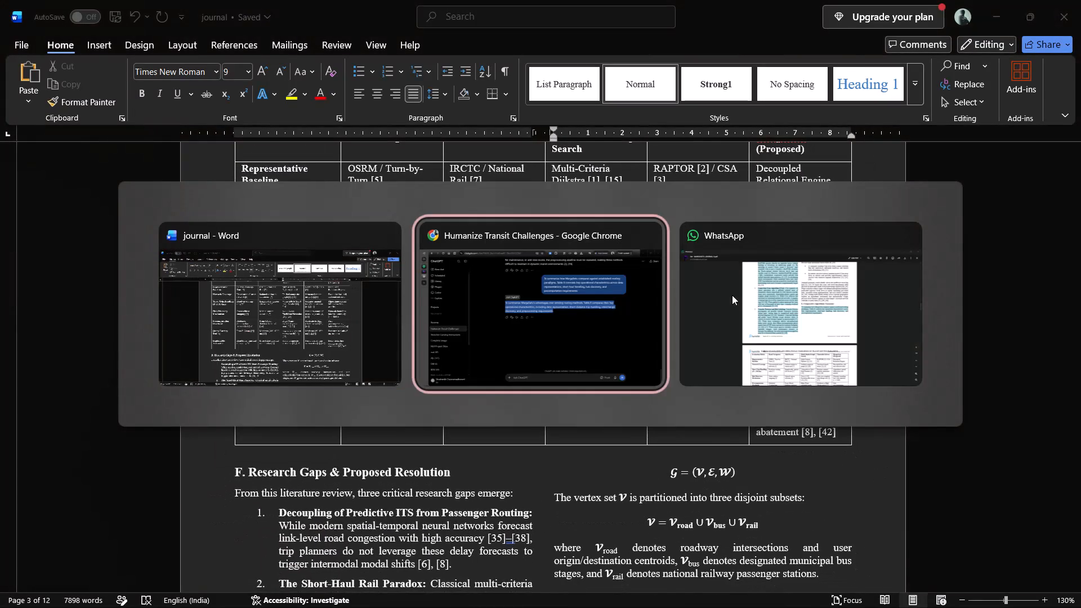
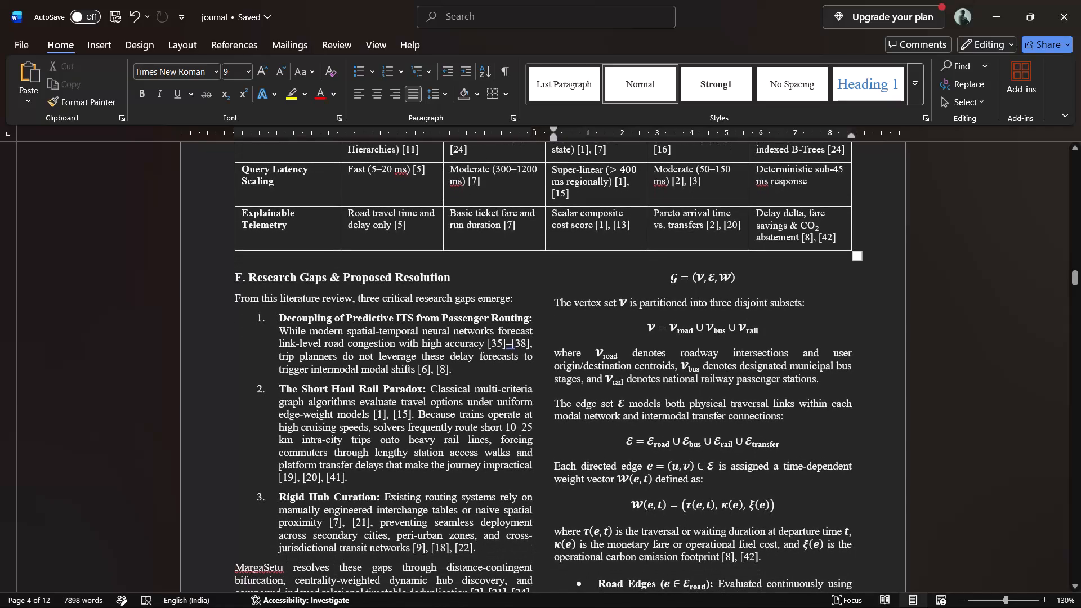
scroll(554, 363, down, 1)
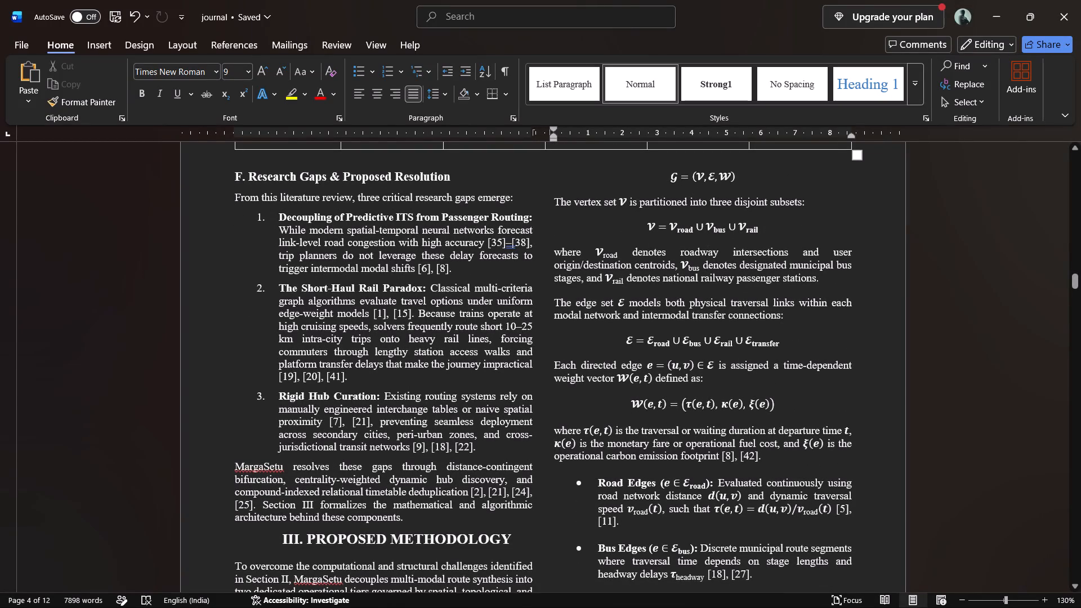
drag(343, 377, 285, 256)
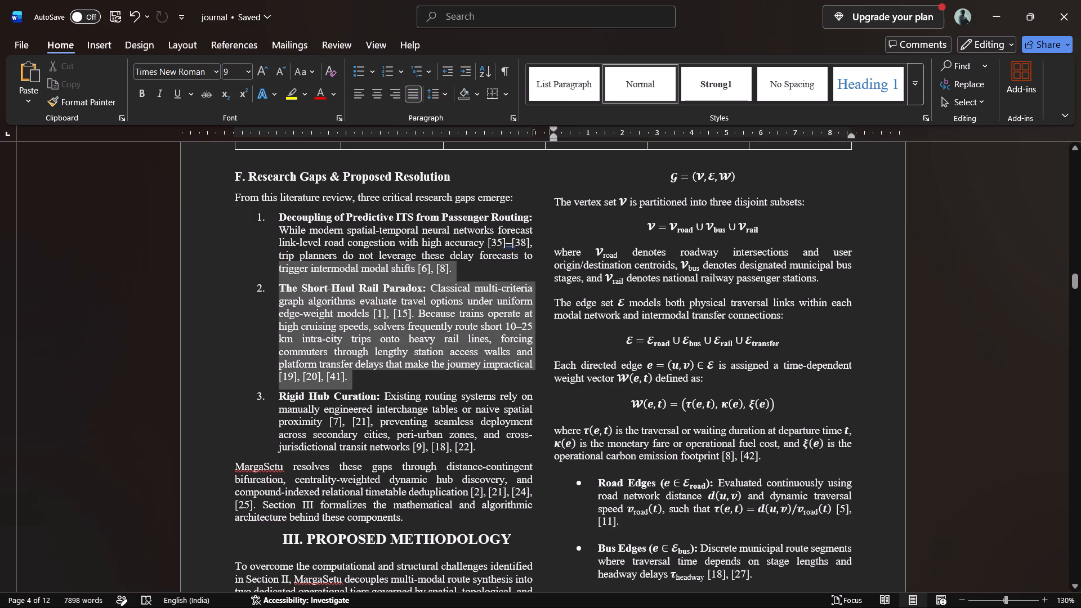
drag(285, 256, 233, 203)
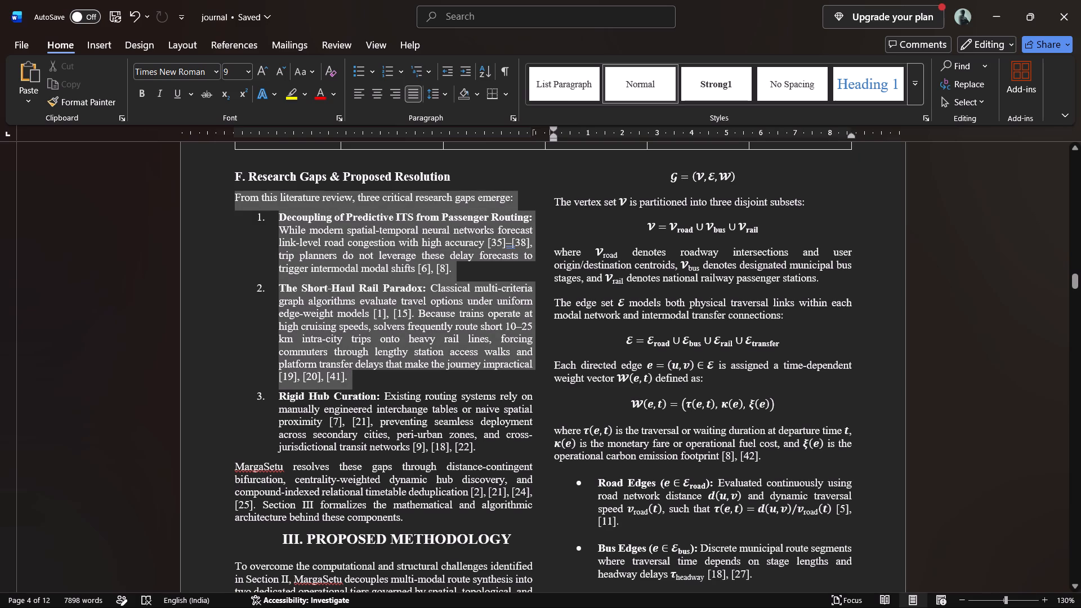
drag(233, 203, 282, 222)
key(ctrl+c)
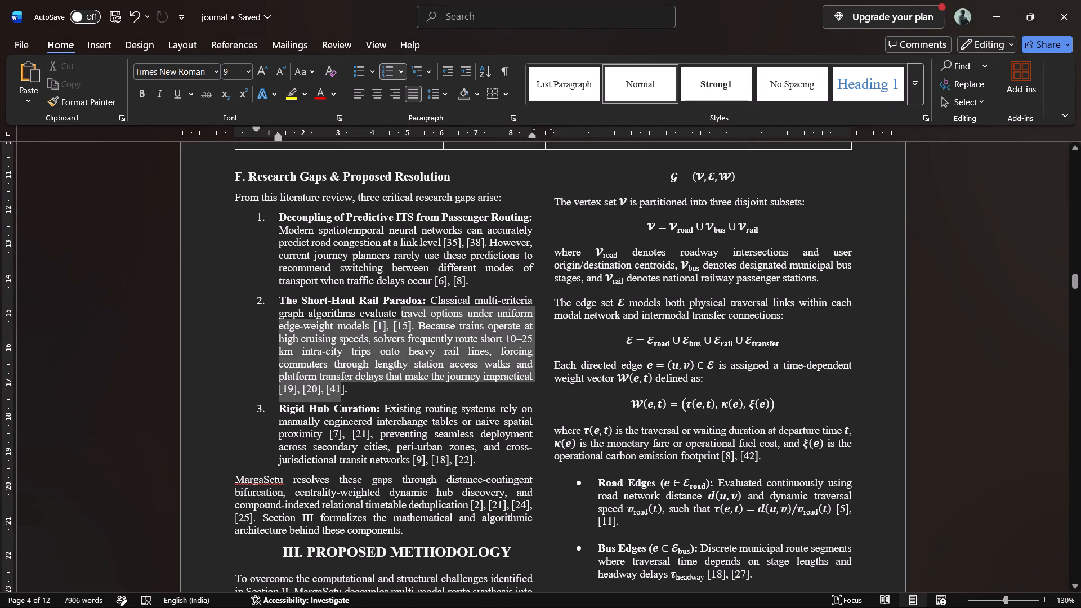
drag(427, 314, 434, 298)
key(ctrl+v)
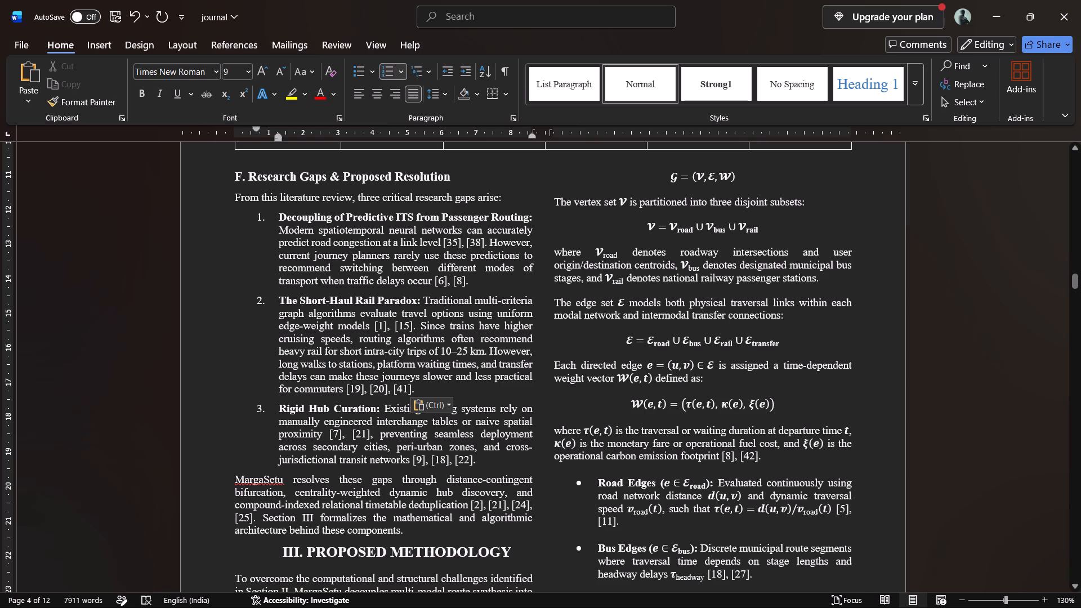
Change "multi-criteria" to "multi criteria" in the Short-Haul Rail Paradox item.
click(487, 307)
key(Up)
key(Right)
key(Right)
key(Right)
key(Right)
key(BackSpace)
key(space)
Change "edge-weight models" to "edge weight models" in the Short-Haul Rail Paradox item.
key(Down)
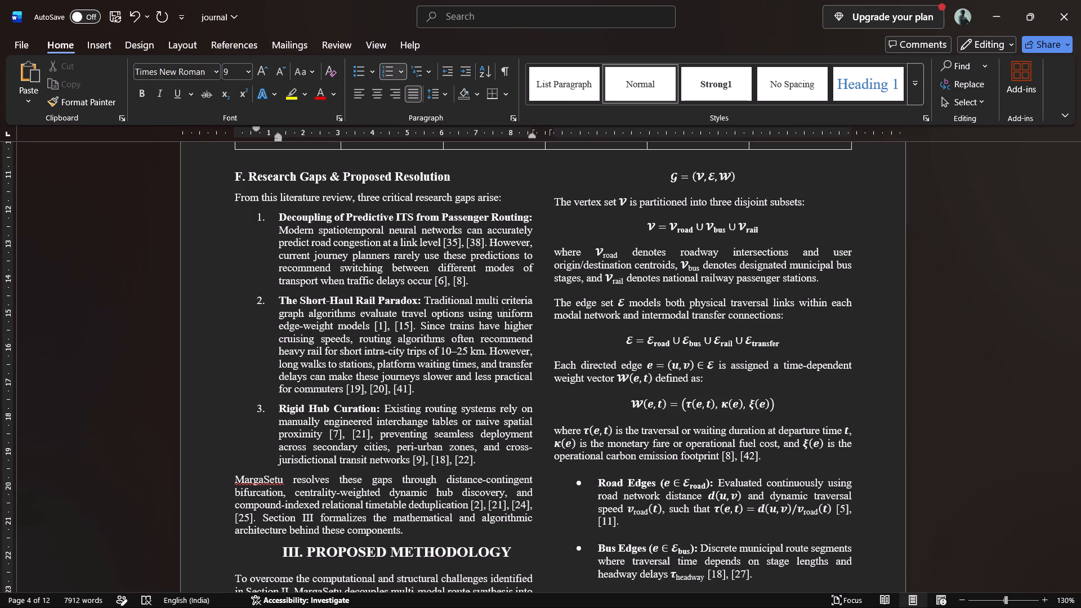
key(Left)
key(Left)
key(Left)
key(Left)
key(Left)
key(Left)
key(Left)
key(Left)
key(Left)
key(Left)
key(Left)
key(Left)
key(Left)
key(Left)
key(Left)
key(Down)
key(Left)
key(Left)
key(Left)
key(Left)
key(Left)
key(Left)
key(Left)
key(Left)
key(Left)
key(Left)
key(Left)
key(Left)
key(Left)
key(Left)
key(Left)
key(Left)
key(Left)
key(Left)
key(Left)
key(Left)
key(Left)
key(Left)
key(Left)
key(Left)
key(Left)
key(BackSpace)
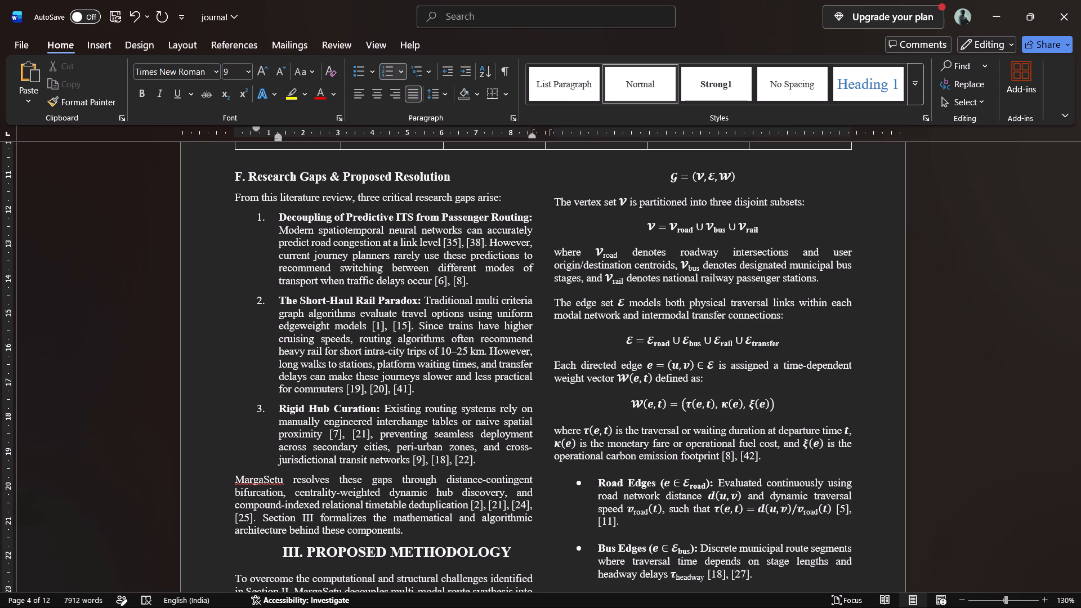
key(space)
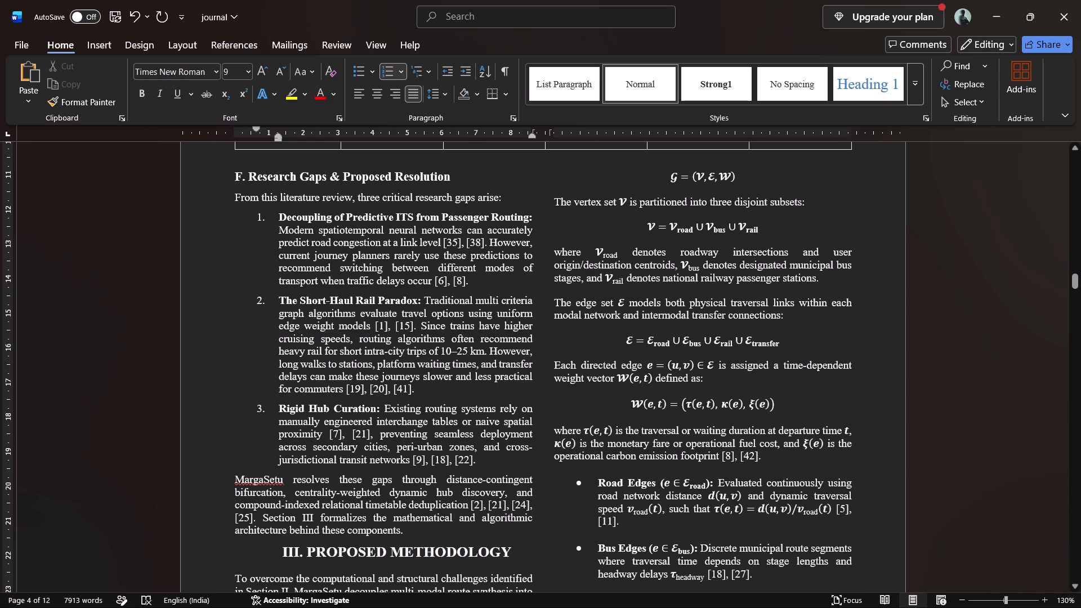
Change "intra-city" to "intra city" in the Short-Haul Rail Paradox item.
click(391, 353)
key(Left)
key(BackSpace)
key(space)
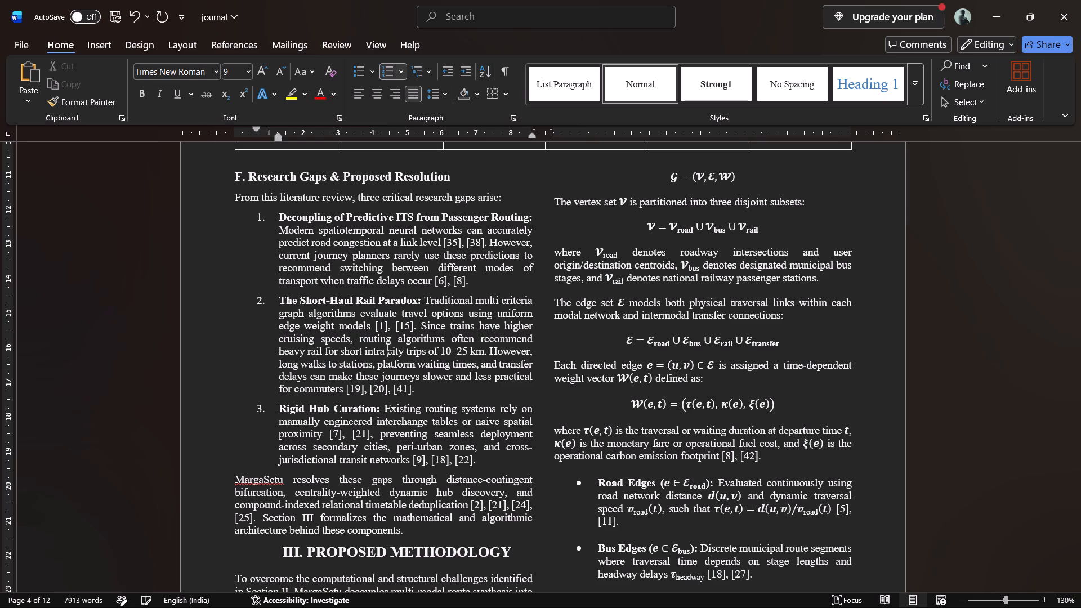
Replace the dash in the short-trip distance range with "to" so it reads "10 to 25 km" in the Short-Haul Rail Paradox item.
key(Right)
key(Right)
key(Right)
key(Right)
key(Right)
key(Right)
key(Right)
key(Right)
key(Right)
key(Right)
key(Right)
key(Right)
key(Right)
key(Right)
key(Right)
key(Right)
key(Right)
key(BackSpace)
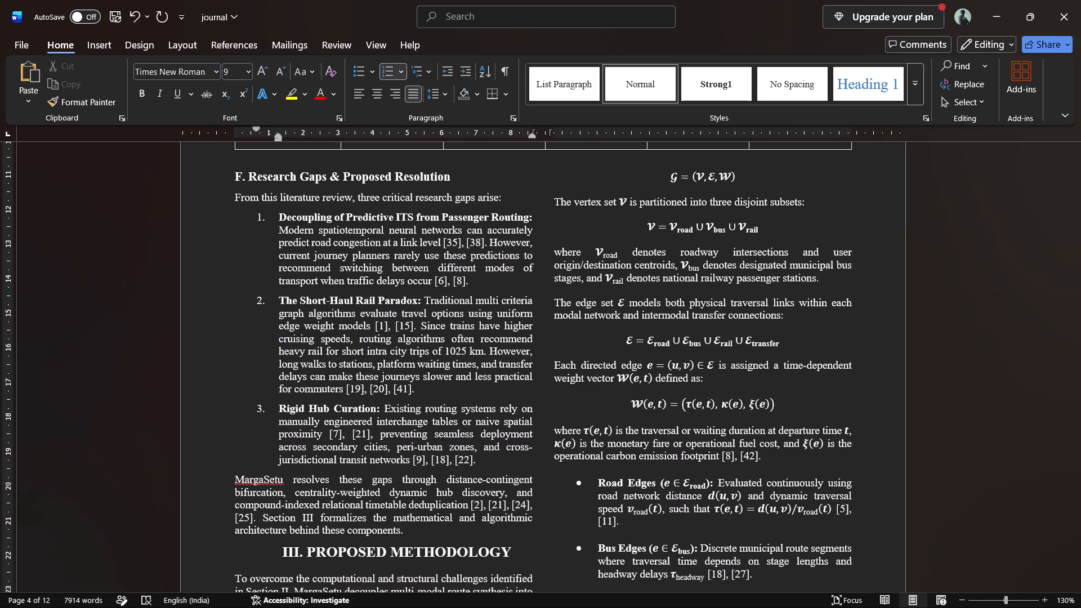
key(space)
text(to)
key(space)
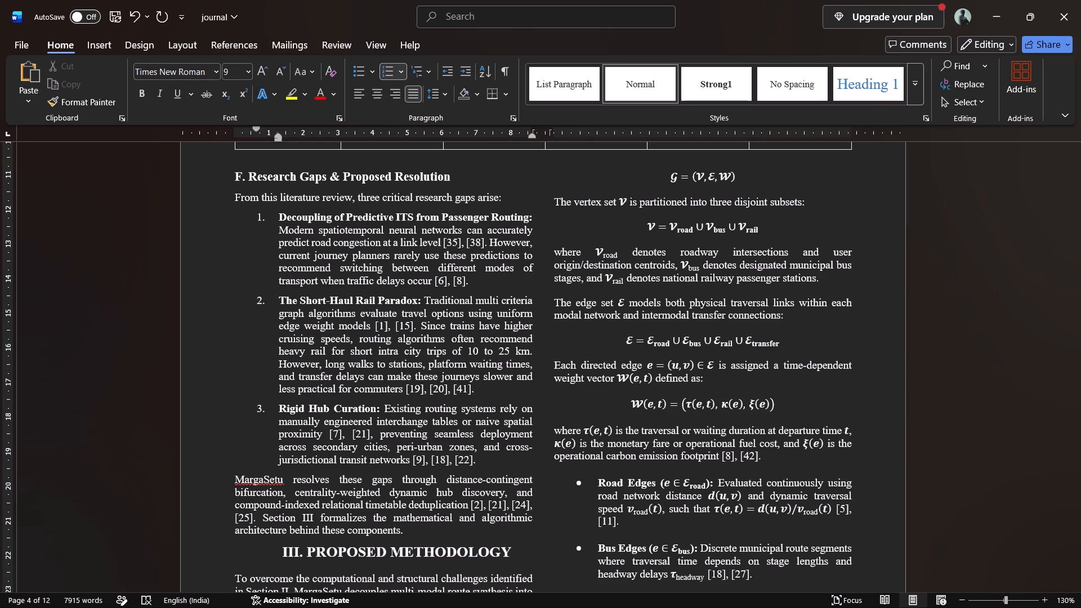
Remove the comma after "platform waiting times" in the Short-Haul Rail Paradox item and save the document.
key(Down)
key(Down)
key(Up)
key(Right)
key(Right)
key(Right)
key(Right)
key(Right)
key(Right)
key(Right)
key(Right)
key(Right)
key(Right)
key(Left)
key(Left)
key(BackSpace)
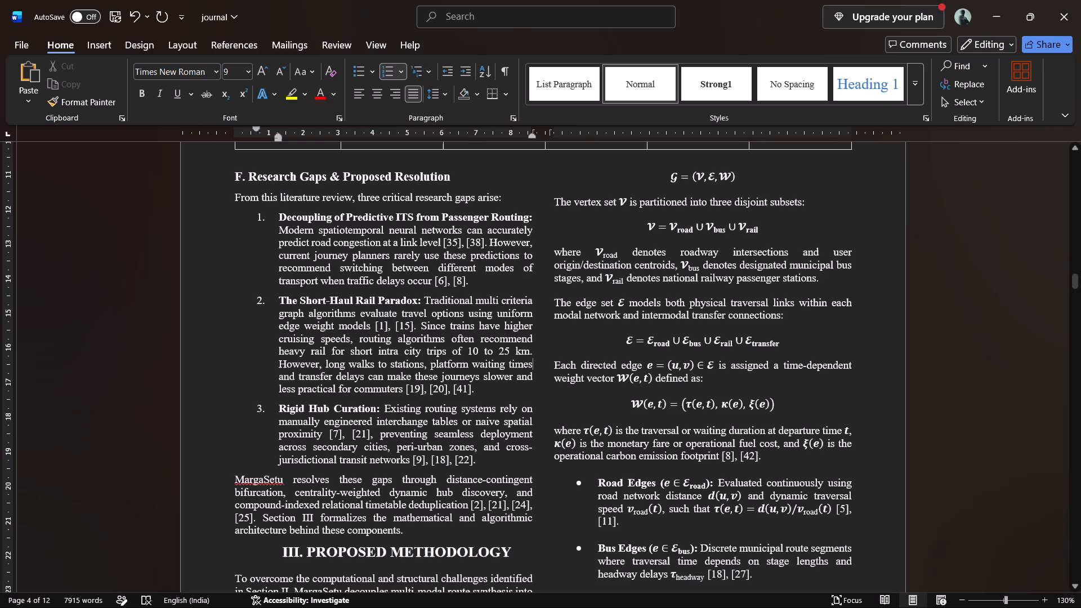
key(ctrl+s)
Switch to the ChatGPT conversation in Chrome.
scroll(420, 392, down, 1)
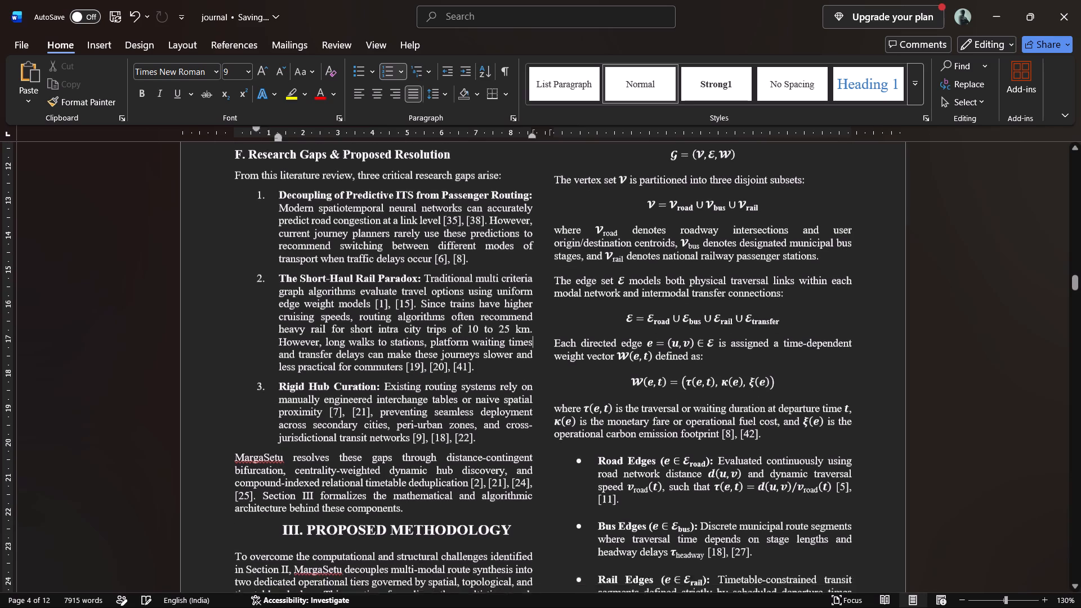
scroll(420, 392, down, 1)
key(alt+Tab)
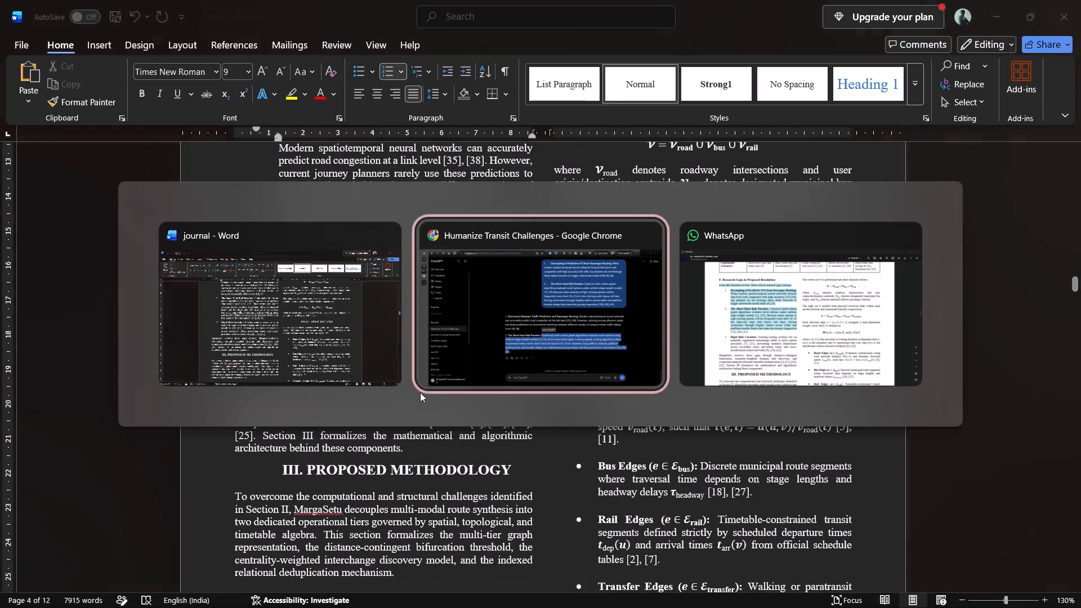
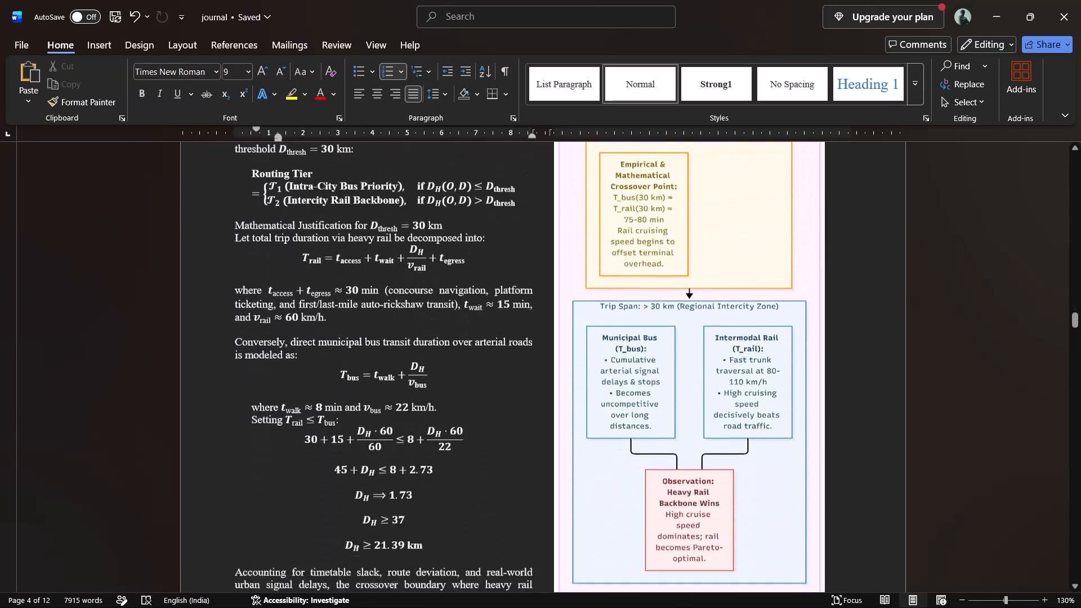
Review the Distance-Adaptive Spatial Bifurcation Model section, its equations and Fig. 2, through to the start of the Automated Interchange Hub Discovery section.
scroll(467, 434, up, 8)
ctrl+scroll(467, 434, down, 6)
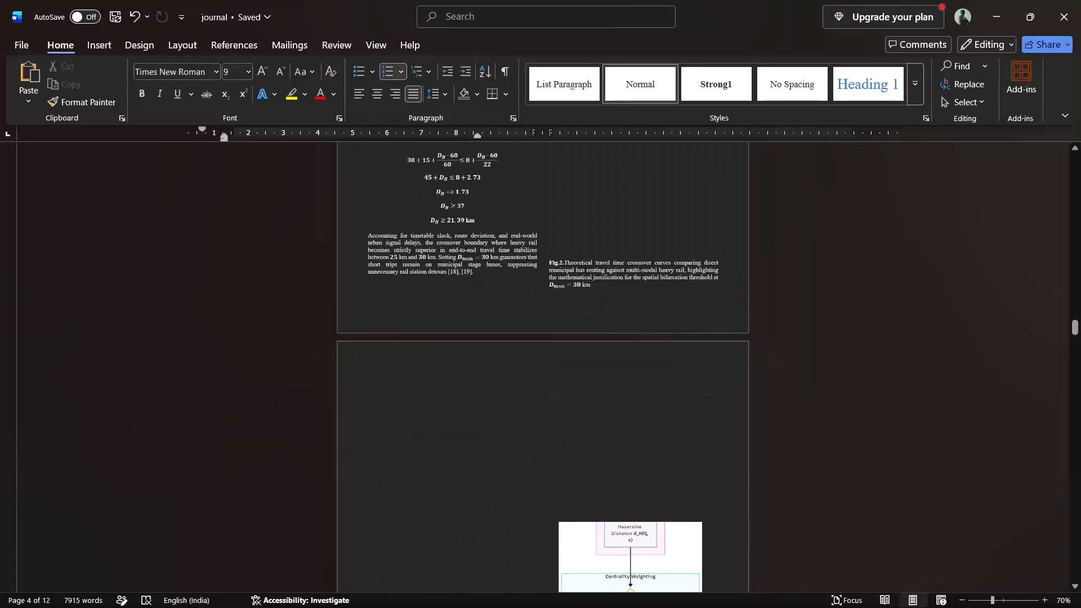
scroll(467, 434, up, 5)
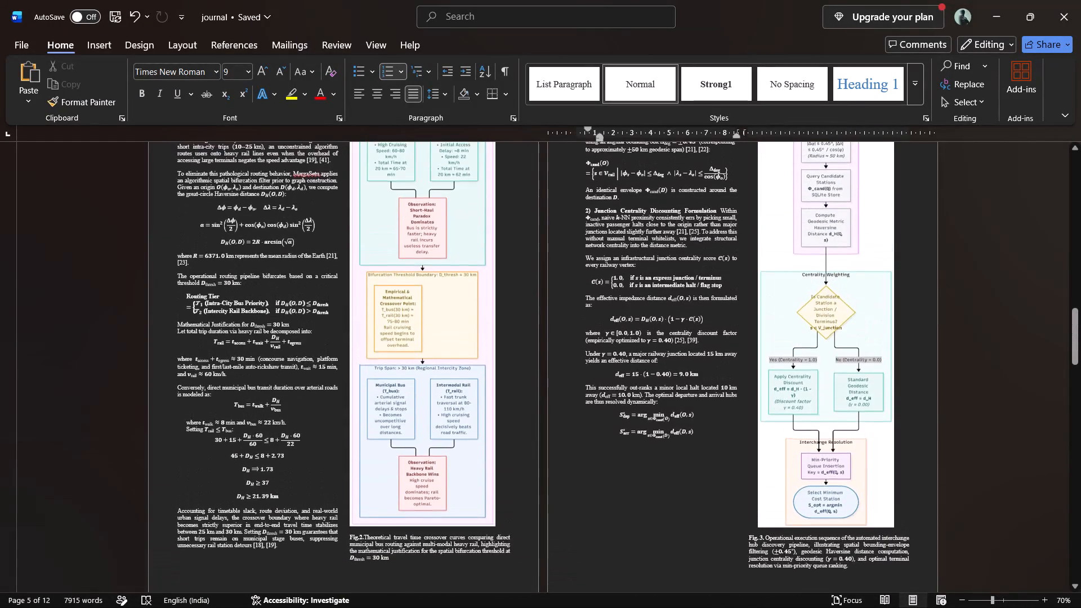
scroll(467, 434, up, 1)
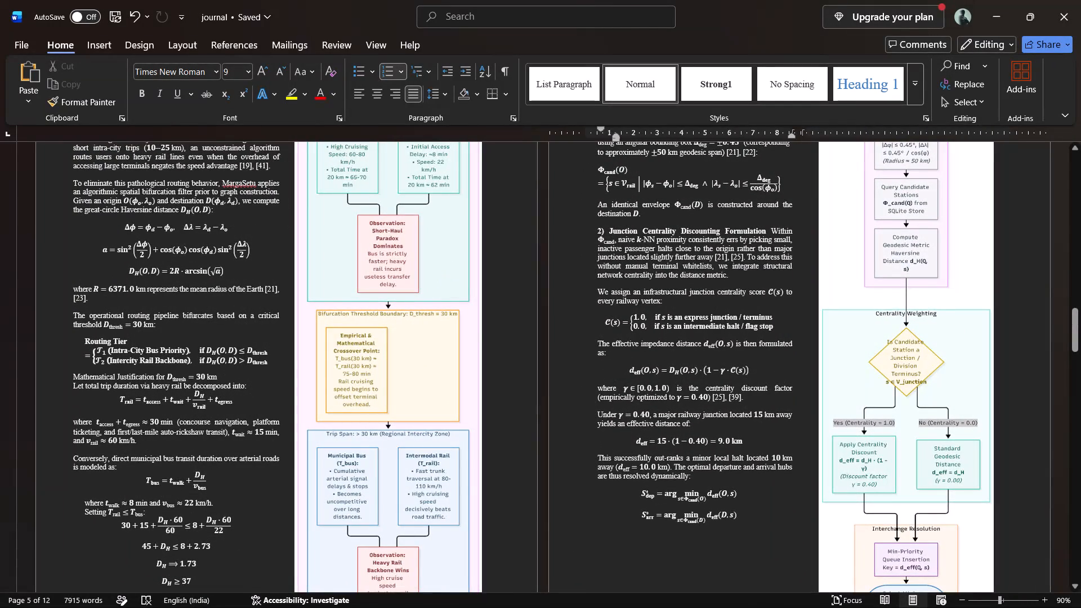
ctrl+scroll(467, 434, up, 2)
scroll(467, 434, down, 2)
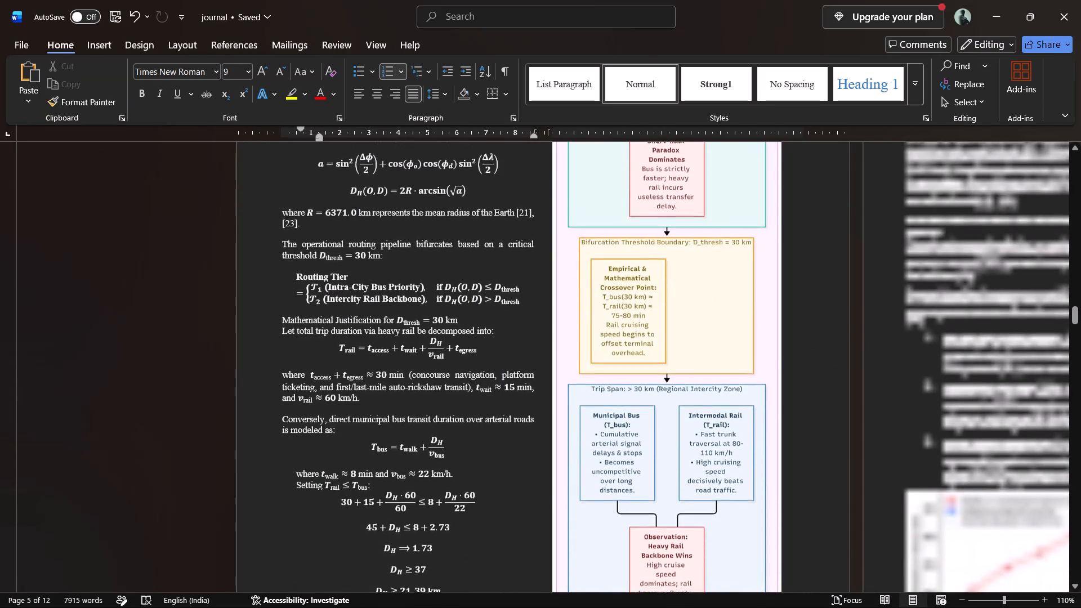
scroll(467, 434, down, 3)
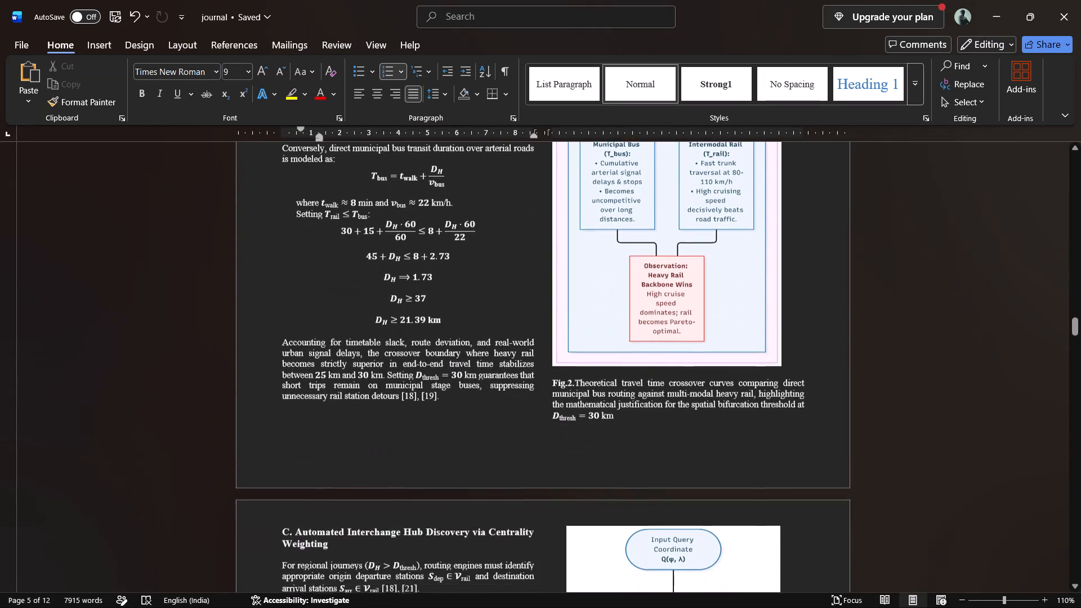
scroll(467, 434, down, 2)
scroll(467, 434, up, 1)
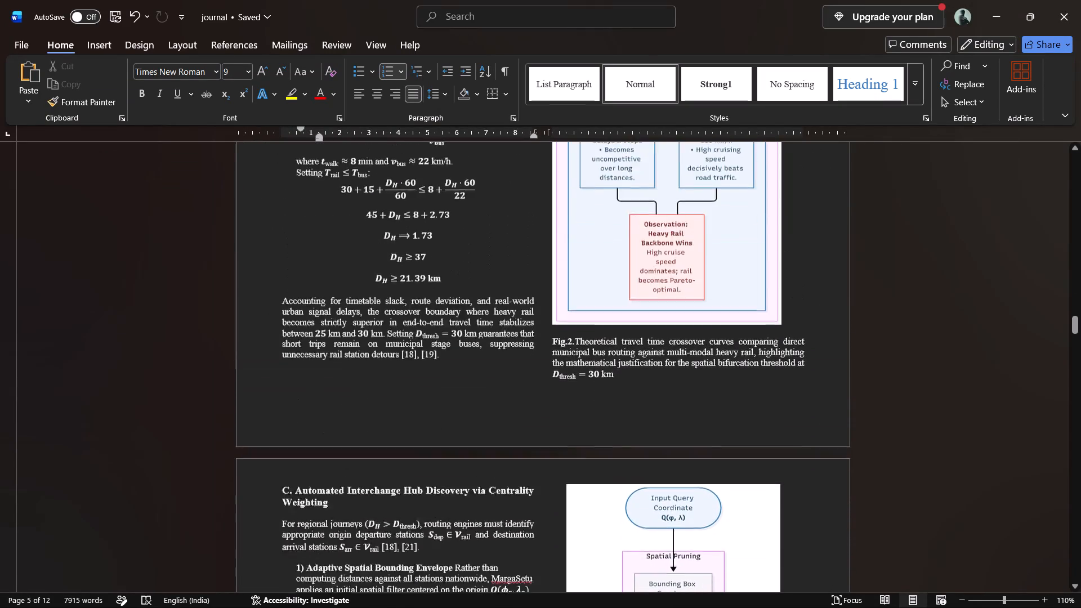
scroll(467, 434, up, 4)
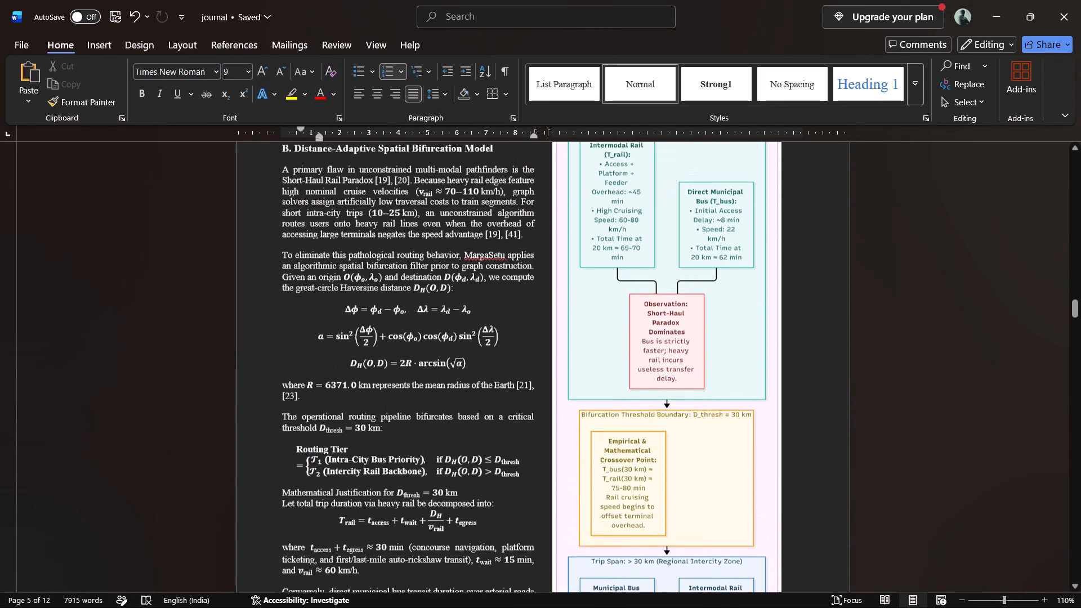
scroll(467, 434, up, 3)
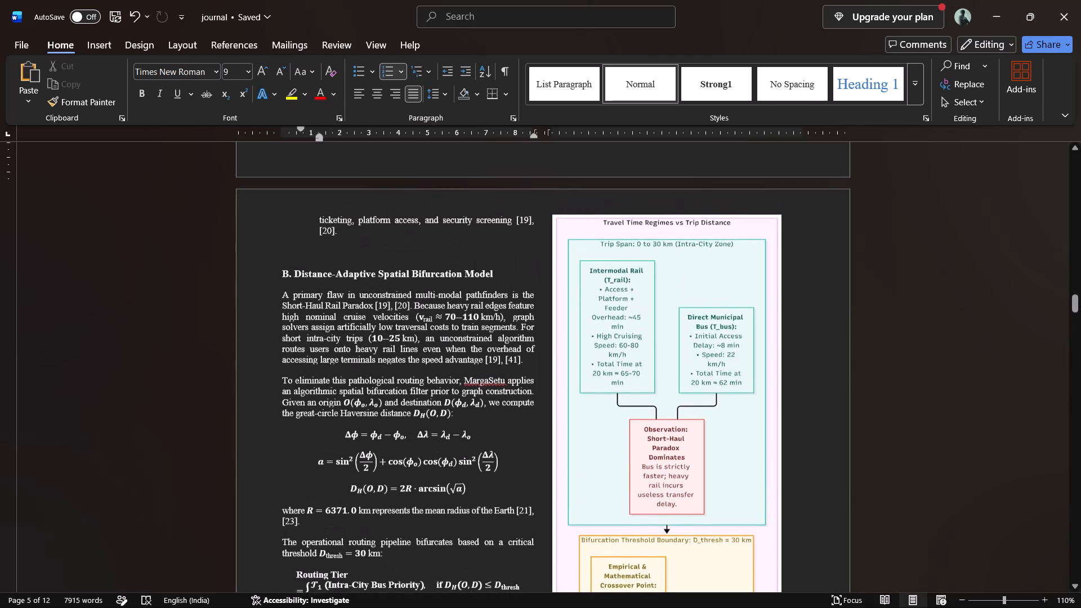
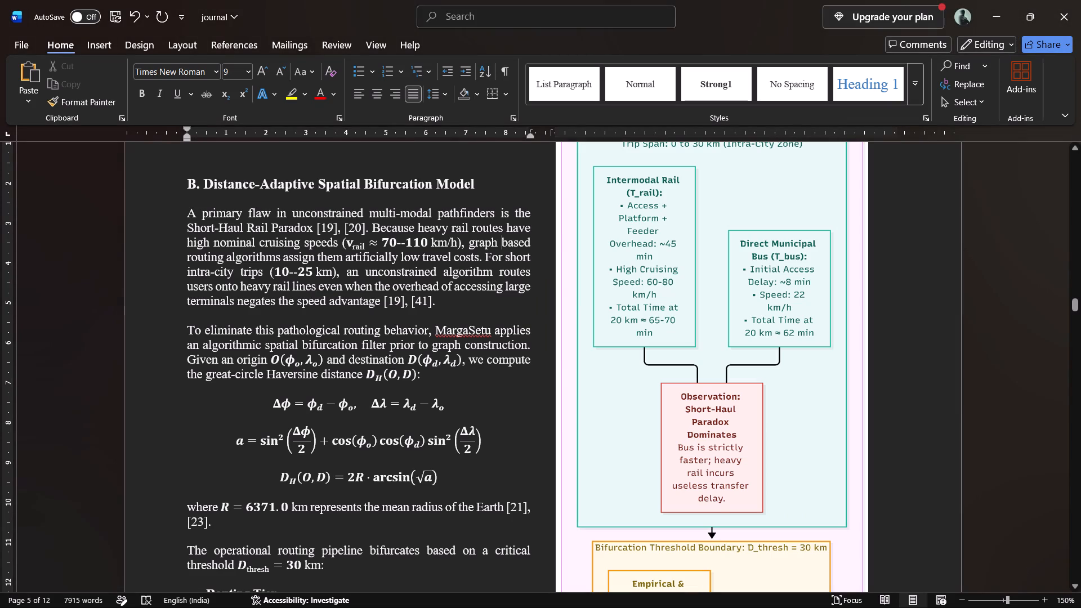
Replace "For short intra-city trips" with the copied sentence, directly ahead of the (10--25 km) expression.
drag(486, 259, 256, 272)
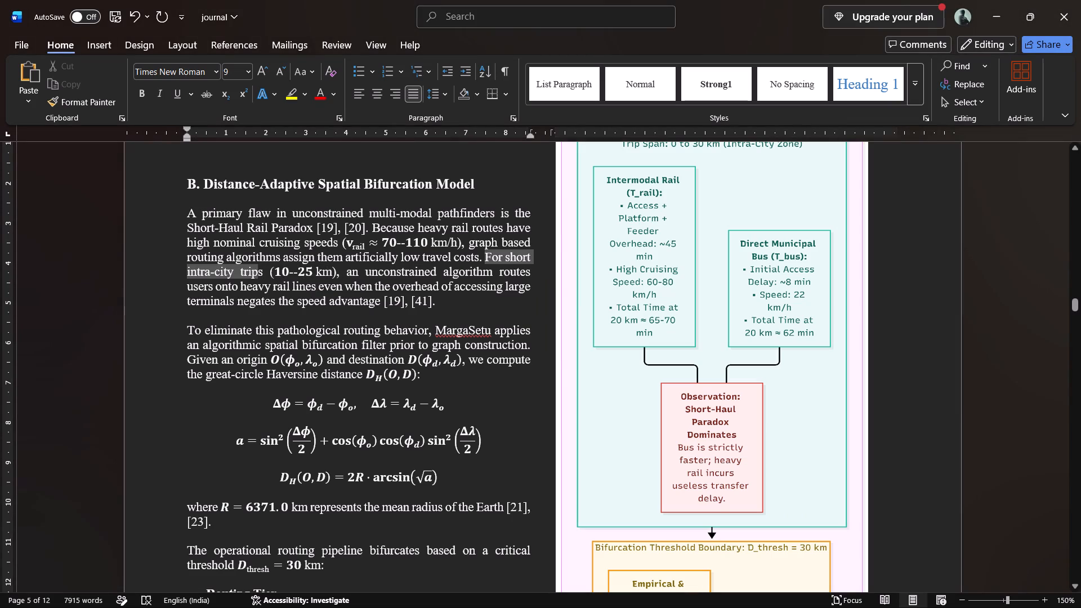
drag(256, 272, 256, 272)
key(ctrl+v)
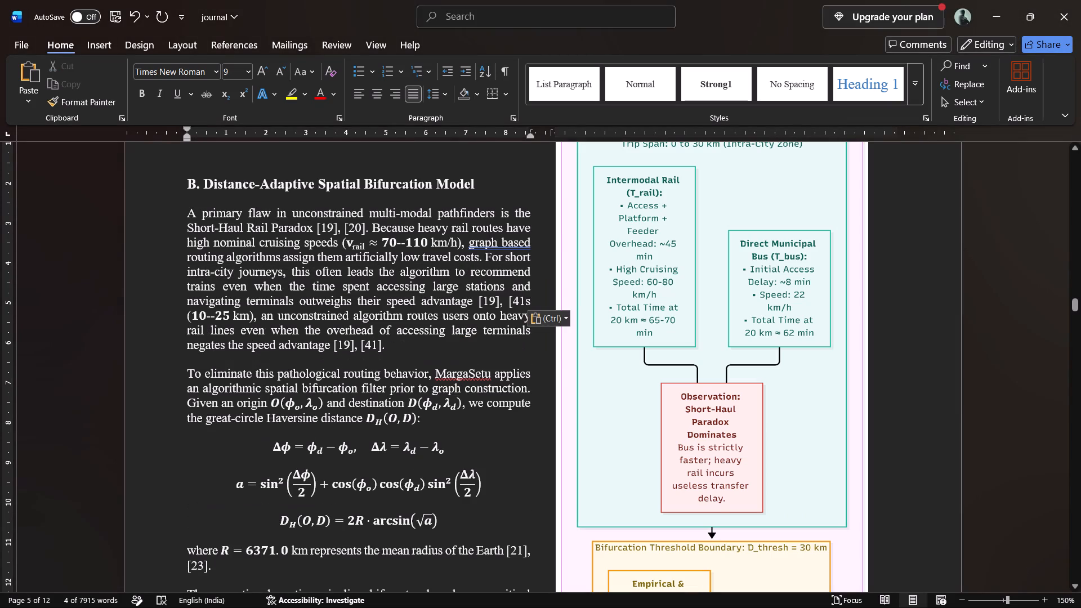
key(Delete)
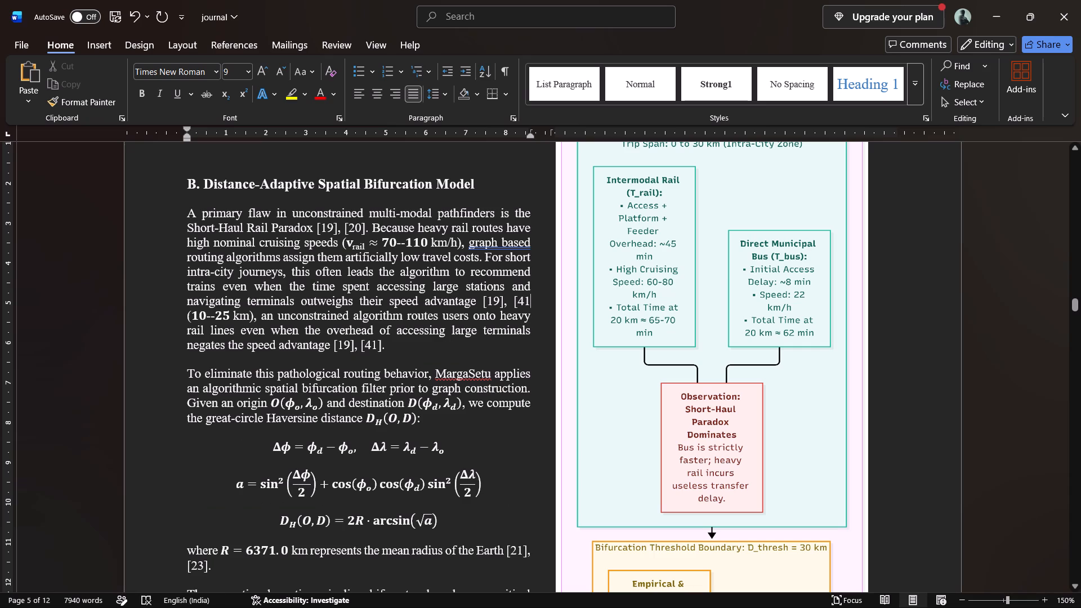
key(ctrl+z)
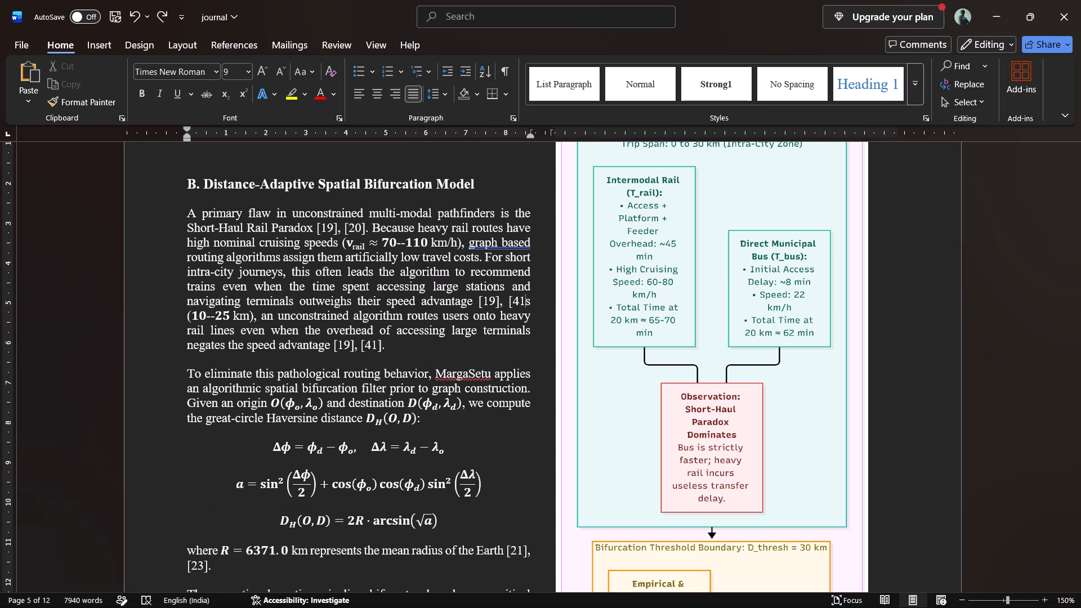
key(ctrl+z)
key(BackSpace)
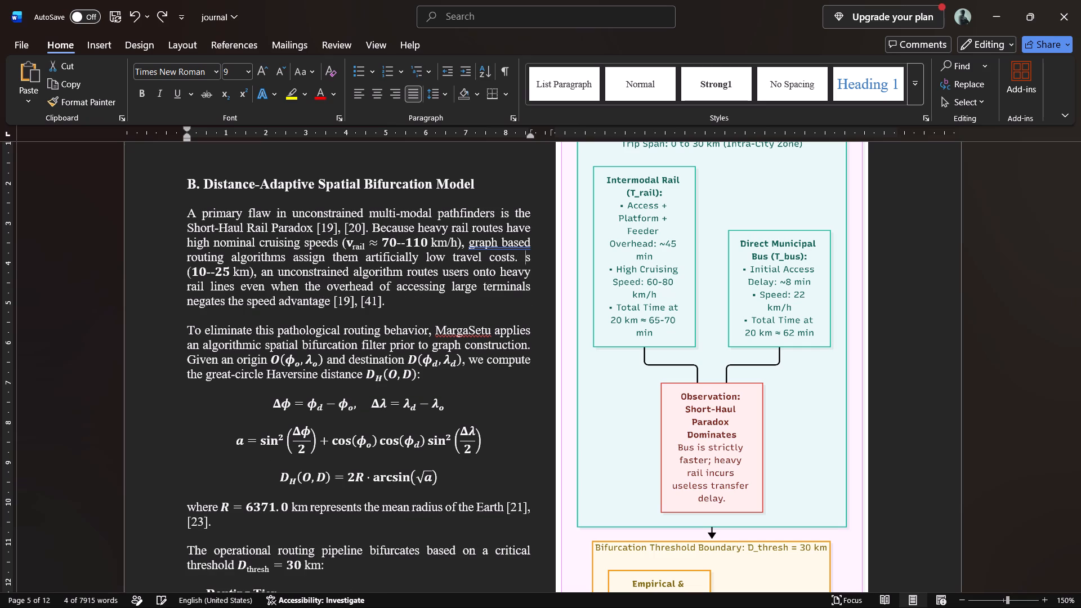
key(Right)
key(BackSpace)
key(ctrl+v)
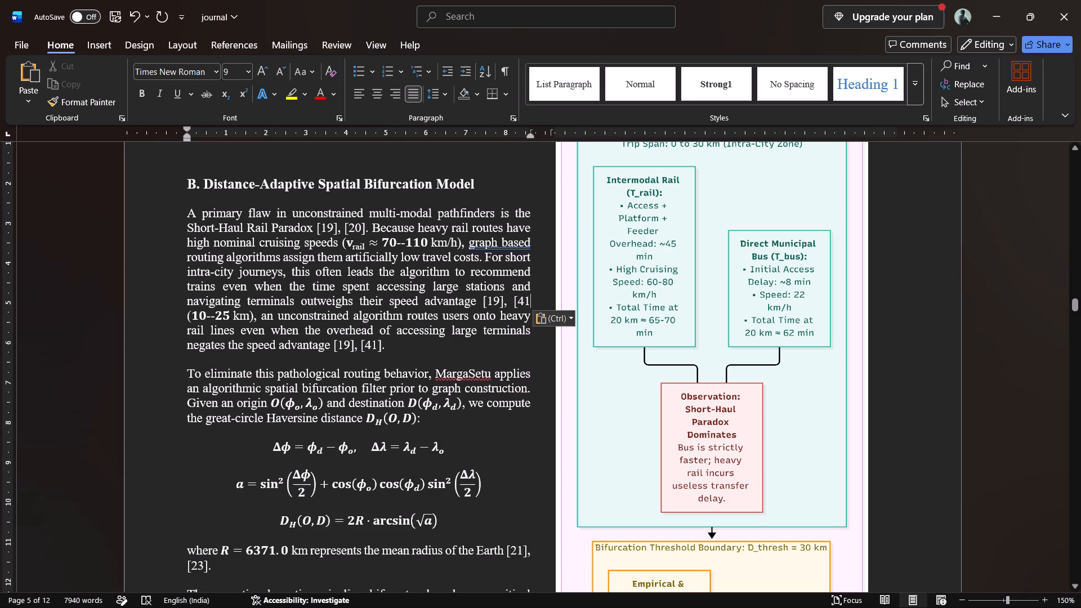
Cut the text from the comma after "intra-city journeys" through "[19], [41", so that "journeys" directly precedes the (10--25 km) expression.
click(280, 273)
drag(280, 273, 274, 298)
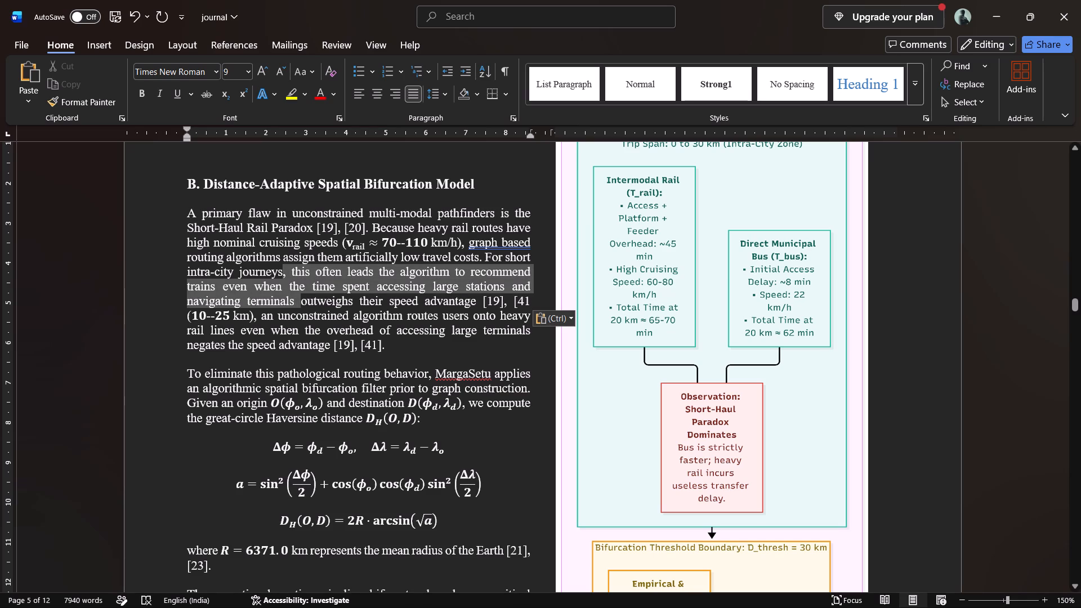
drag(274, 298, 526, 299)
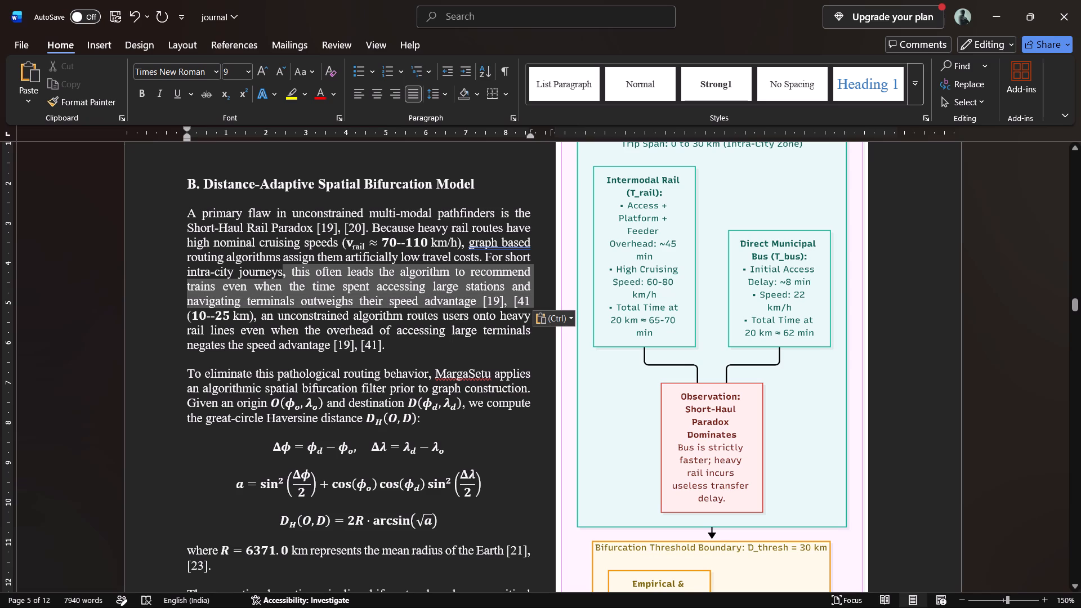
drag(526, 299, 528, 301)
drag(528, 301, 532, 303)
key(ctrl+x)
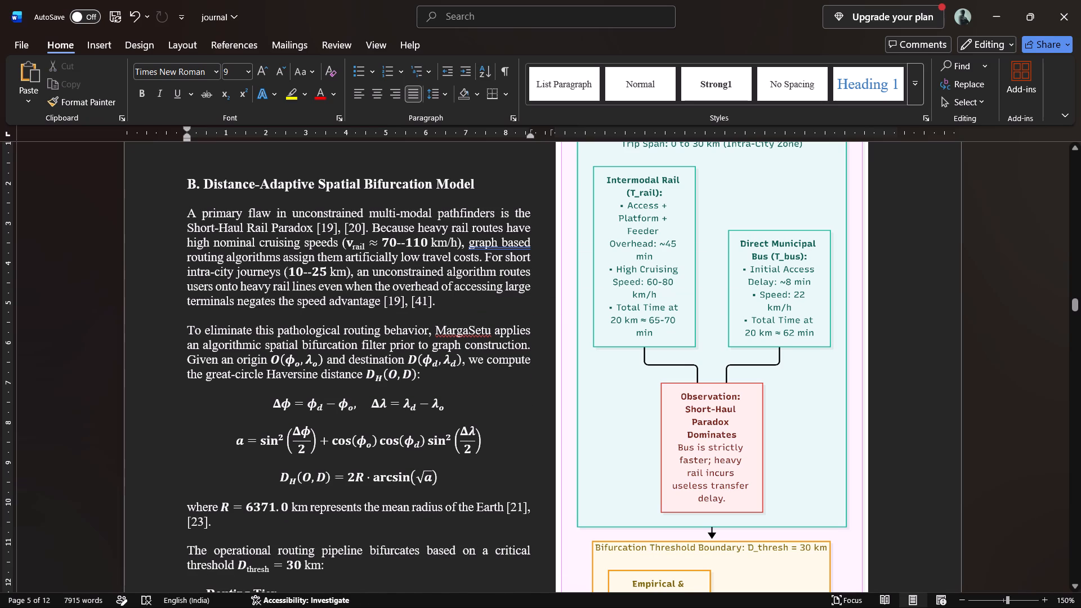
Replace the hyphen in "intra-city journeys" with a space.
key(Left)
key(Left)
key(Left)
key(Left)
key(Left)
key(Left)
key(Left)
key(Left)
key(Left)
key(Left)
key(Left)
key(Left)
key(Left)
key(Left)
key(Left)
key(Right)
key(Right)
key(BackSpace)
key(space)
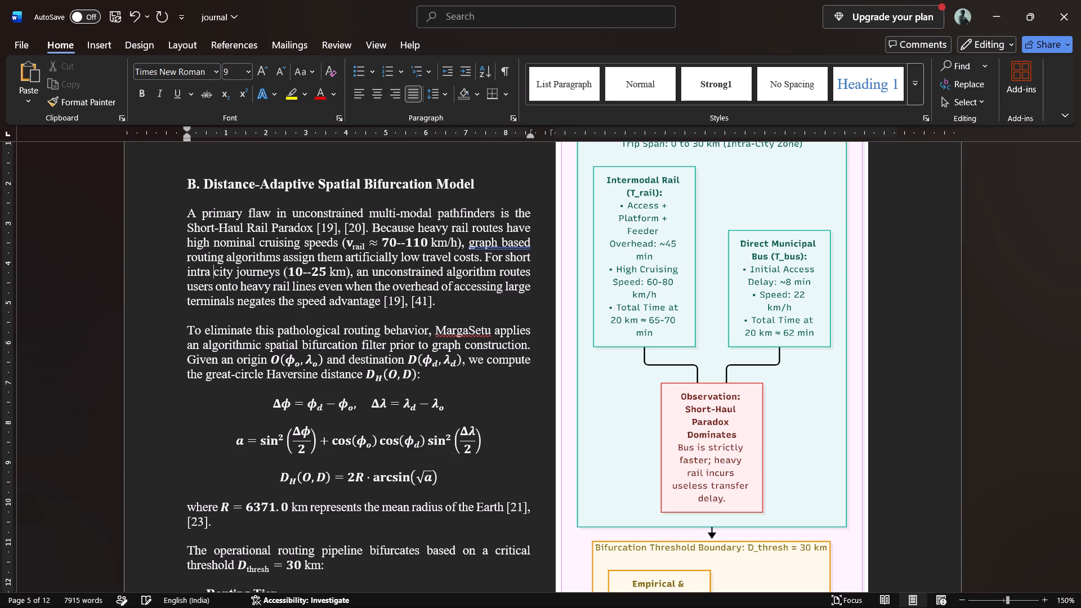
key(Right)
key(Right)
Replace the text from "an unconstrained algorithm routes users" through "[19], [41" with the cut text, keeping the closing bracket and period.
drag(427, 301, 360, 272)
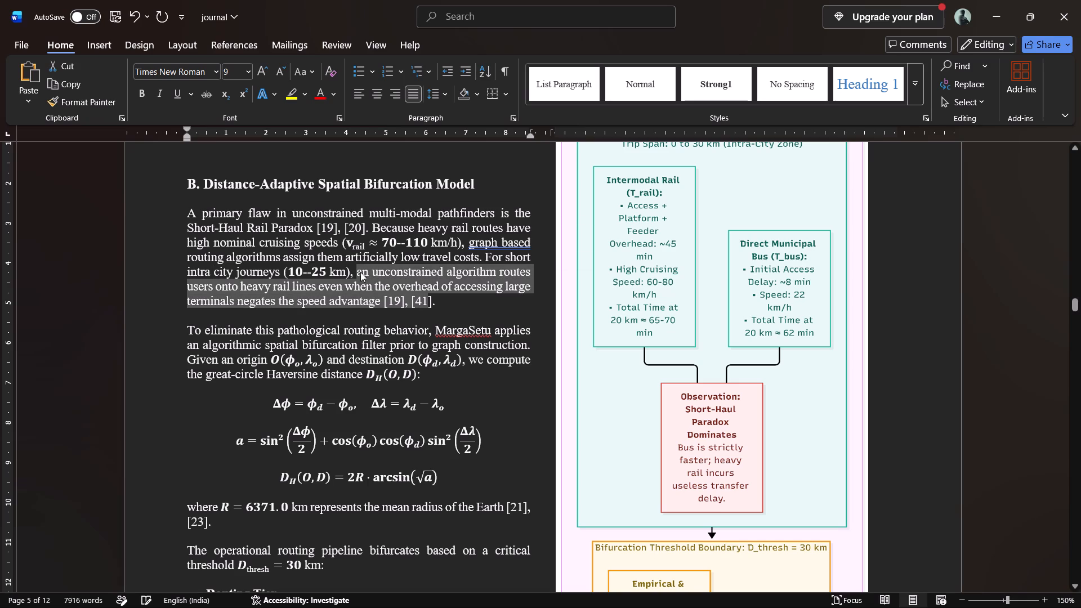
key(ctrl+v)
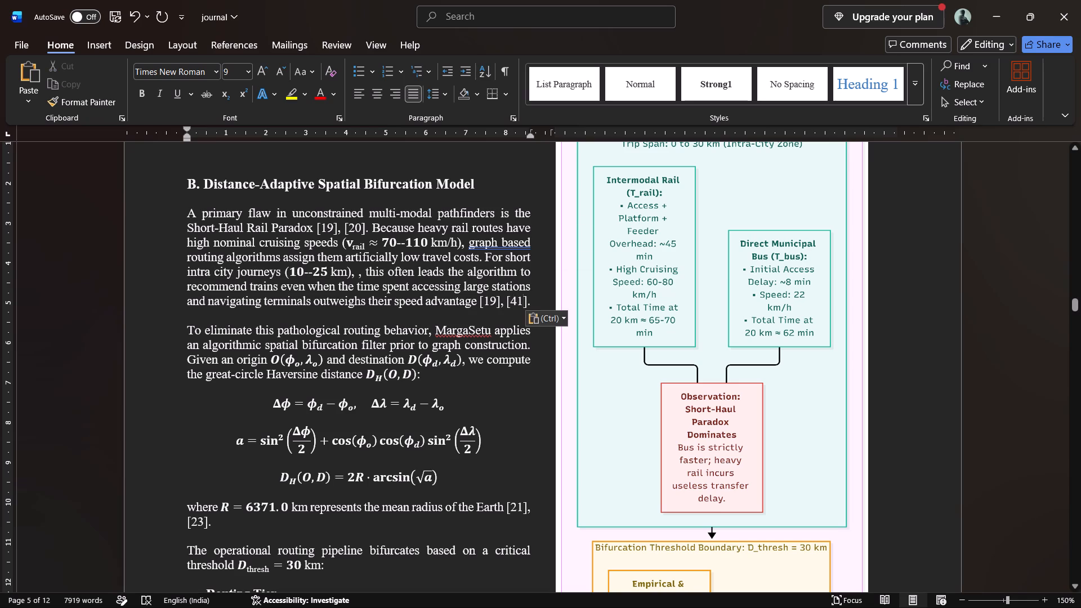
key(BackSpace)
key(ctrl+z)
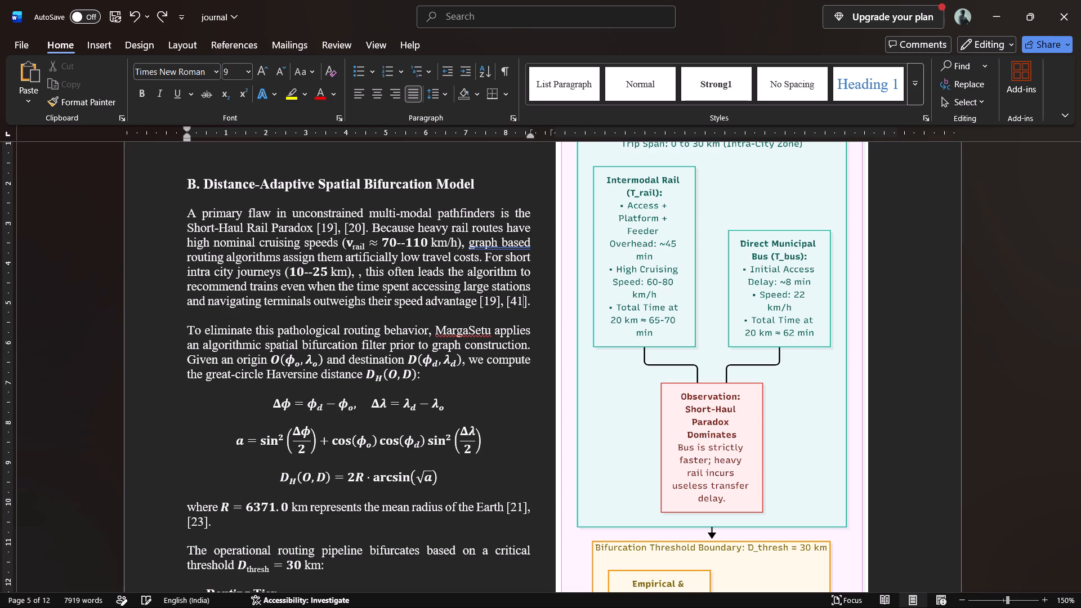
Remove the duplicate comma and extra space between "(10--25 km)," and "this often leads the algorithm".
key(Up)
key(Left)
key(Left)
key(Up)
key(Left)
key(Left)
key(Left)
key(Left)
key(Left)
key(Left)
key(Left)
key(Left)
key(Left)
key(Left)
key(Left)
key(Left)
key(Left)
key(Left)
key(Left)
key(Left)
key(Left)
key(Left)
key(Left)
key(Left)
key(BackSpace)
key(BackSpace)
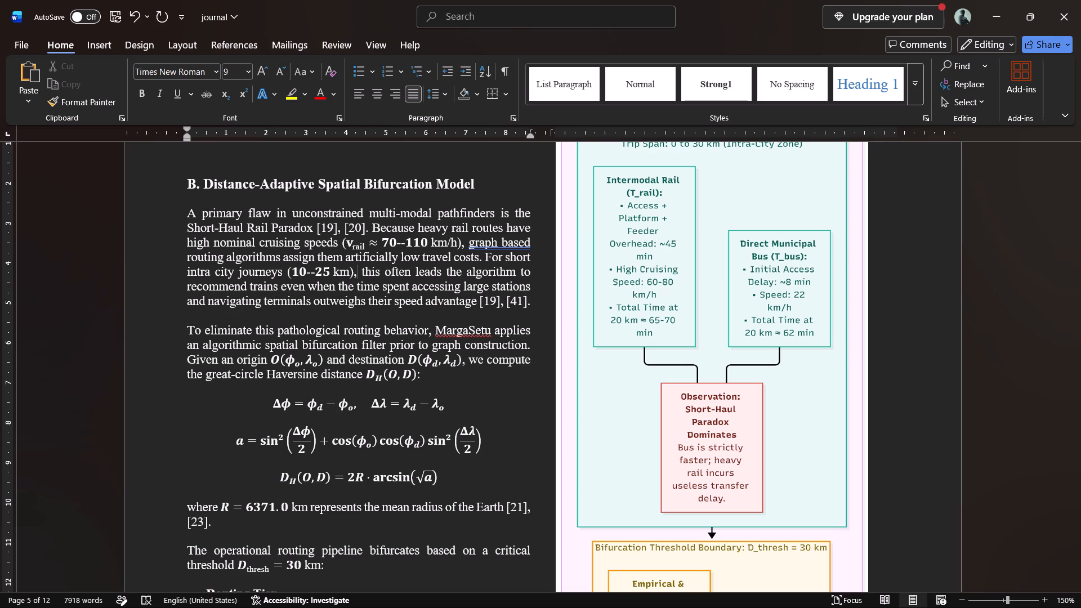
key(Down)
Delete the word "often" from "this often leads the algorithm to recommend trains" and save the document.
key(Down)
key(Up)
click(409, 269)
key(ctrl+BackSpace)
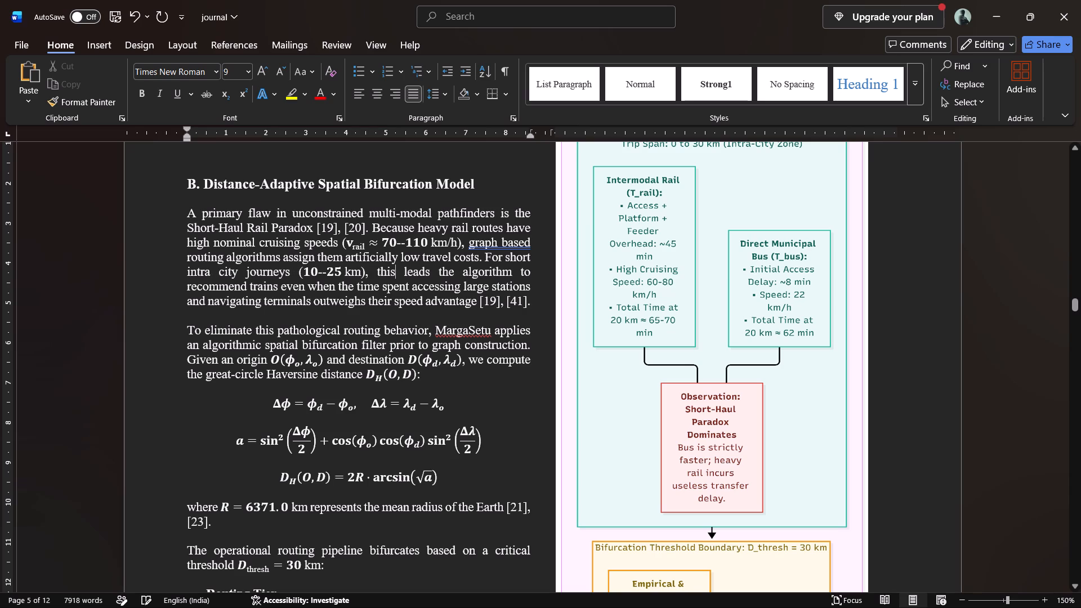
key(ctrl+s)
key(alt+Tab)
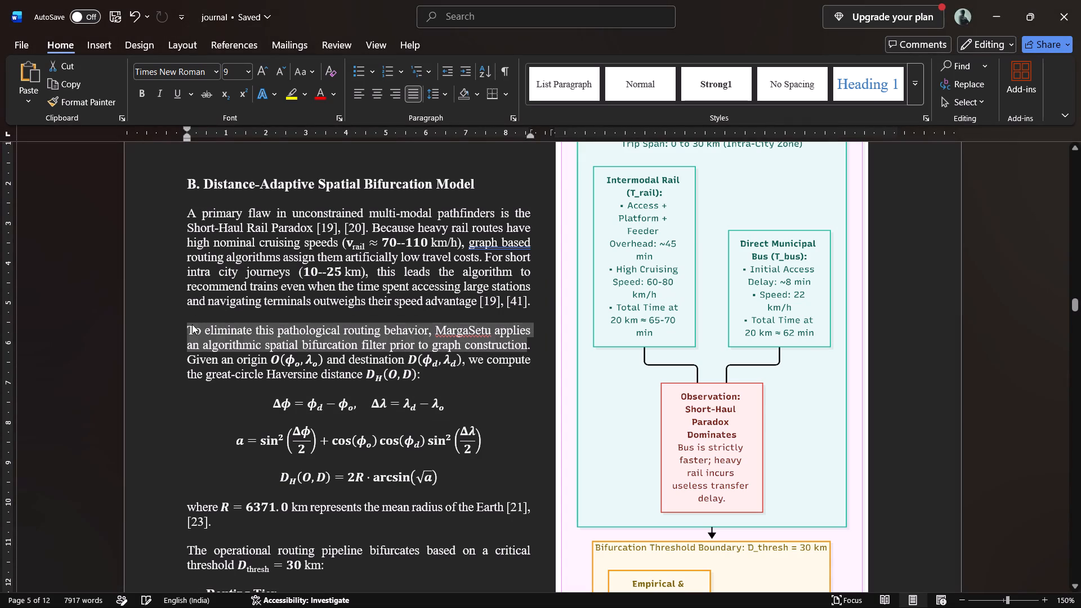
key(ctrl+v)
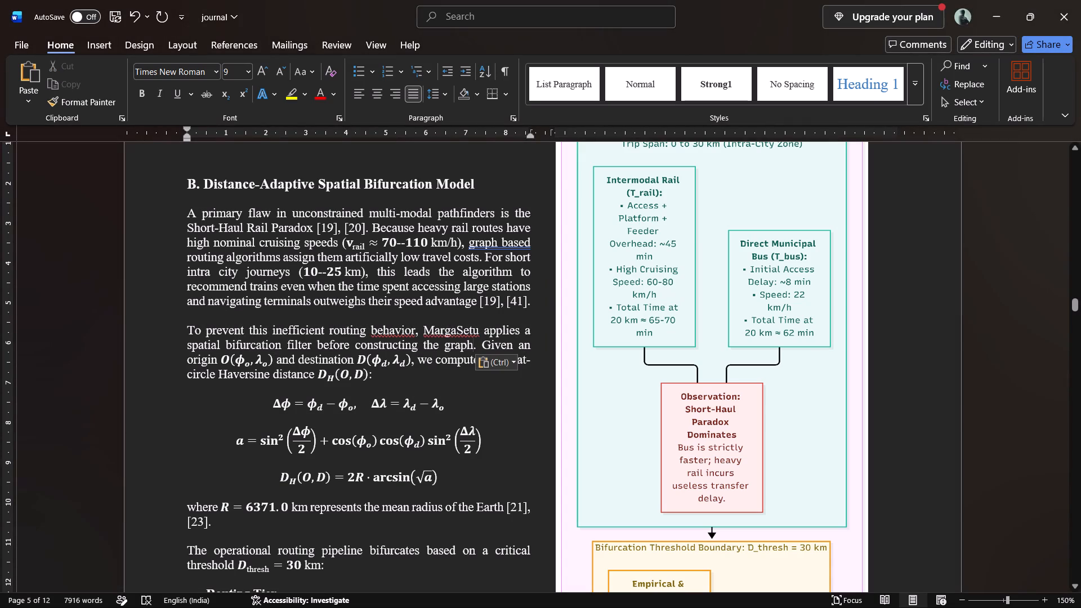
Correct the spelling of "behavior" to "behaviour" in the sentence about preventing inefficient routing, and save the document.
click(411, 330)
key(u)
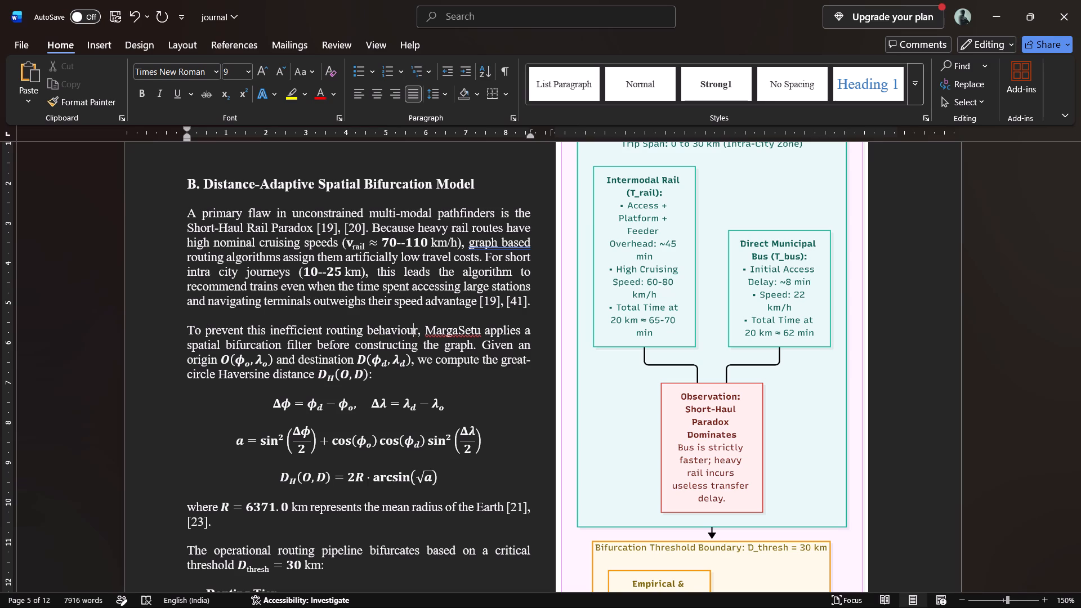
key(Down)
key(Right)
key(Right)
key(Right)
key(Right)
key(Right)
key(Right)
key(Right)
key(Right)
key(Right)
key(Right)
key(Right)
key(ctrl+s)
Switch to the "Humanize Transit Challenges" ChatGPT conversation in Chrome.
key(alt+Tab)
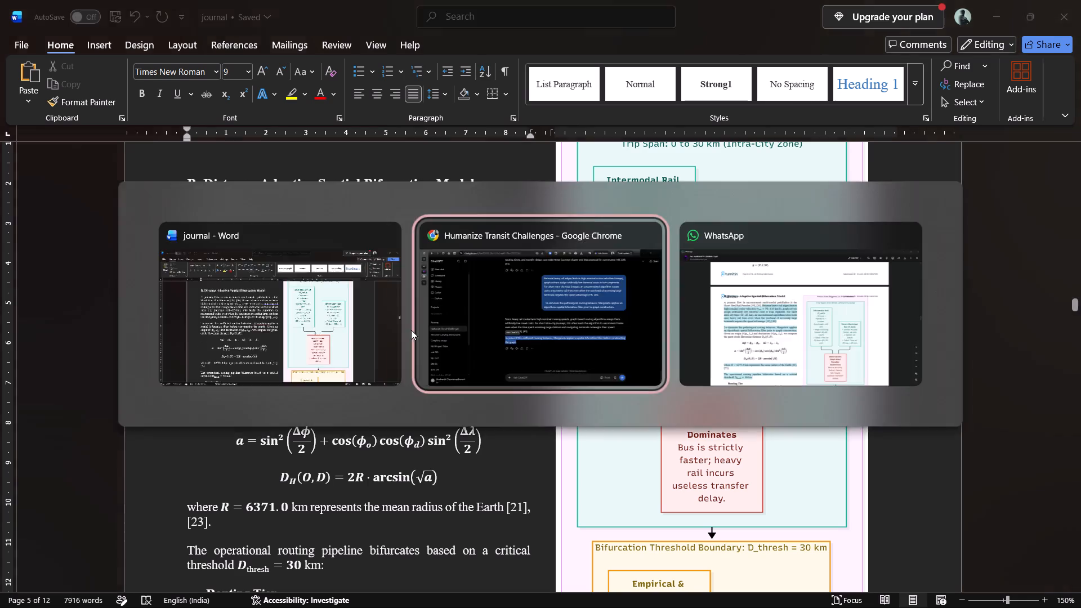
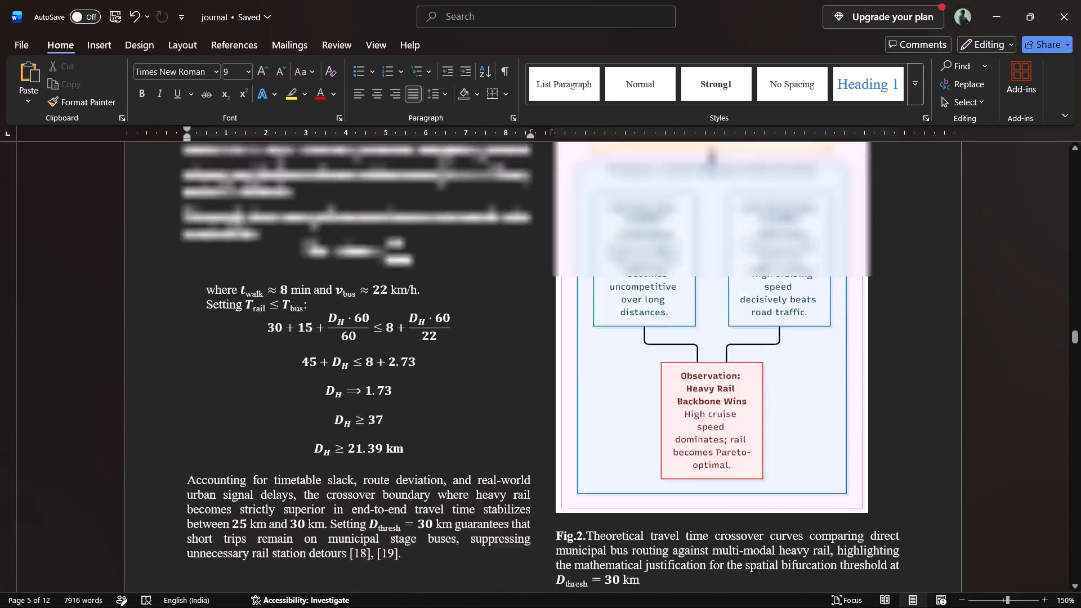
Delete the word "the" before "Earth" in the sentence defining R as the mean radius, below the Haversine distance equations.
scroll(411, 330, up, 1)
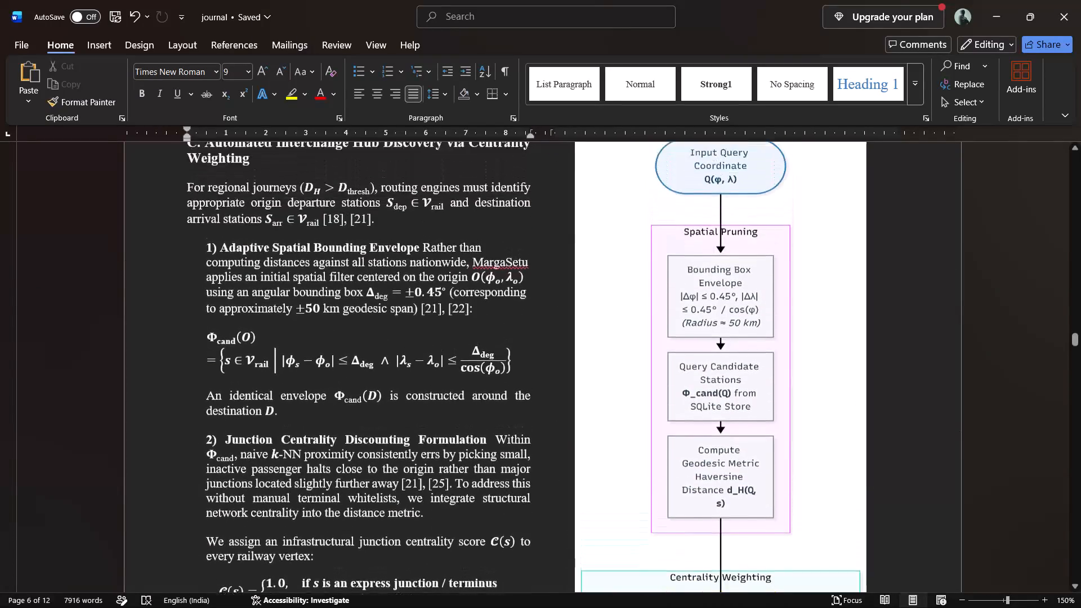
scroll(411, 330, up, 2)
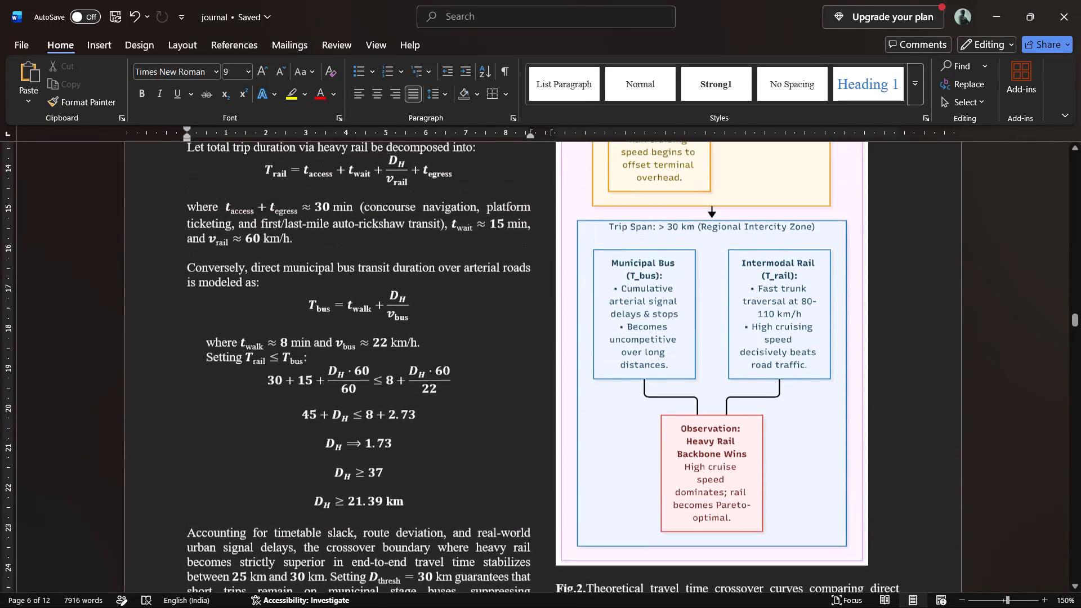
scroll(411, 330, up, 2)
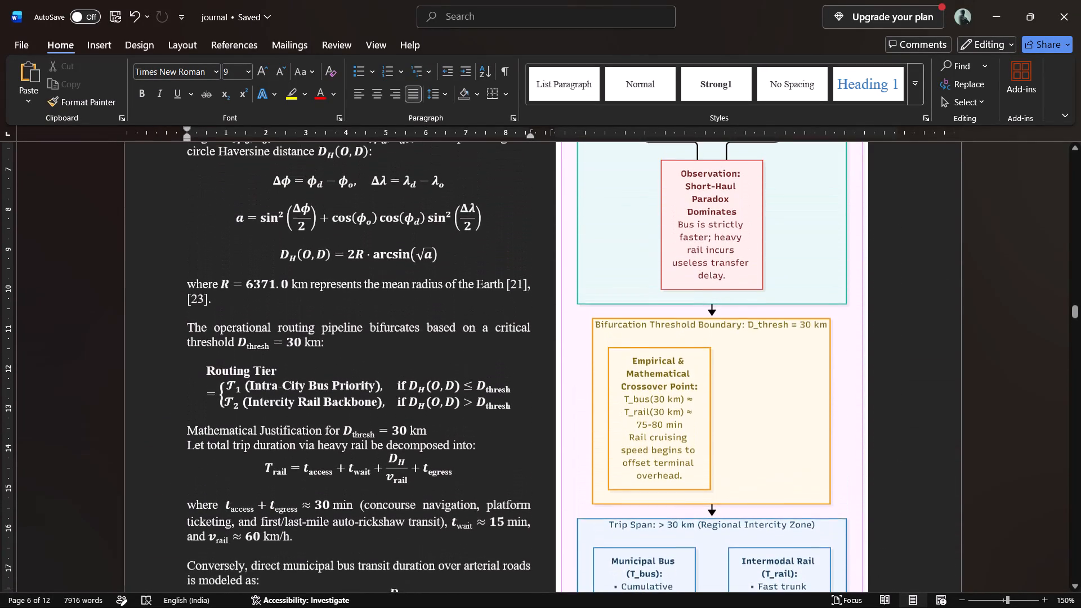
scroll(411, 330, up, 2)
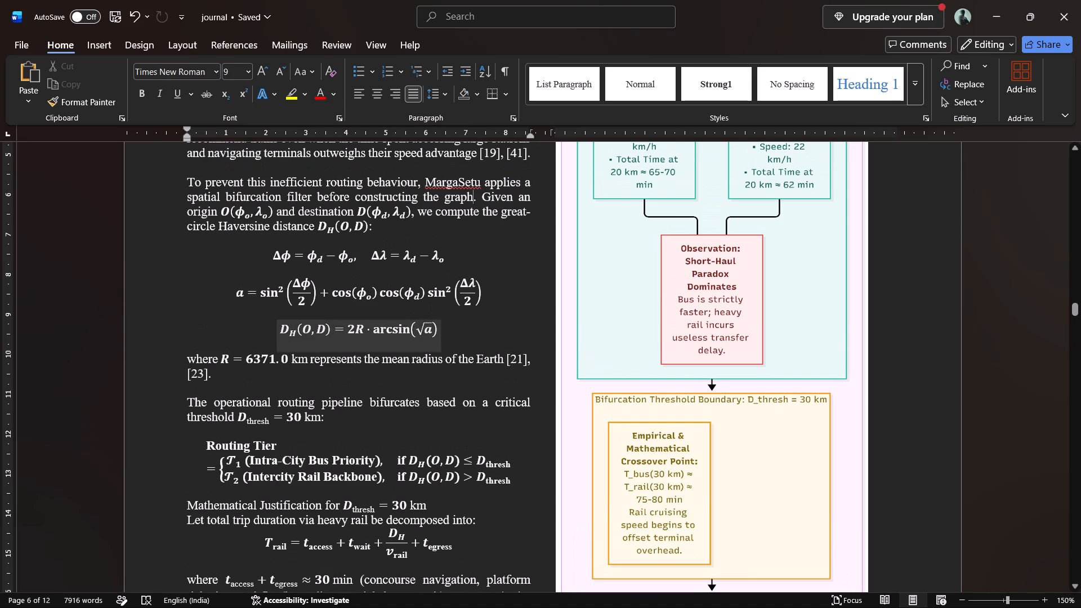
click(475, 360)
key(ctrl+BackSpace)
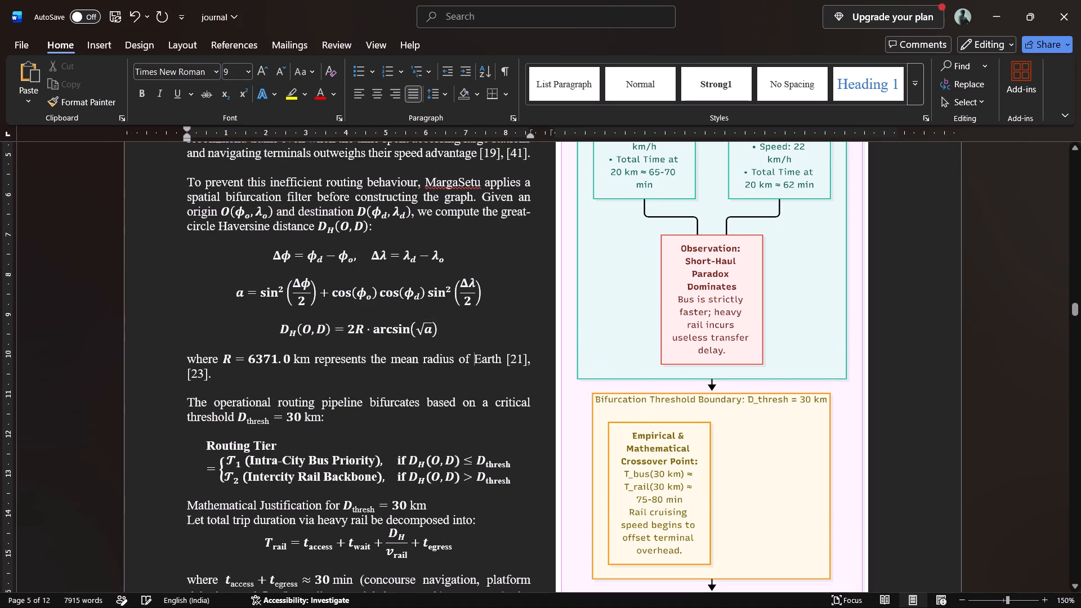
Change "represents" to "represent" in the same sentence about the mean radius of Earth.
key(Left)
key(Left)
key(Left)
key(Left)
key(Left)
key(Left)
key(Left)
key(Left)
key(Left)
key(Left)
key(Left)
key(Left)
key(Left)
key(Left)
key(Left)
key(Left)
key(Left)
key(Left)
key(Left)
key(Left)
key(BackSpace)
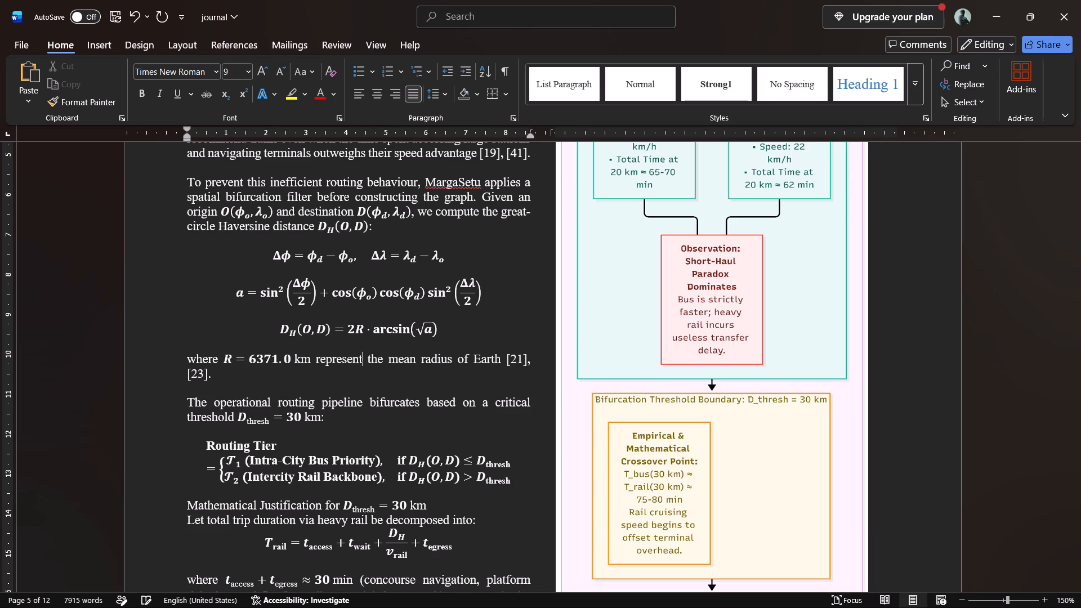
Switch to the "Humanize Transit Challenges" ChatGPT conversation in Chrome.
key(alt+Tab)
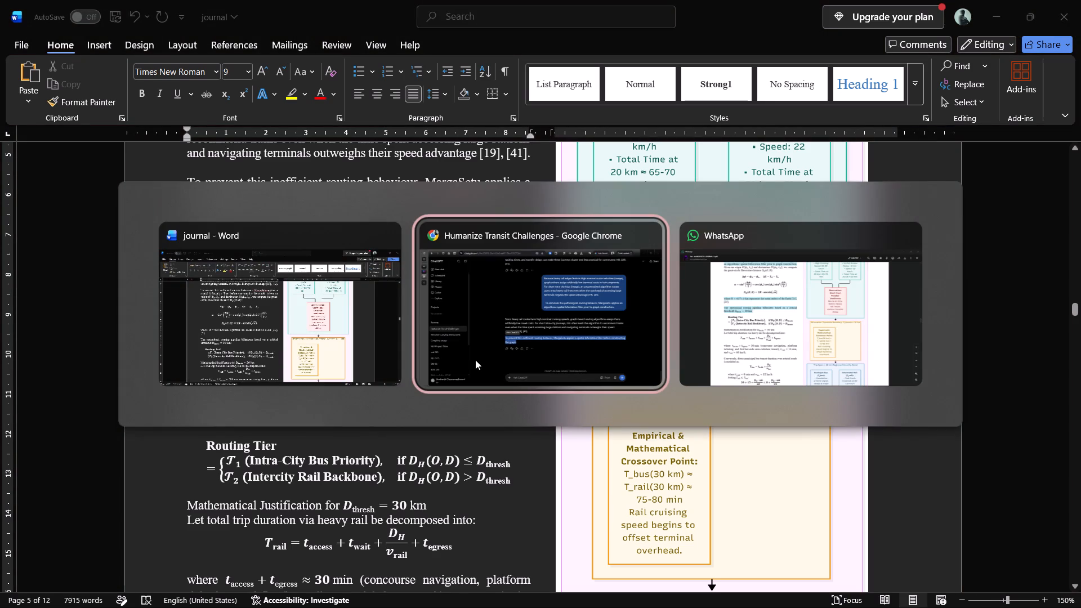
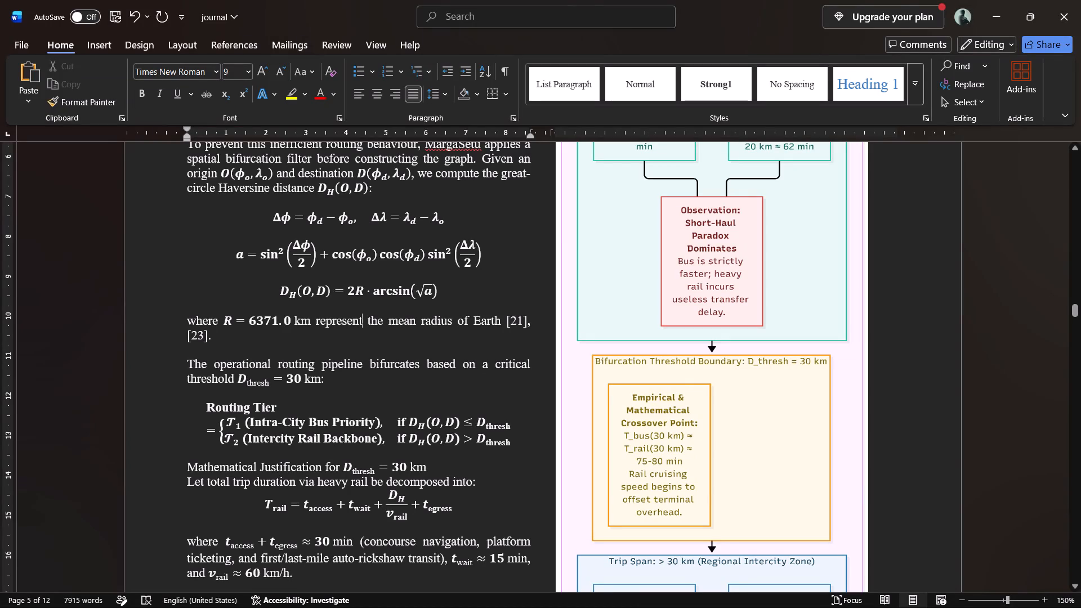
Insert a comma after "threshold" in the sentence about the operational routing pipeline's critical threshold, and save the document.
click(238, 378)
key(Left)
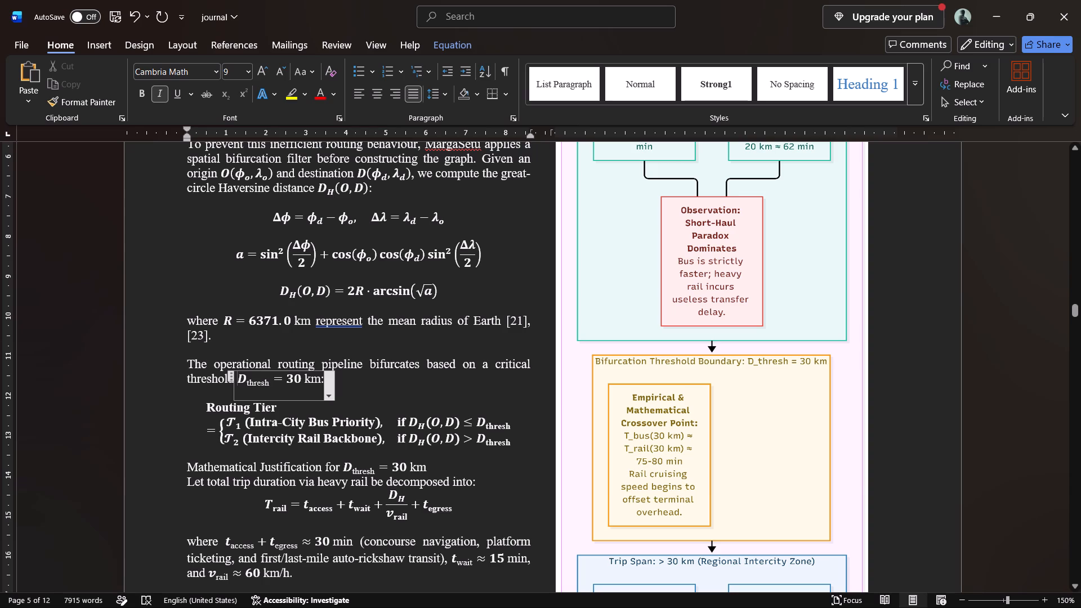
click(222, 379)
key(Right)
key(Right)
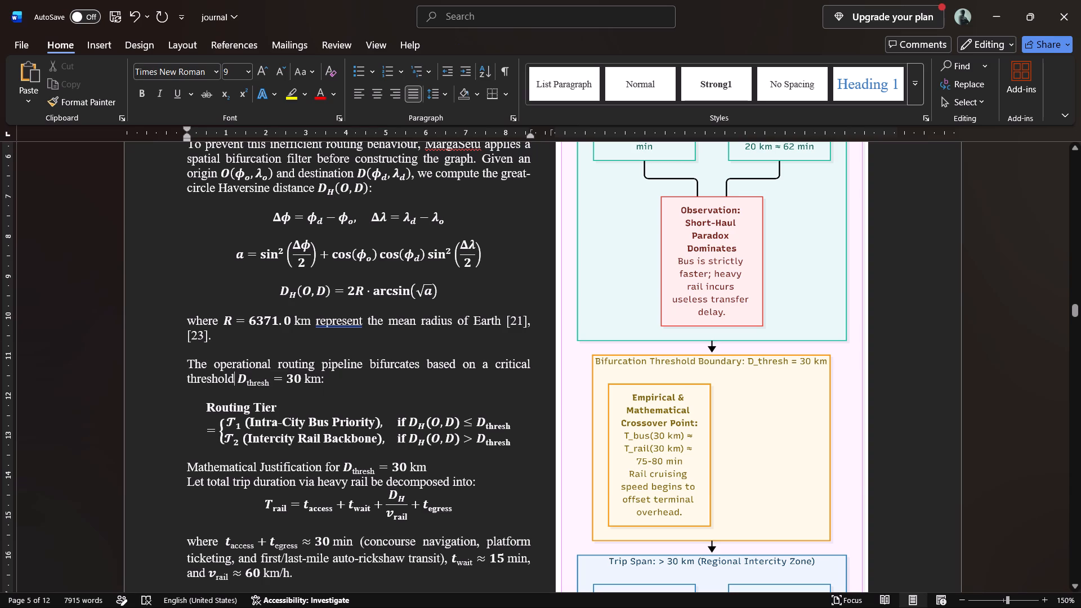
key(shift+colon)
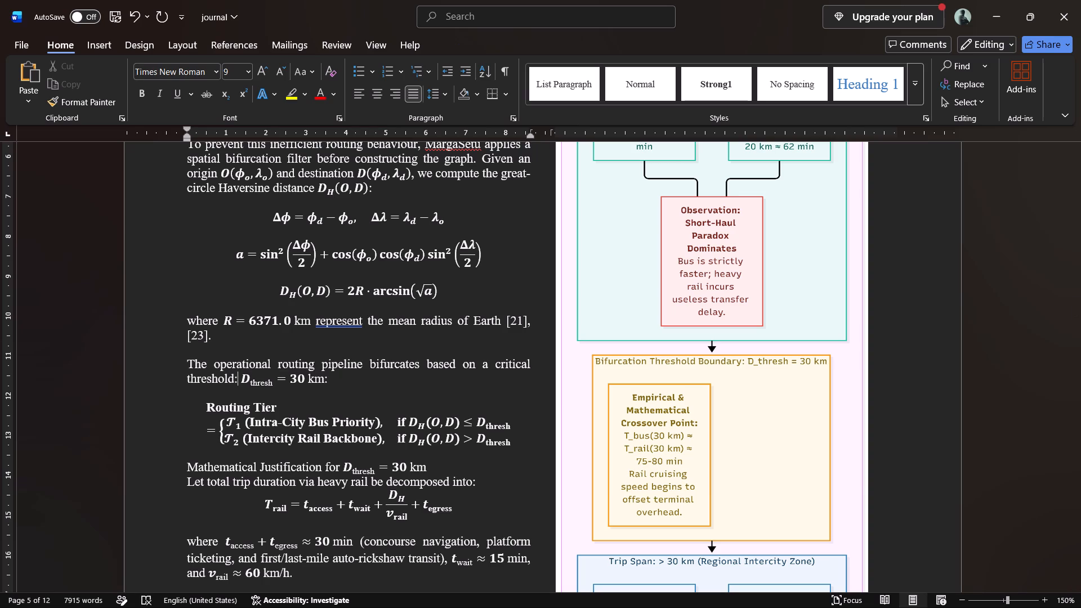
key(BackSpace)
key(comma)
key(ctrl+s)
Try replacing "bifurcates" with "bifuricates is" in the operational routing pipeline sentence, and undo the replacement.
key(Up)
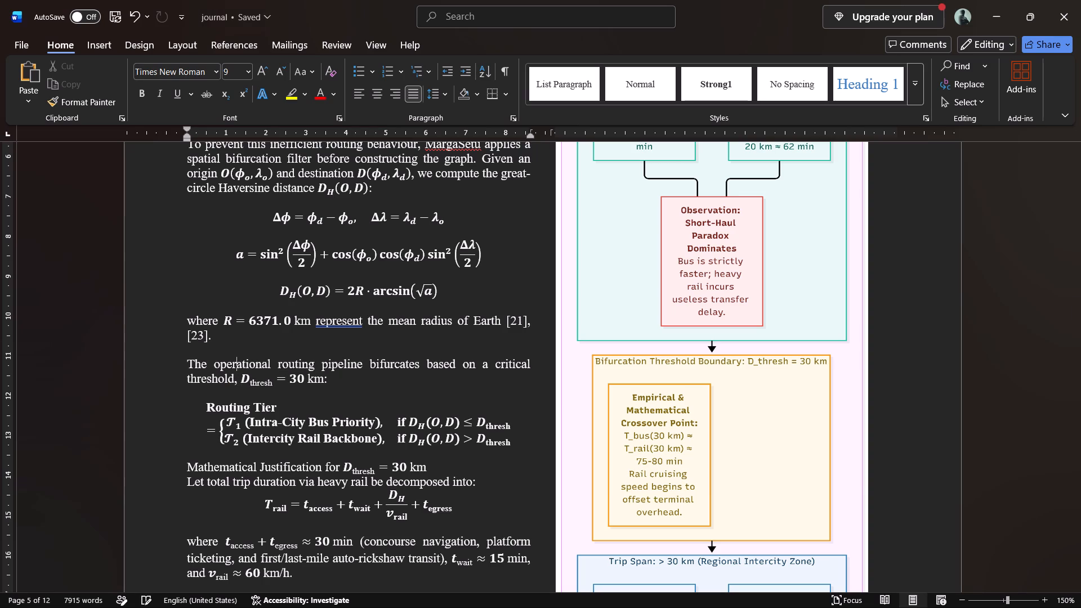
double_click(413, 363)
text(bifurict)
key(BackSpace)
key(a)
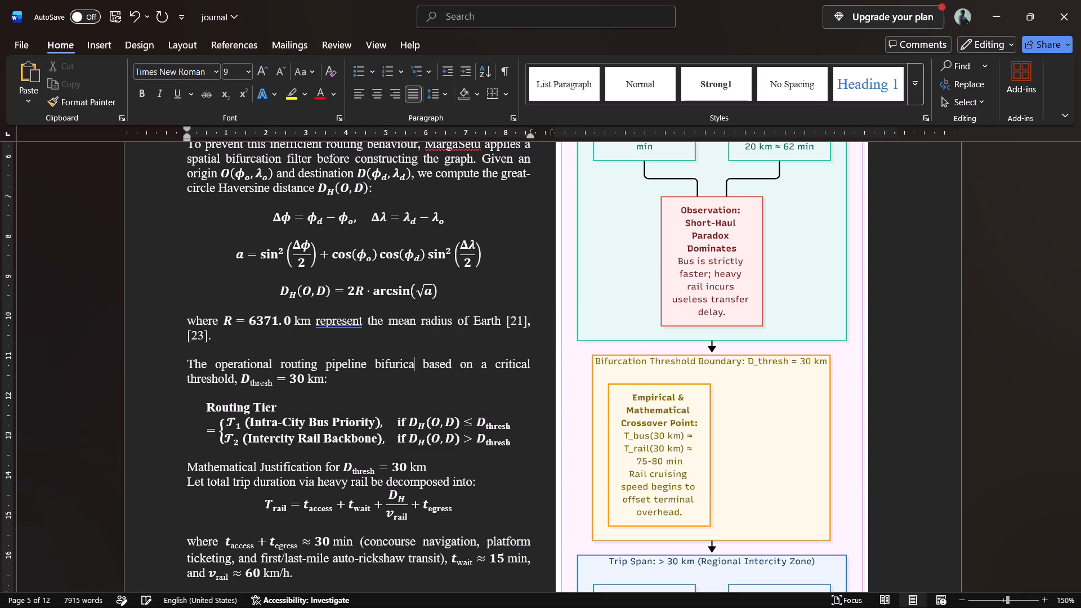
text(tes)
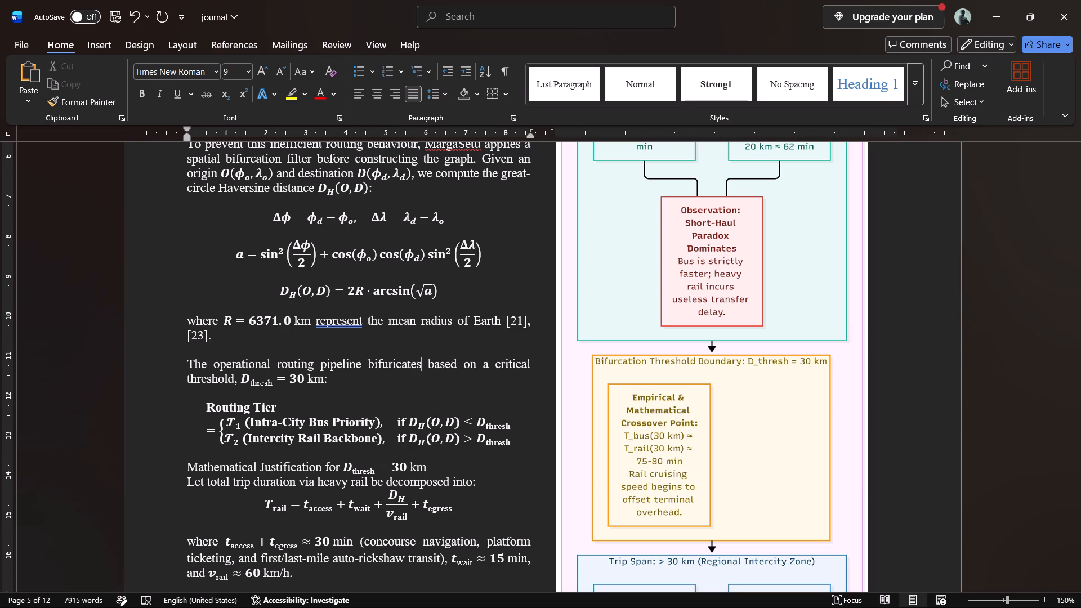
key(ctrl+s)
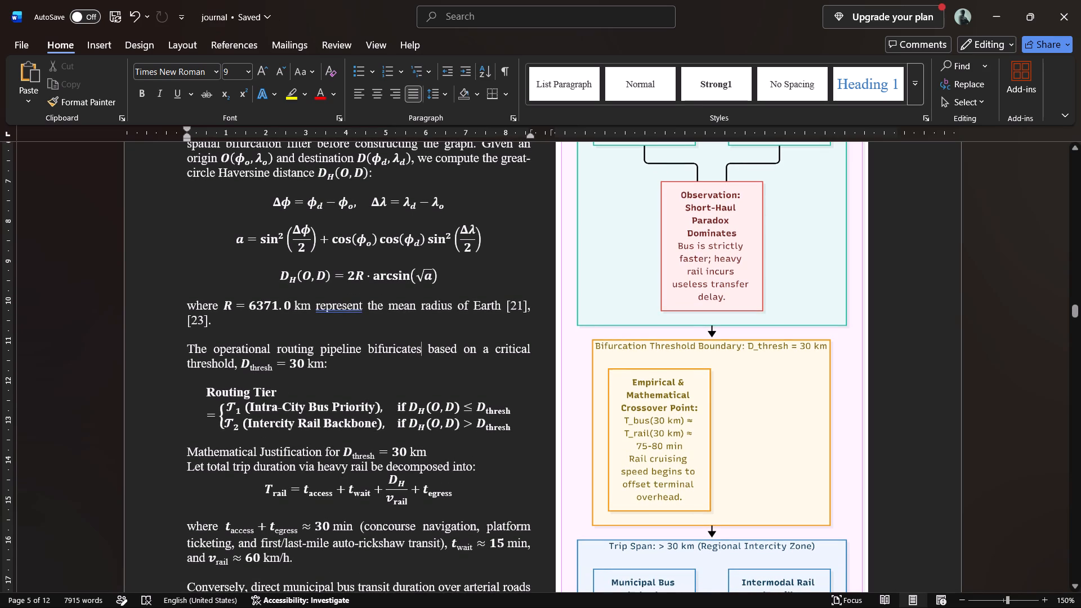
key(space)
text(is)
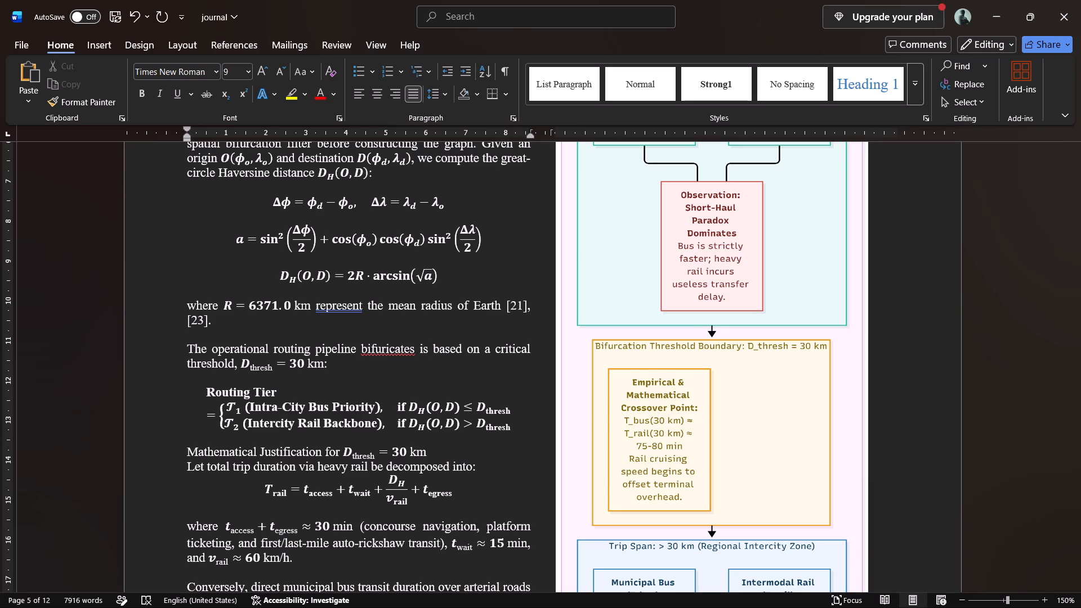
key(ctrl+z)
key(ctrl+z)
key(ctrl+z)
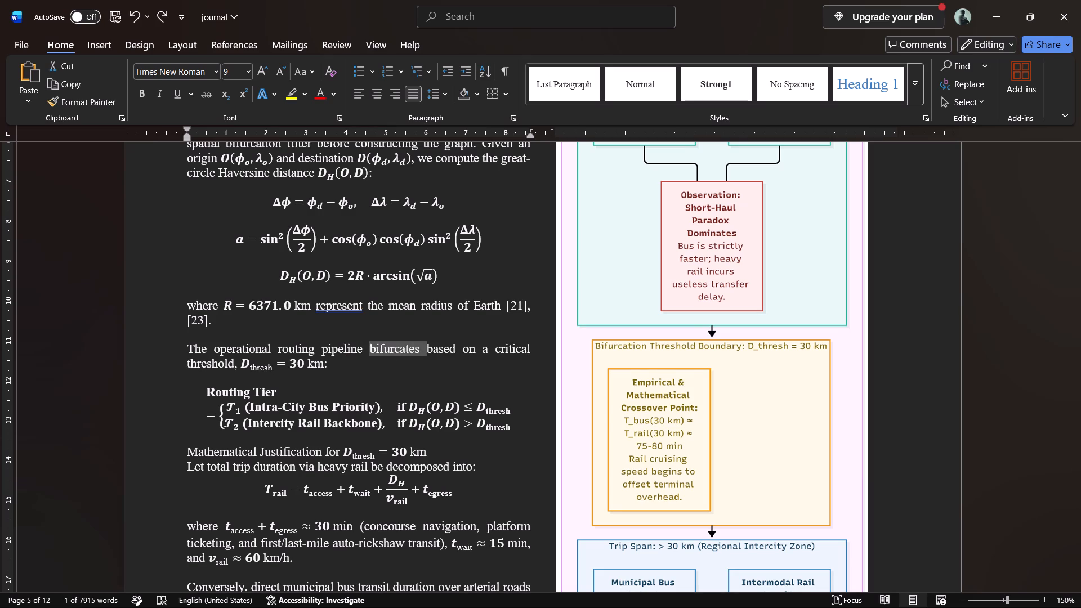
Insert "is" between "bifurcates" and "based" in the operational routing pipeline sentence, and save the document.
click(420, 350)
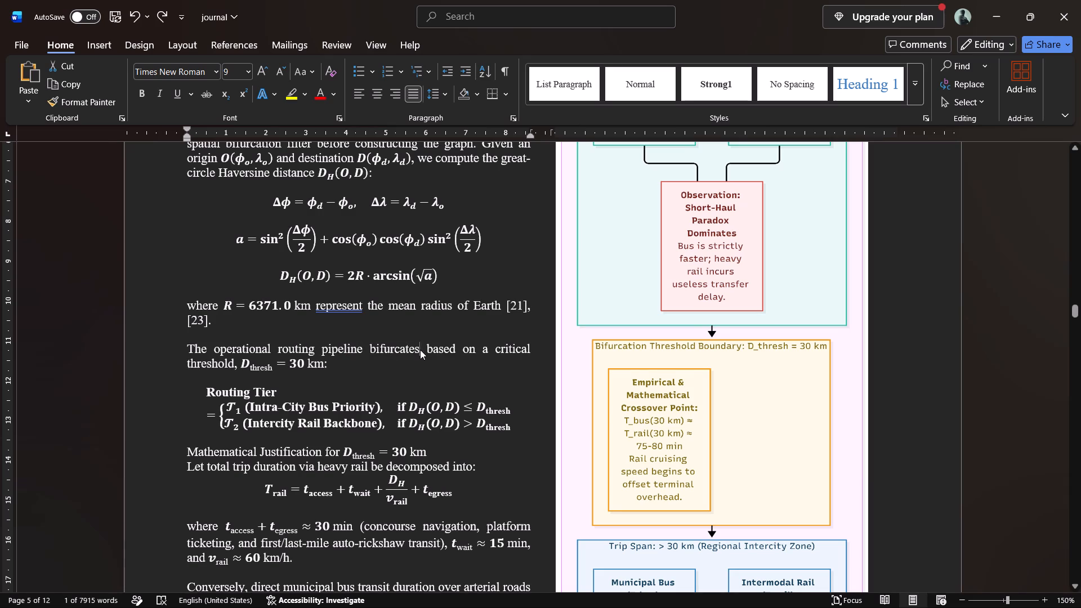
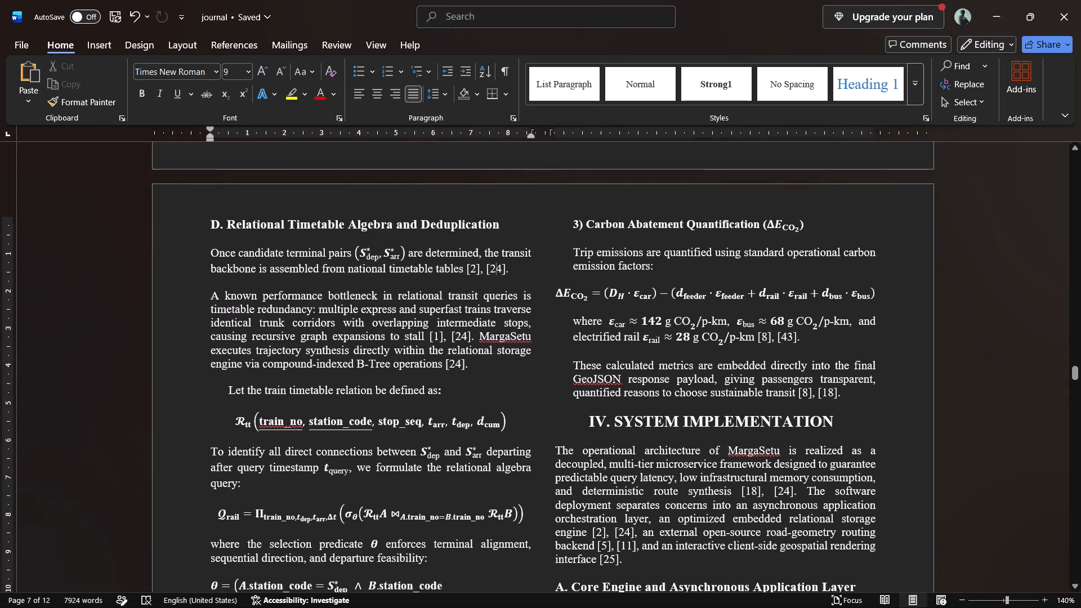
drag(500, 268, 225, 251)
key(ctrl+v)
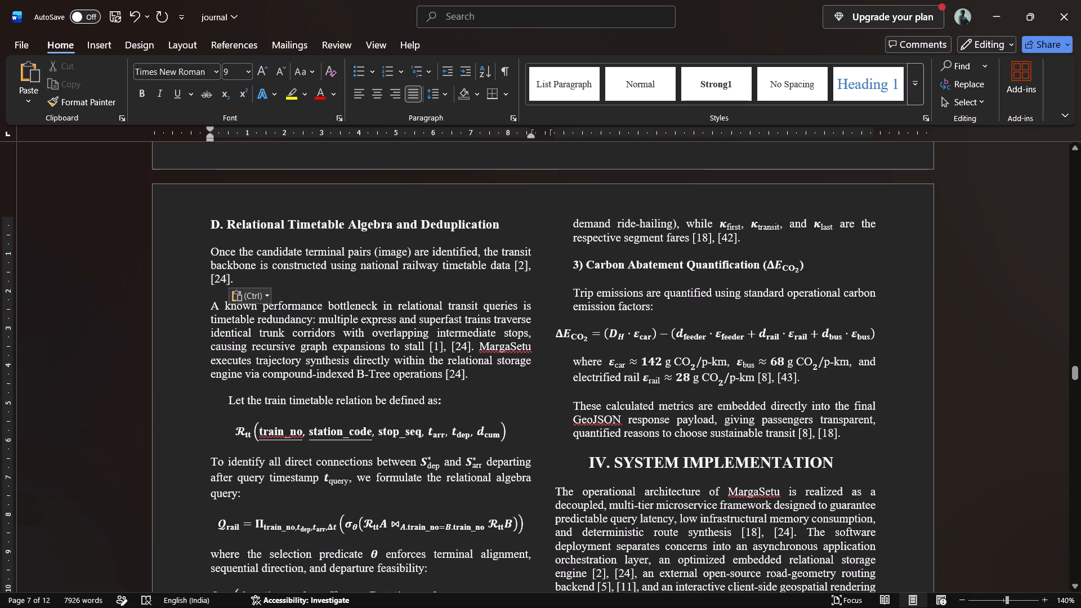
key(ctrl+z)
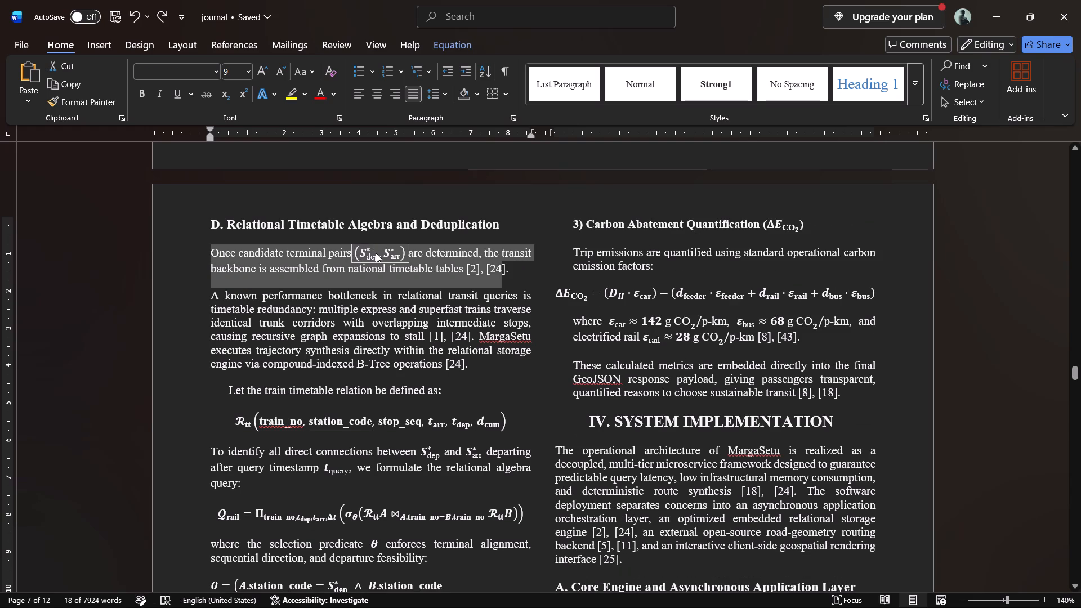
Paste the reworded sentence directly after the citation [24] that ends the original candidate terminal pairs sentence.
click(501, 271)
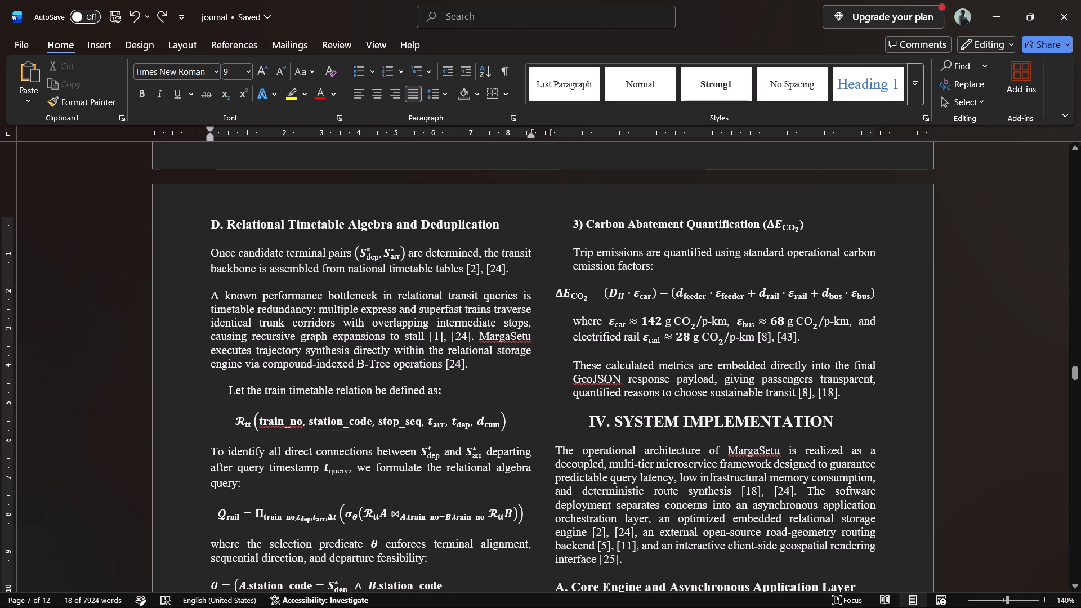
key(Right)
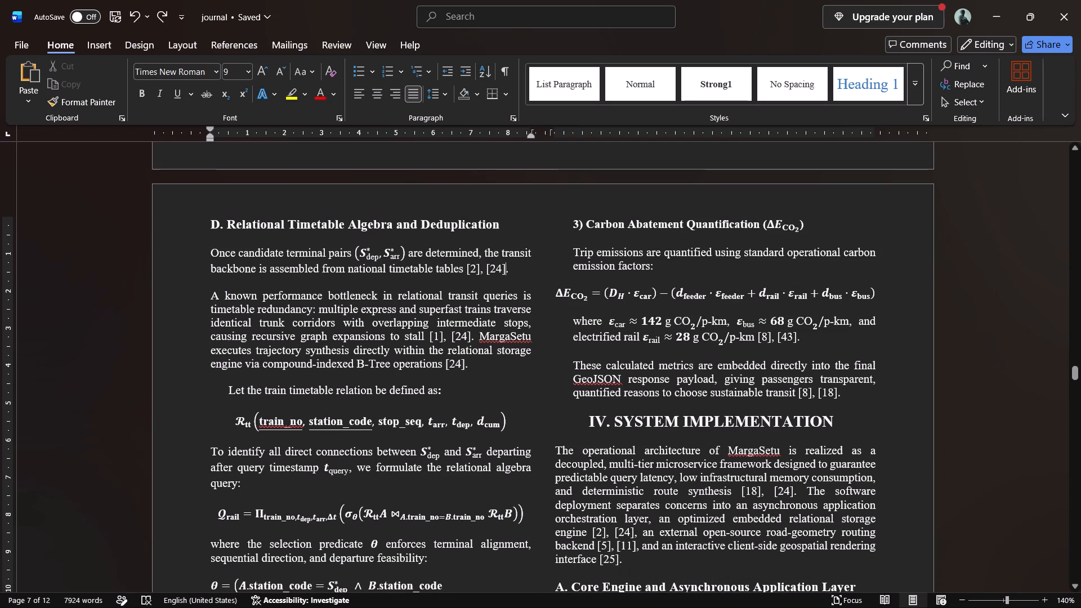
key(ctrl+v)
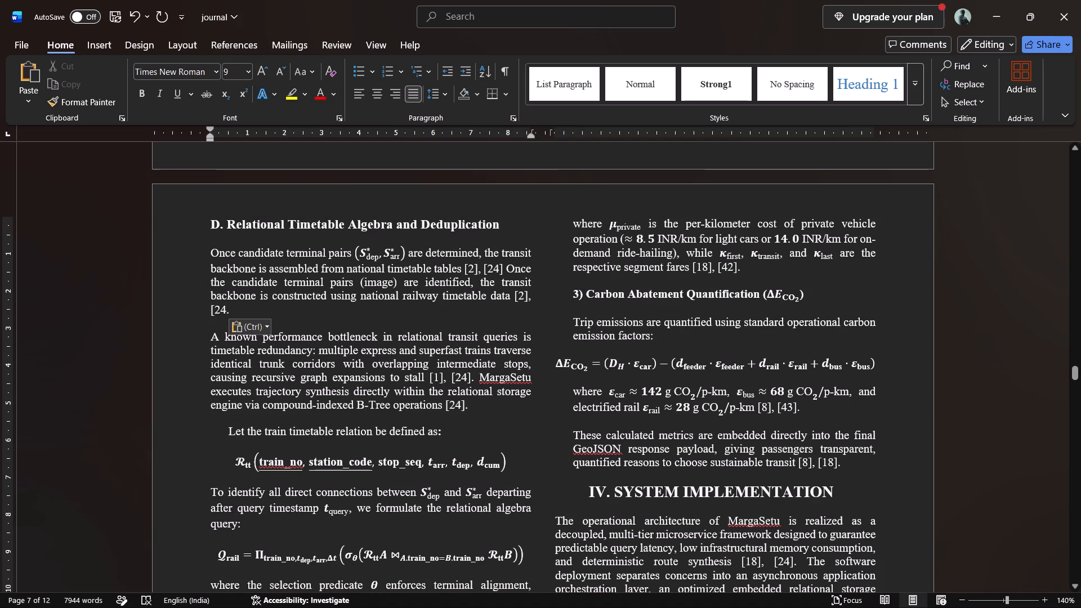
double_click(375, 254)
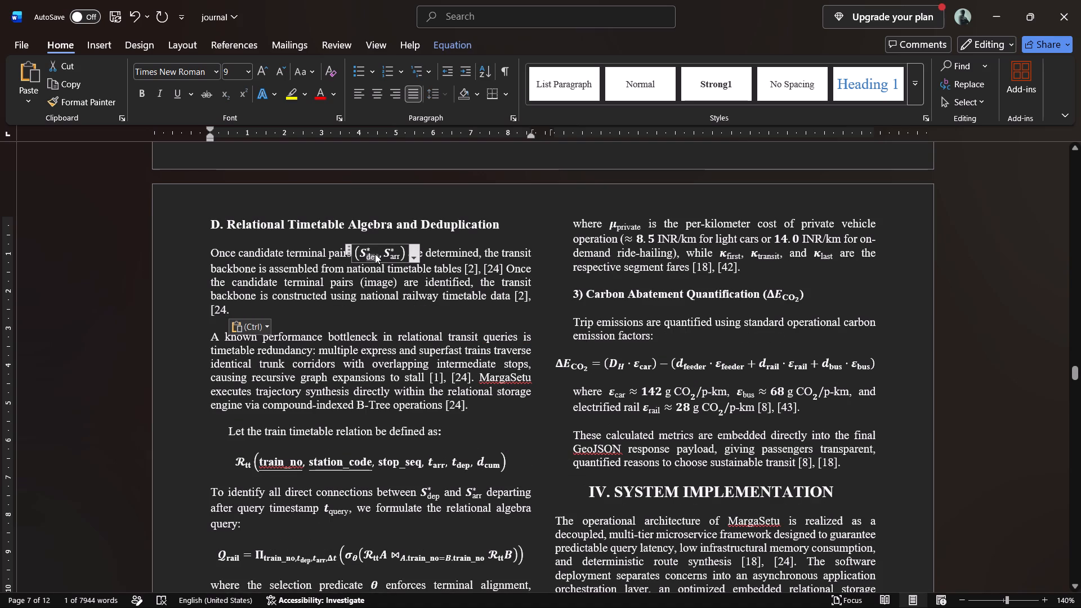
click(517, 283)
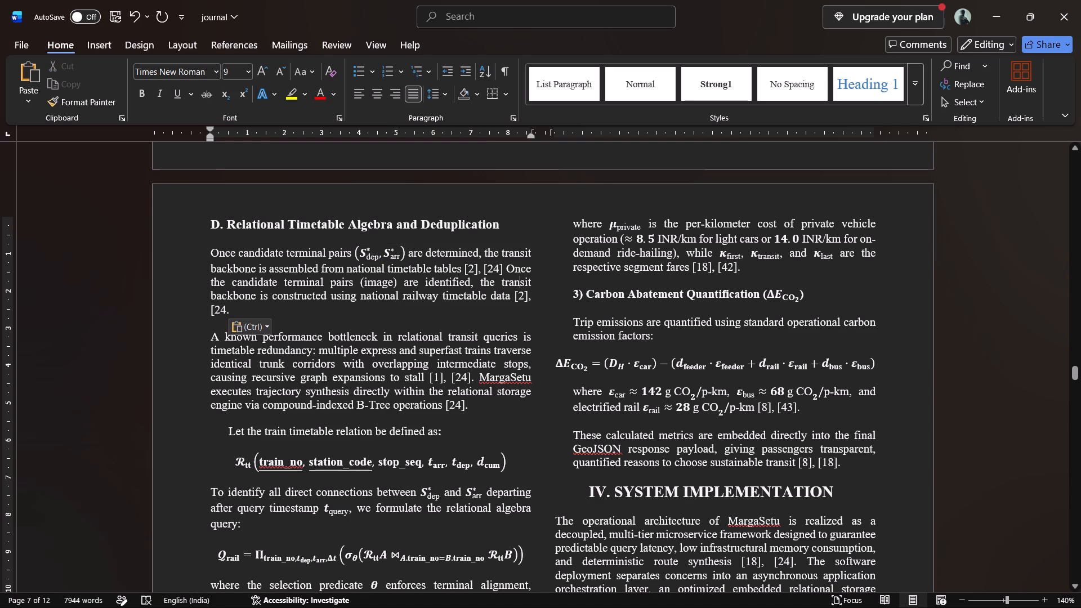
Replace the wording before the inline math with "Once the candidate terminal pairs", keeping a space before the equation.
drag(507, 266, 355, 283)
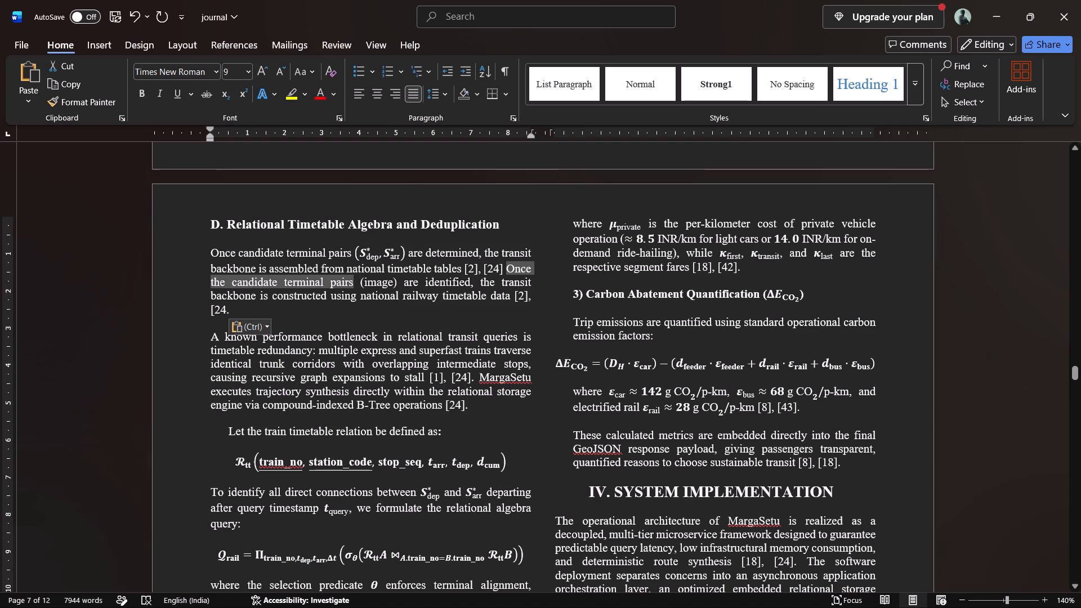
key(ctrl+c)
click(341, 251)
drag(341, 251, 247, 252)
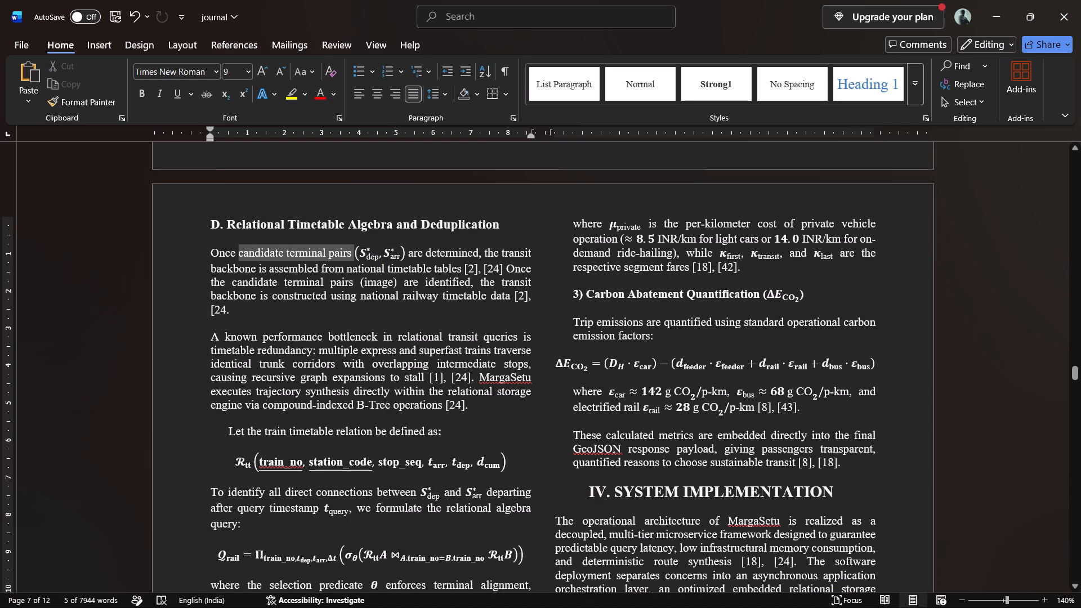
drag(247, 252, 228, 252)
key(ctrl+v)
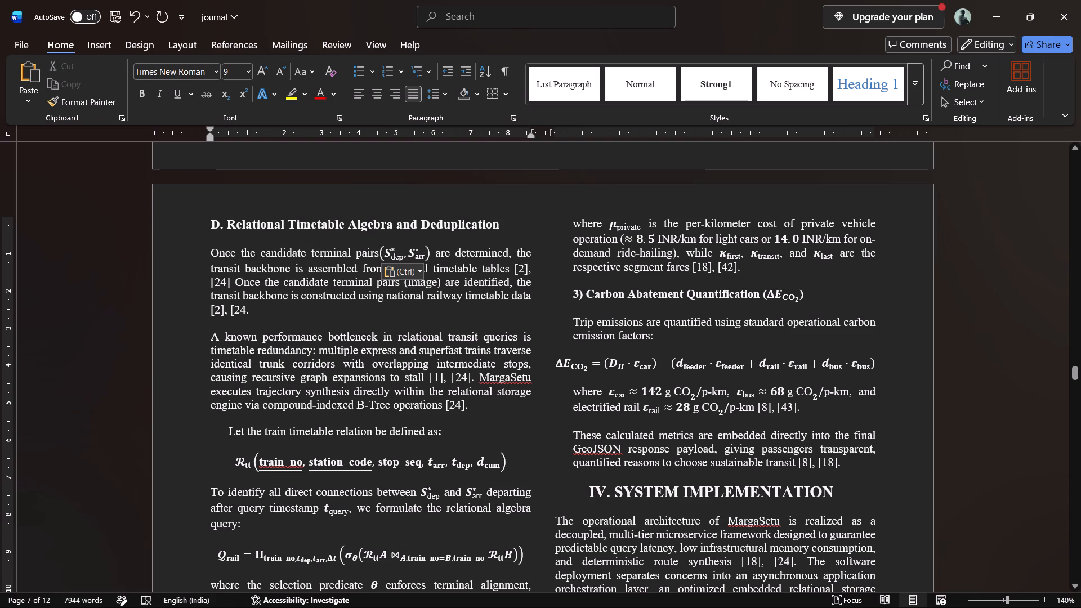
key(space)
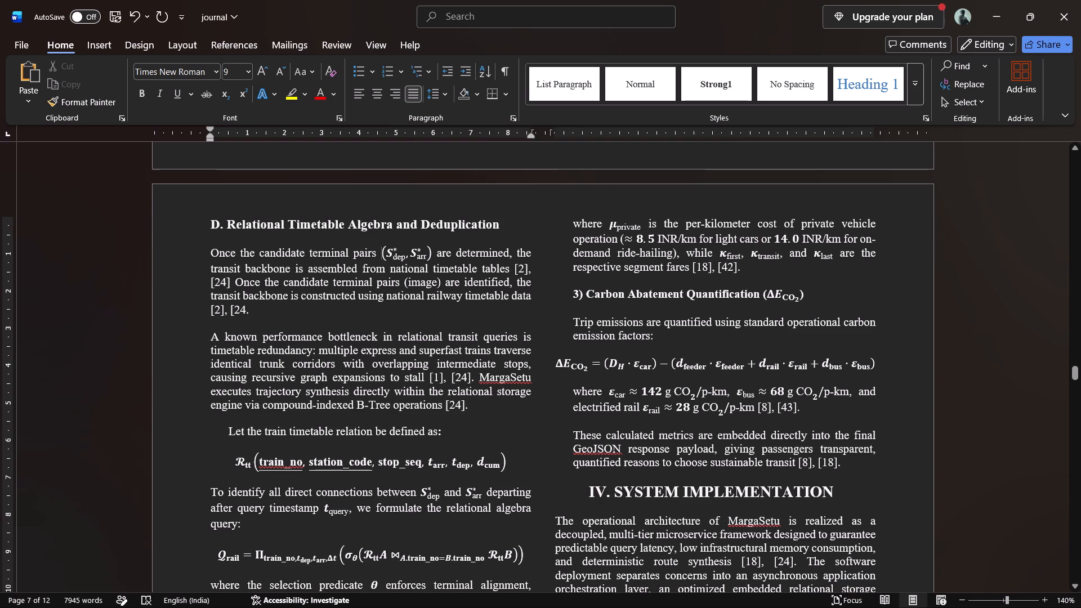
Replace the wording after the inline math with "are identified, the transit backbone is constructed using national railway timetable data [2], [24].".
drag(443, 282, 267, 303)
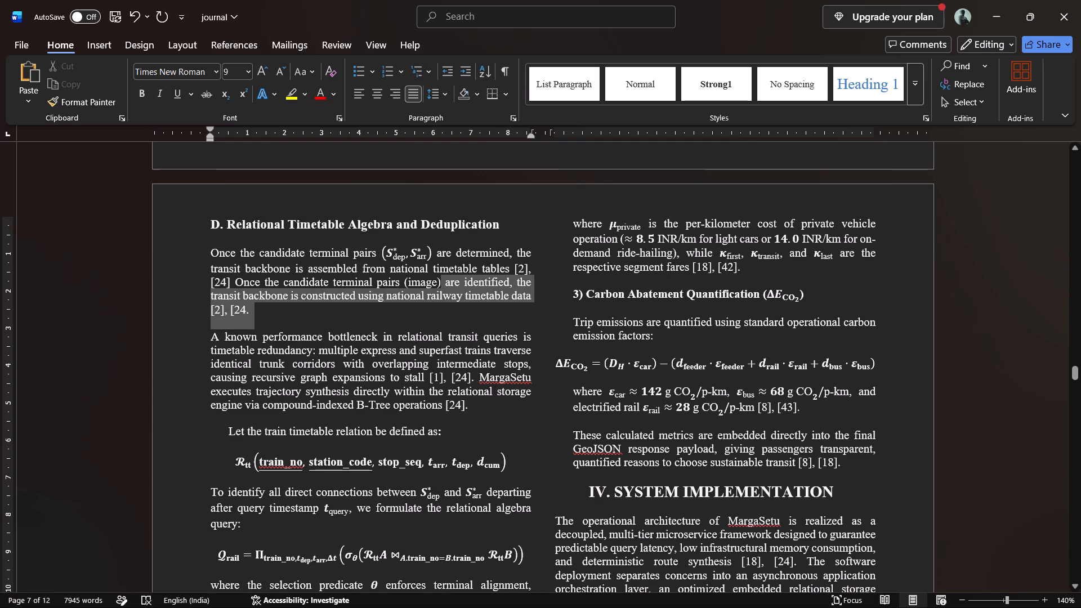
drag(267, 303, 247, 310)
drag(247, 310, 243, 309)
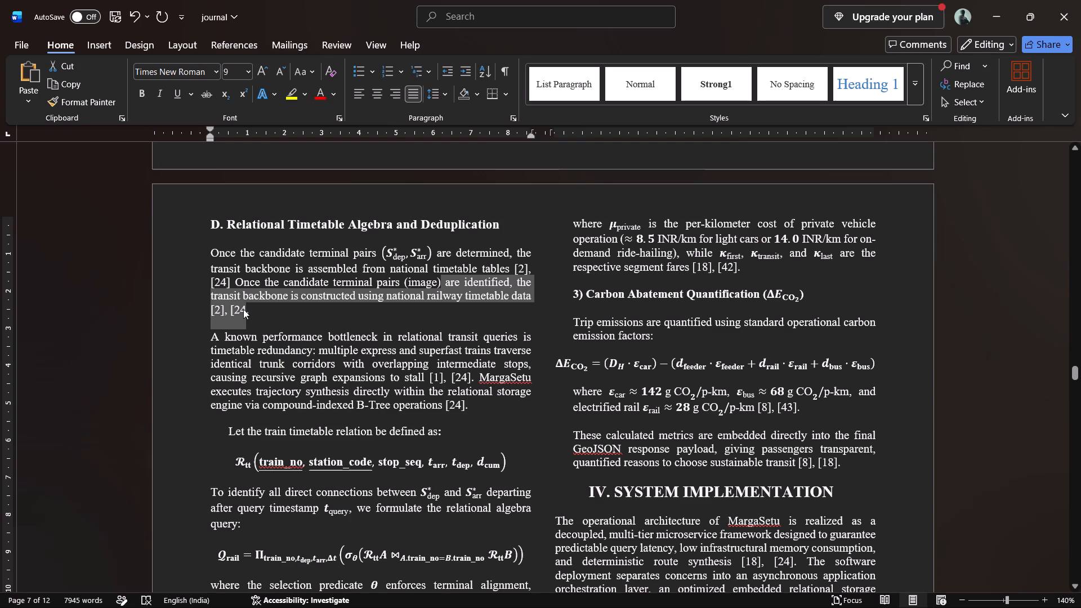
key(ctrl+c)
drag(437, 253, 227, 284)
key(ctrl+v)
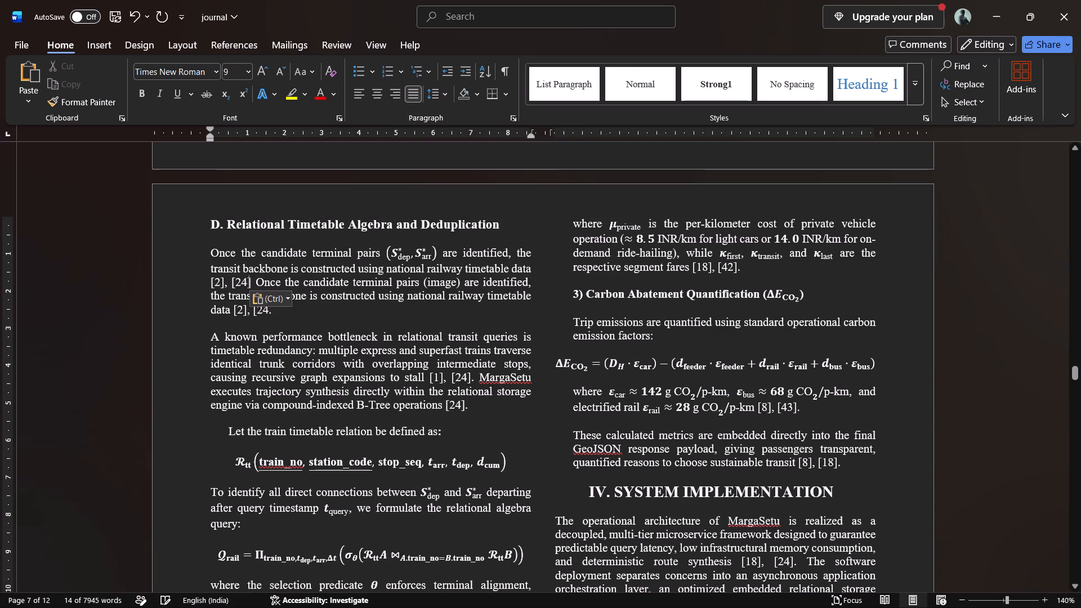
key(Right)
key(period)
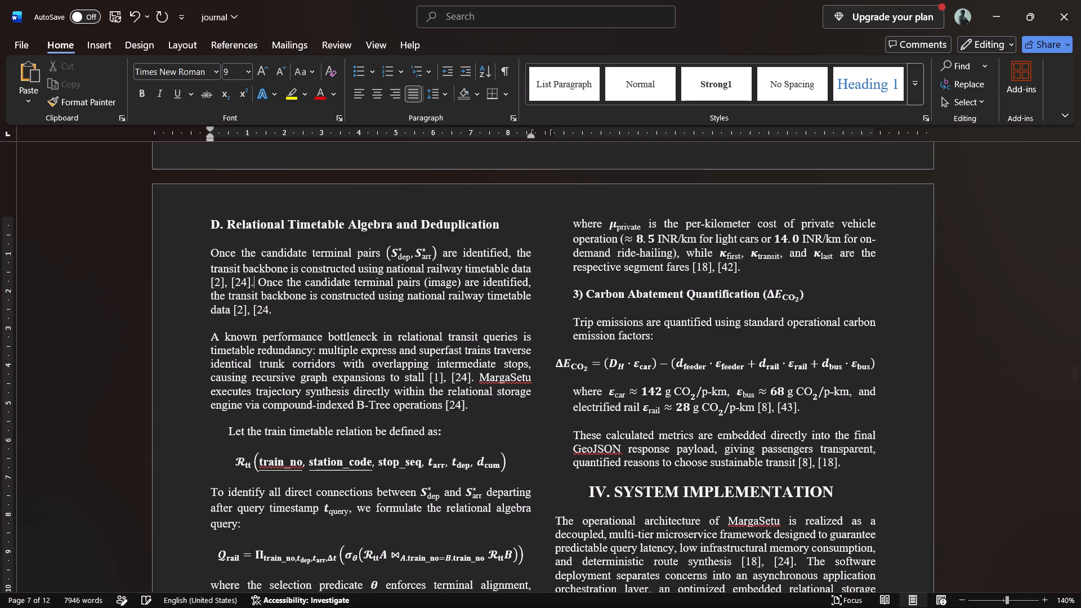
drag(280, 311, 261, 285)
key(BackSpace)
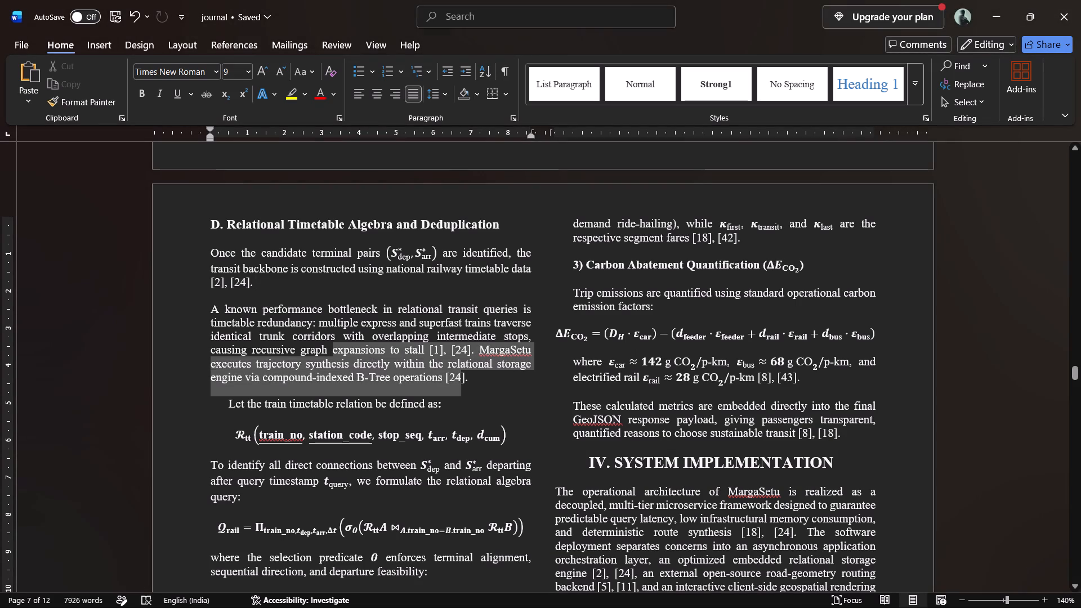
drag(265, 318, 211, 310)
key(ctrl+v)
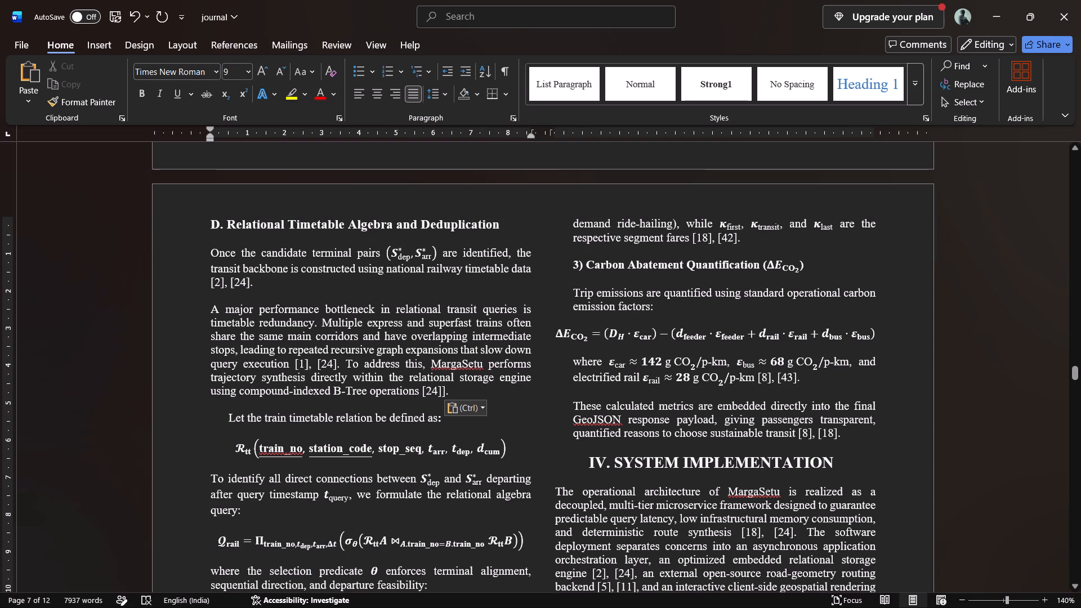
Retype the word "redundancy" by hand in the reworded timetable redundancy sentence.
double_click(283, 323)
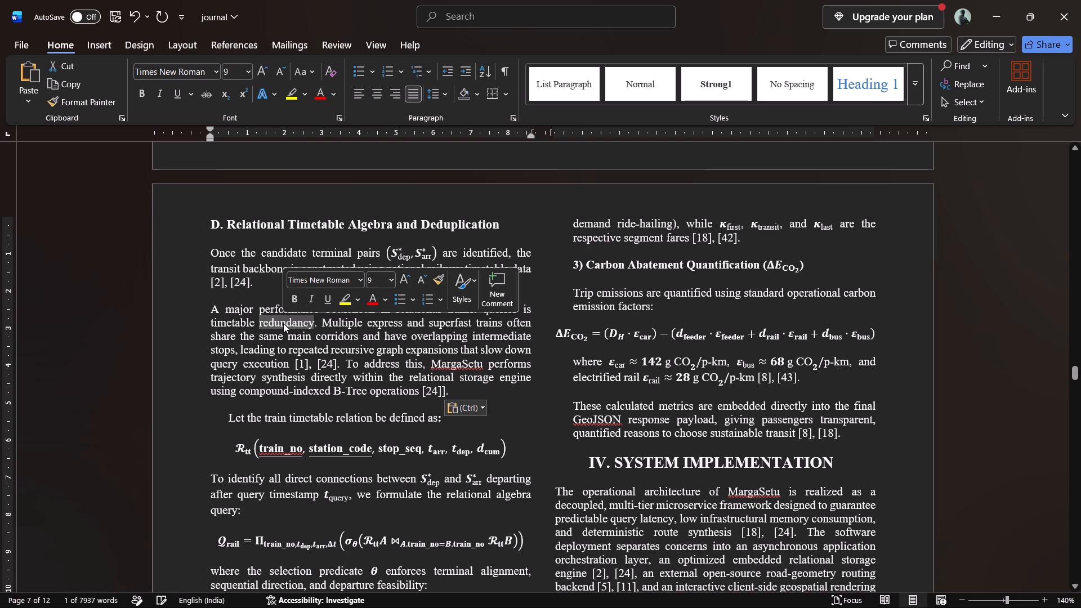
text(redundancy)
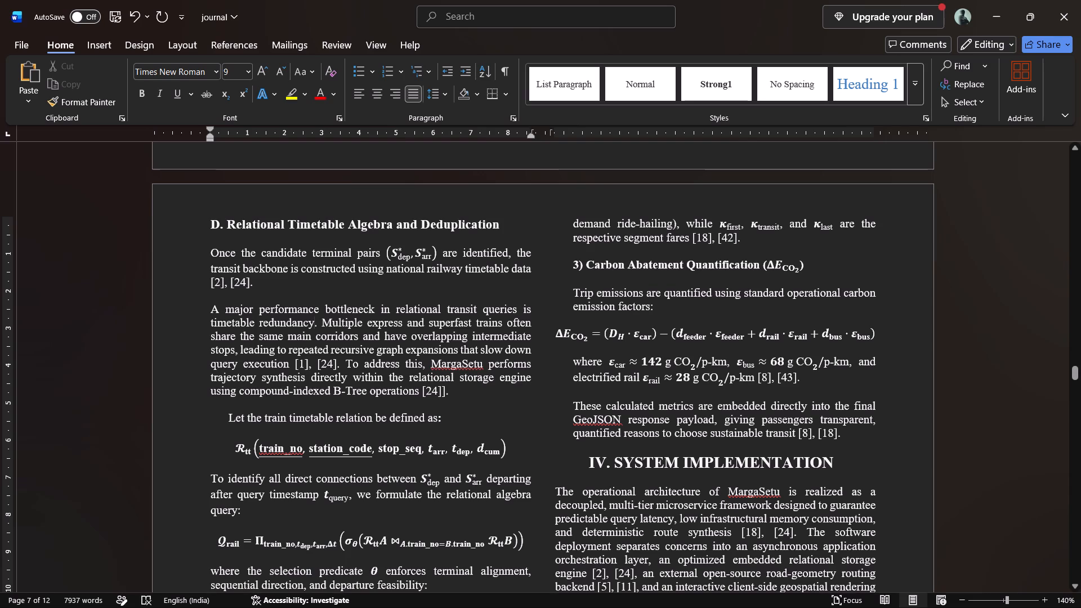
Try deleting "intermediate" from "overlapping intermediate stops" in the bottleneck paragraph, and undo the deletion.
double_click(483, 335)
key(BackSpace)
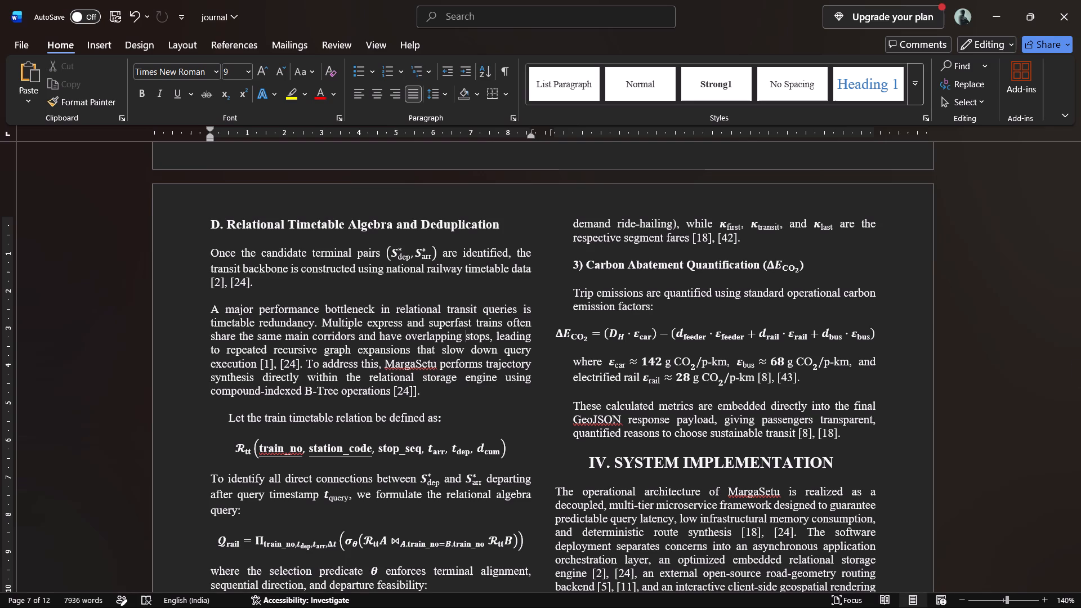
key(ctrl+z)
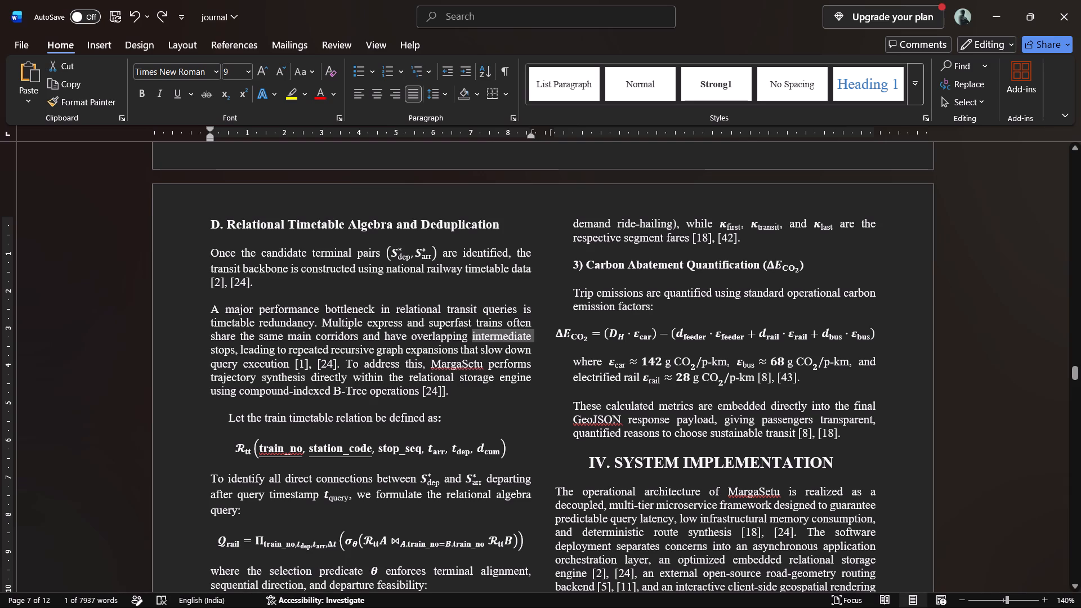
Delete the word "often" from "superfast trains often share" in the performance bottleneck paragraph.
double_click(524, 324)
key(BackSpace)
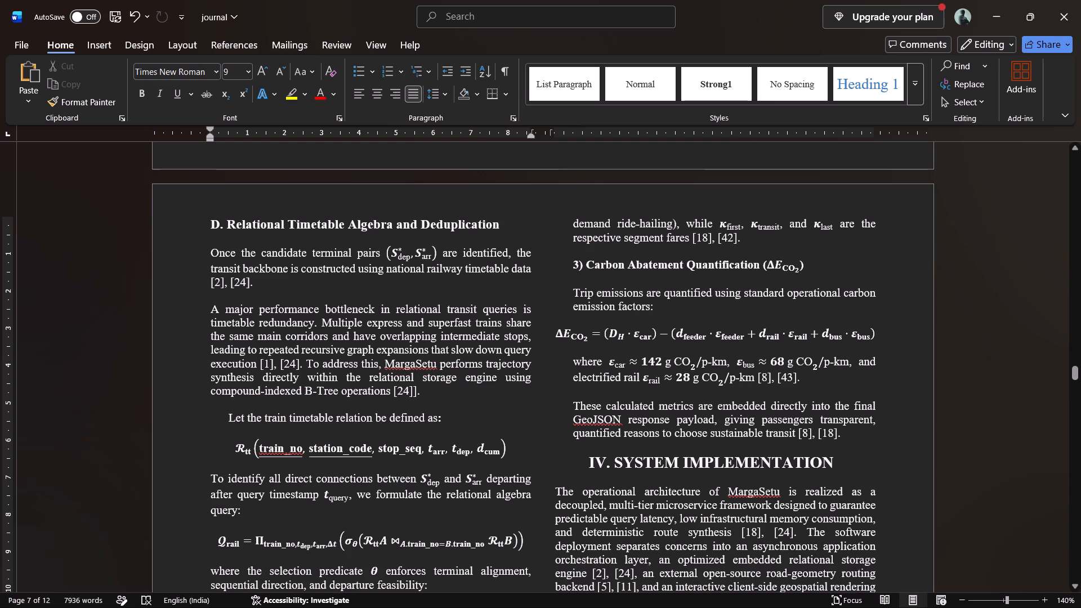
Replace the hyphen in "compound-indexed" with a space in the bottleneck paragraph's last sentence and save the document.
scroll(406, 379, down, 1)
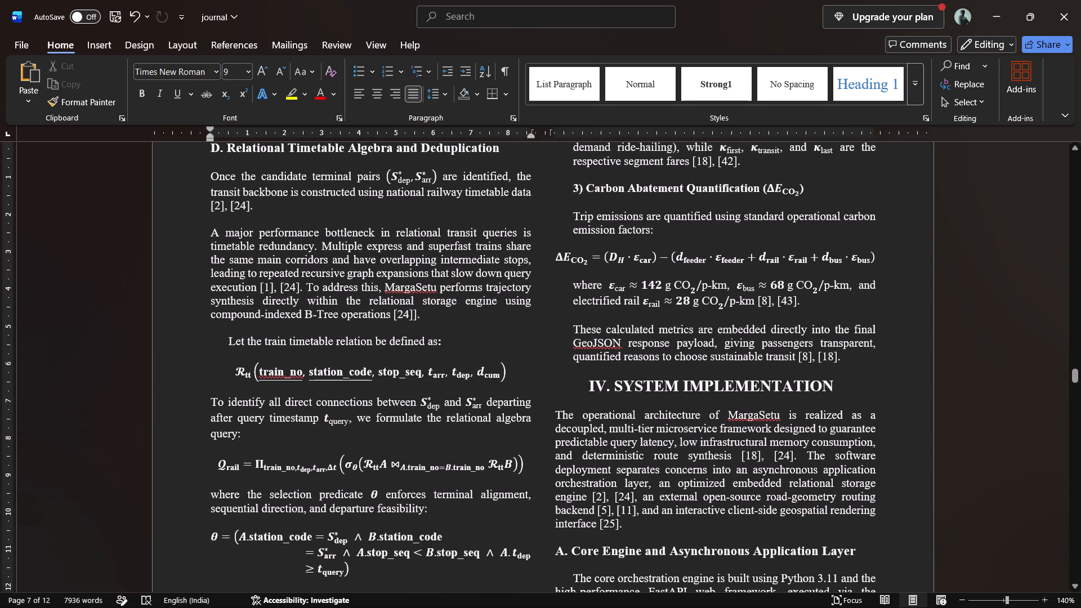
scroll(406, 379, down, 1)
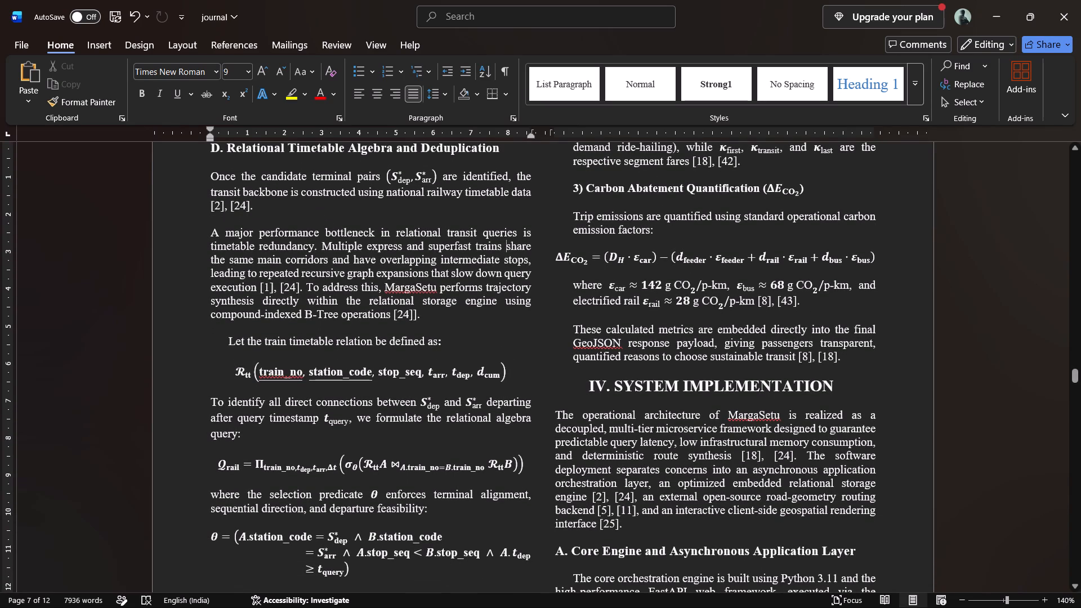
click(263, 318)
key(BackSpace)
key(space)
key(Right)
key(Right)
key(Right)
key(Right)
key(Right)
key(Right)
key(Right)
key(Right)
key(Right)
key(Right)
key(Right)
key(Right)
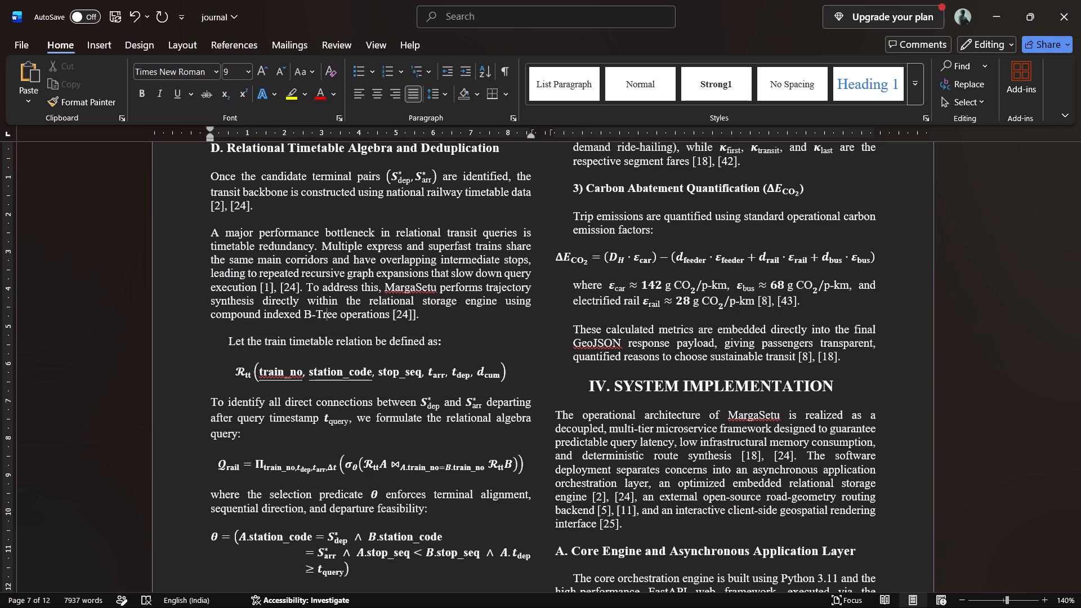
key(ctrl+s)
Reword "To address this," as "To address this problem," before "MargaSetu performs" in the bottleneck paragraph and save the document.
click(383, 290)
key(BackSpace)
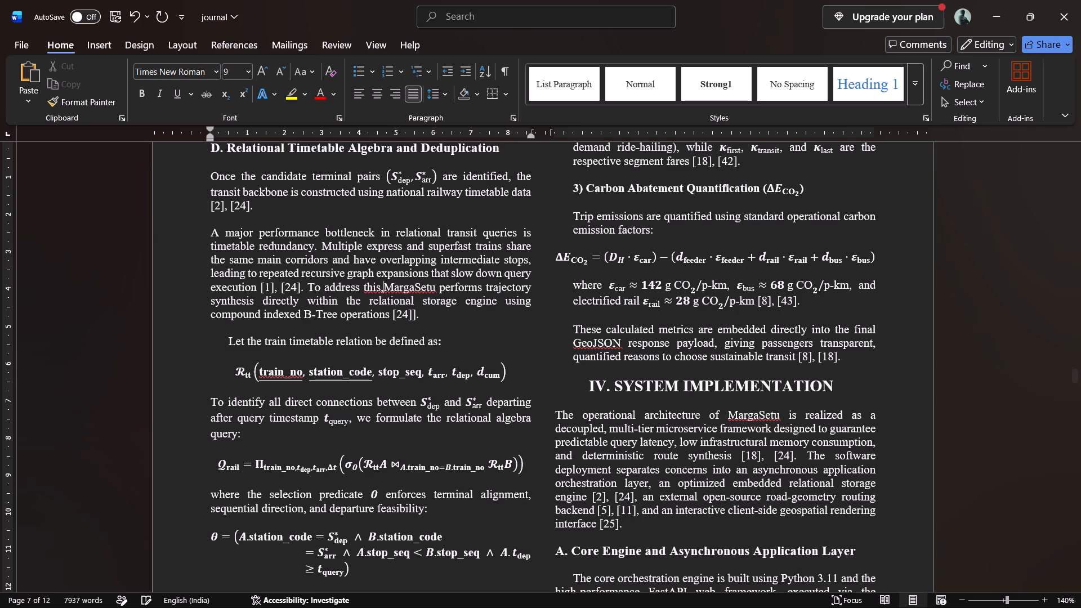
key(BackSpace)
key(space)
text(peoblem)
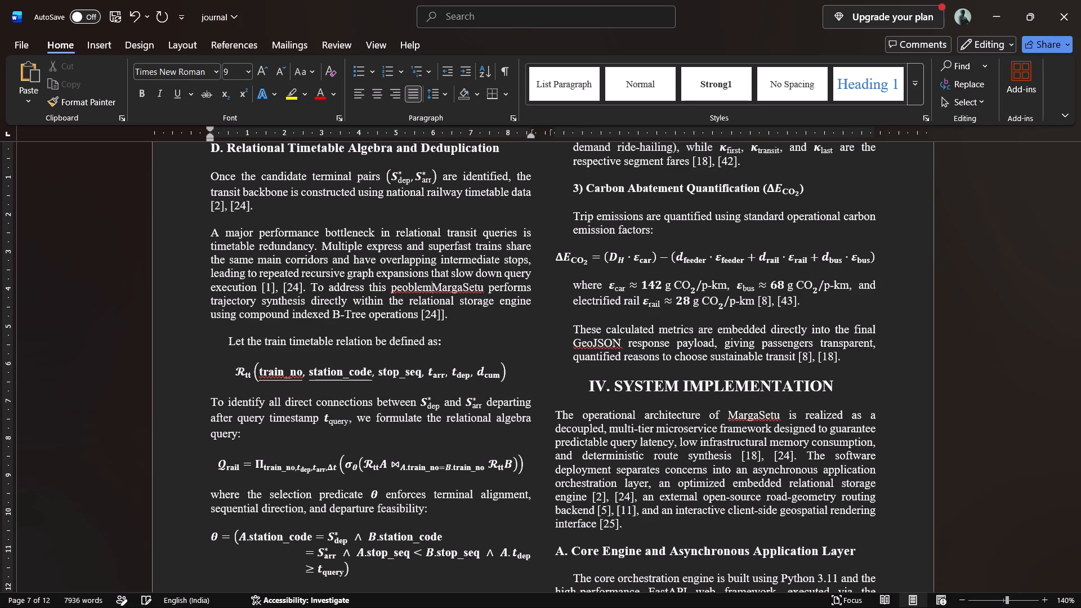
key(space)
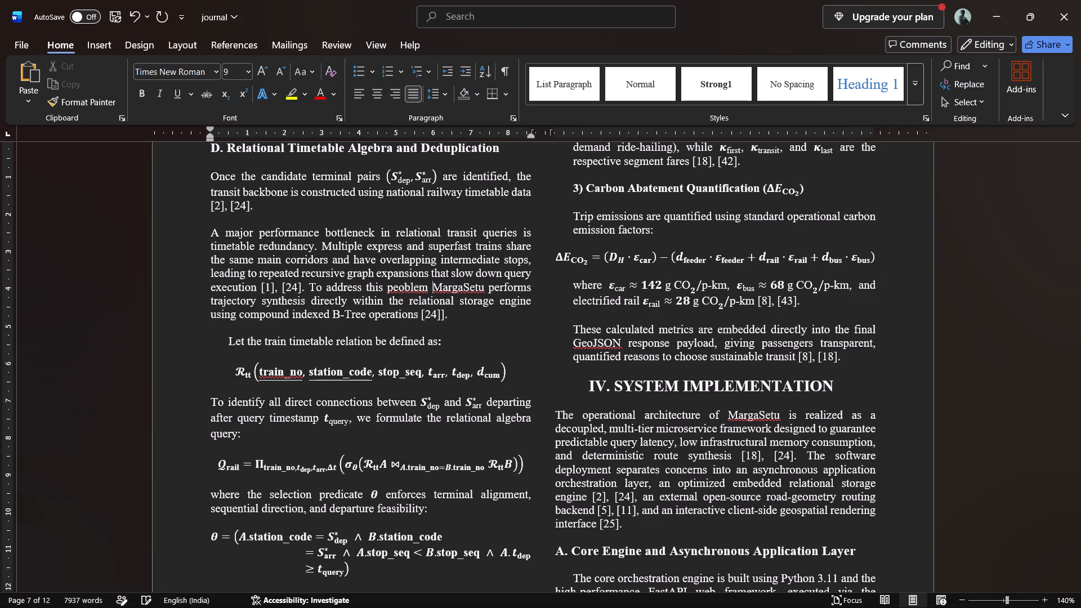
key(Left)
key(comma)
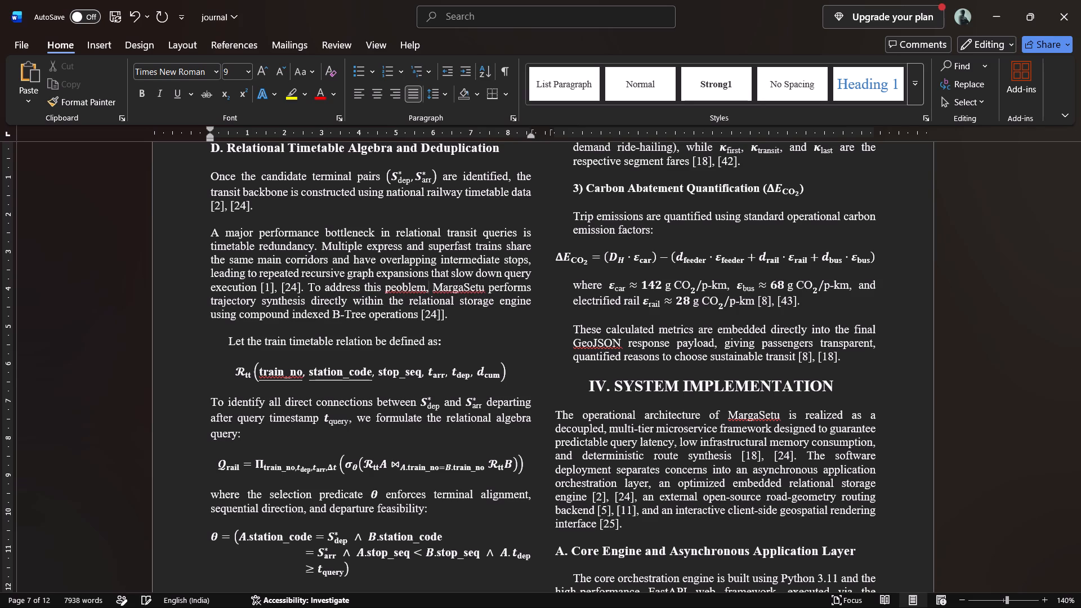
key(Left)
key(Left)
key(Left)
key(Left)
key(Left)
key(Left)
key(Left)
key(Right)
key(BackSpace)
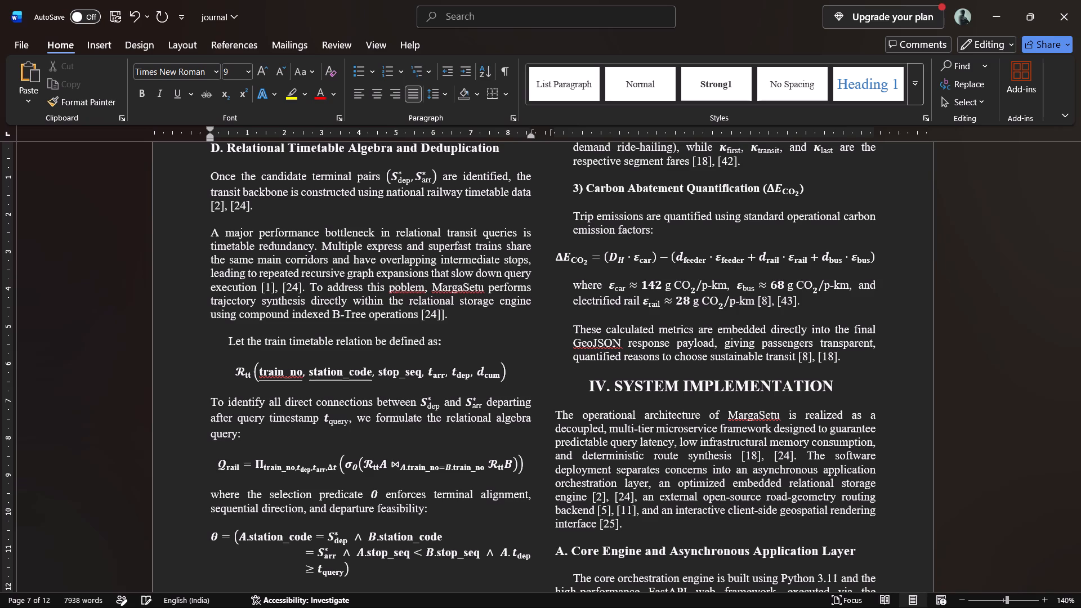
key(r)
key(ctrl+s)
Switch from Word to the ChatGPT conversation in Chrome.
key(alt+Tab)
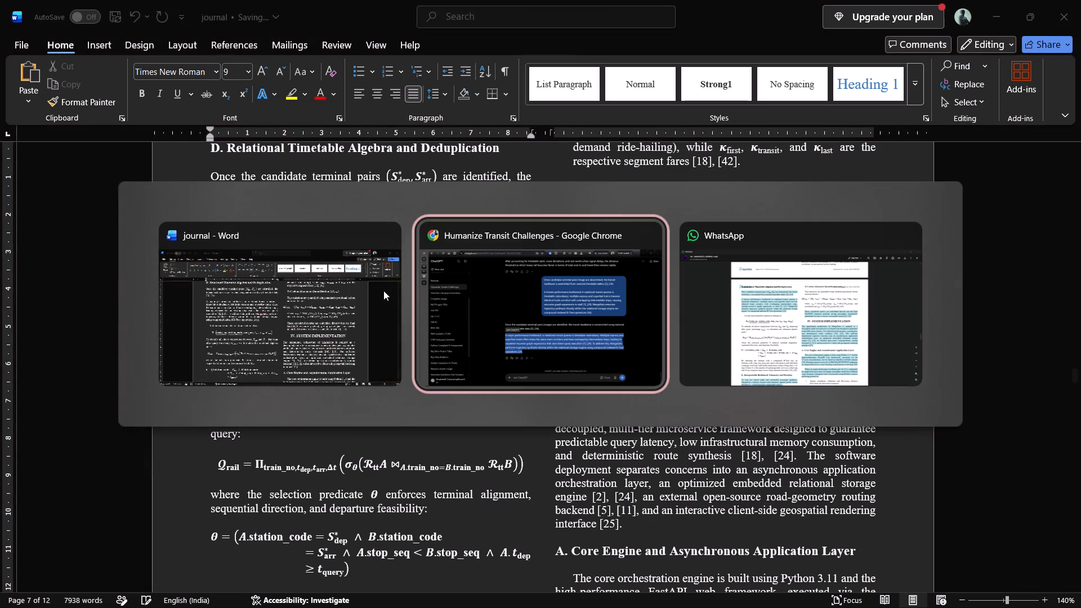
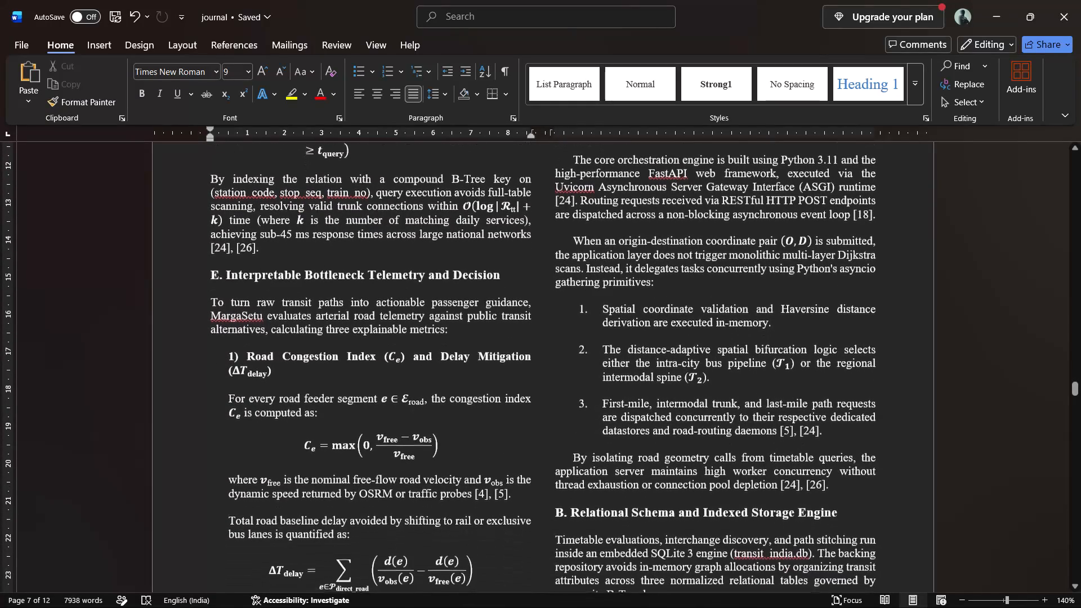
click(426, 328)
drag(426, 328, 232, 296)
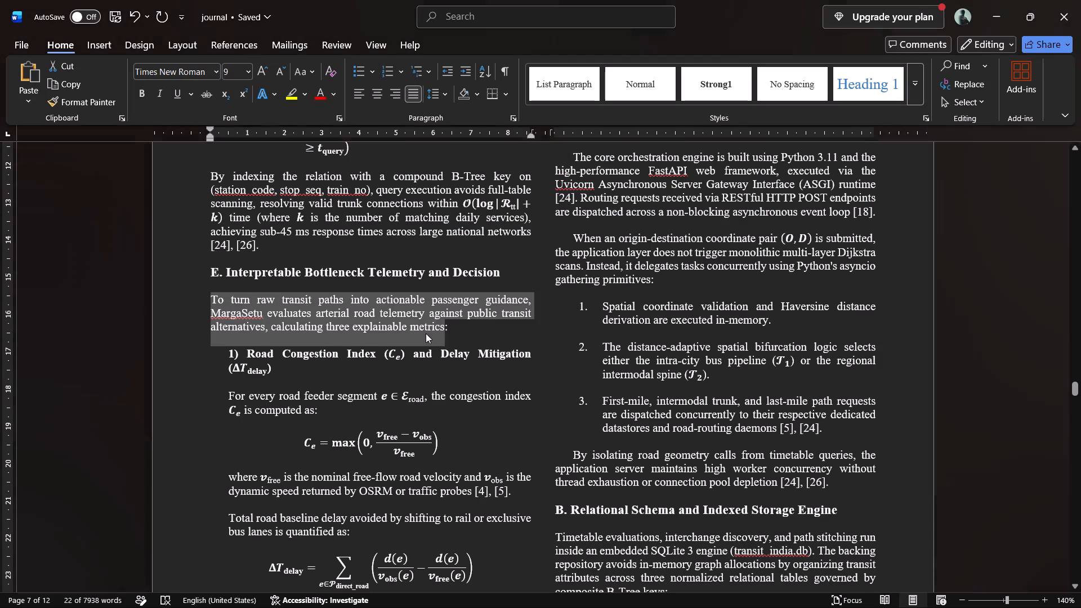
key(ctrl+v)
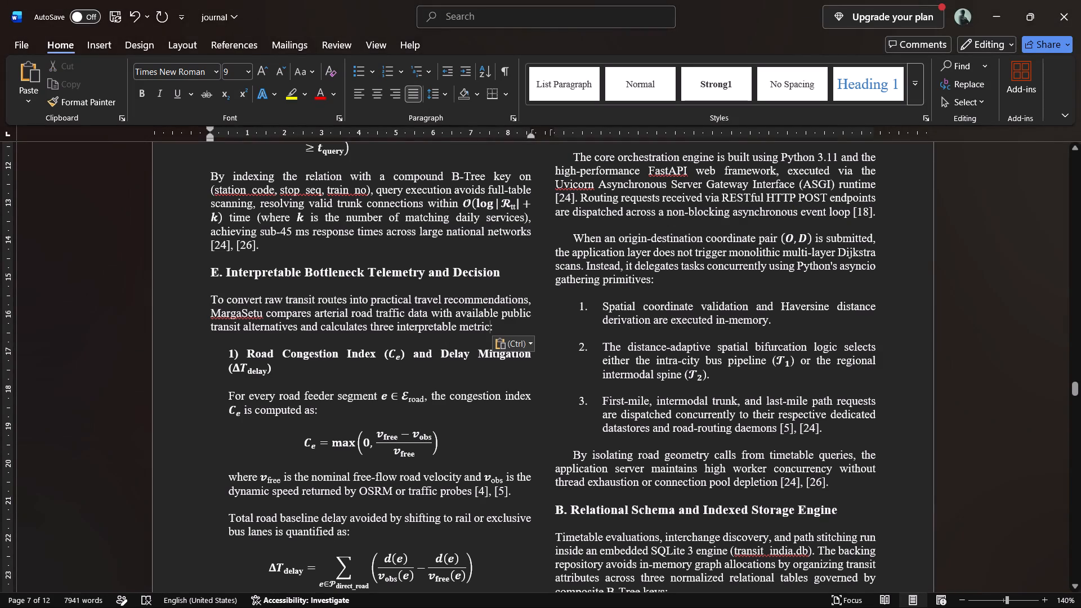
key(s)
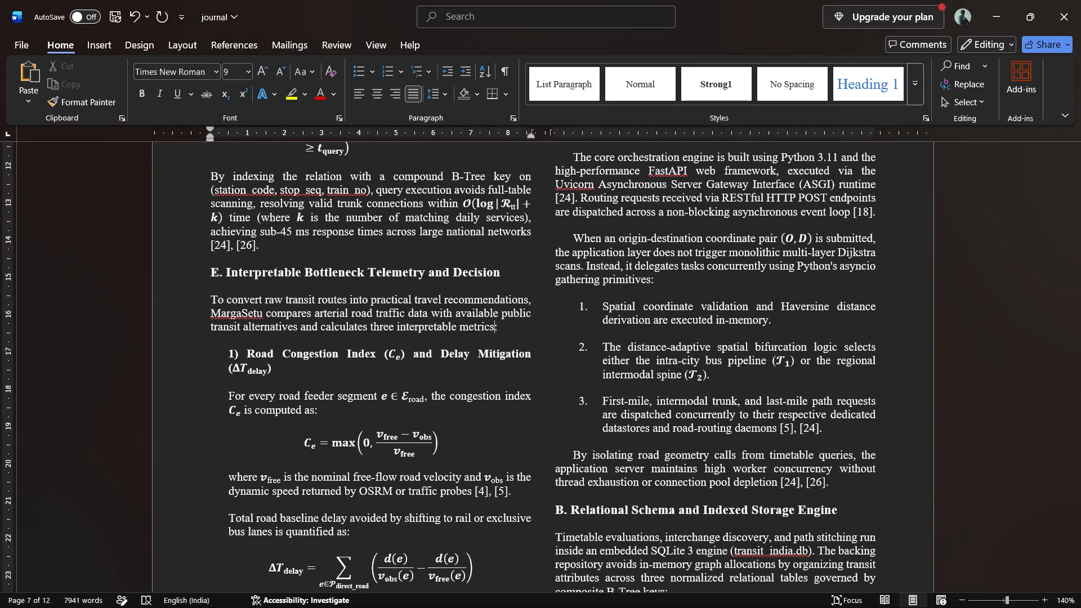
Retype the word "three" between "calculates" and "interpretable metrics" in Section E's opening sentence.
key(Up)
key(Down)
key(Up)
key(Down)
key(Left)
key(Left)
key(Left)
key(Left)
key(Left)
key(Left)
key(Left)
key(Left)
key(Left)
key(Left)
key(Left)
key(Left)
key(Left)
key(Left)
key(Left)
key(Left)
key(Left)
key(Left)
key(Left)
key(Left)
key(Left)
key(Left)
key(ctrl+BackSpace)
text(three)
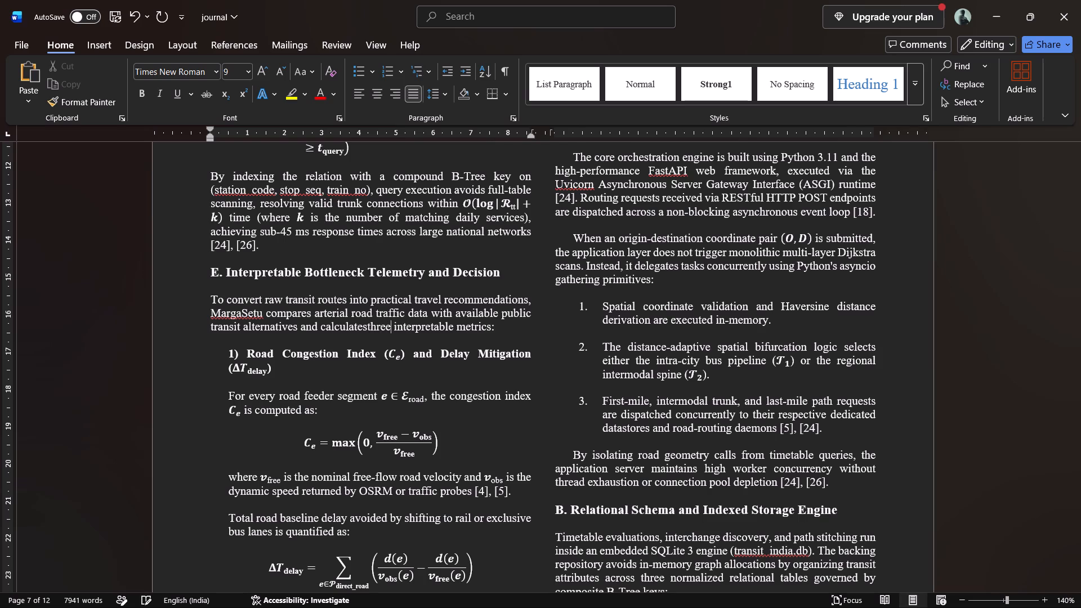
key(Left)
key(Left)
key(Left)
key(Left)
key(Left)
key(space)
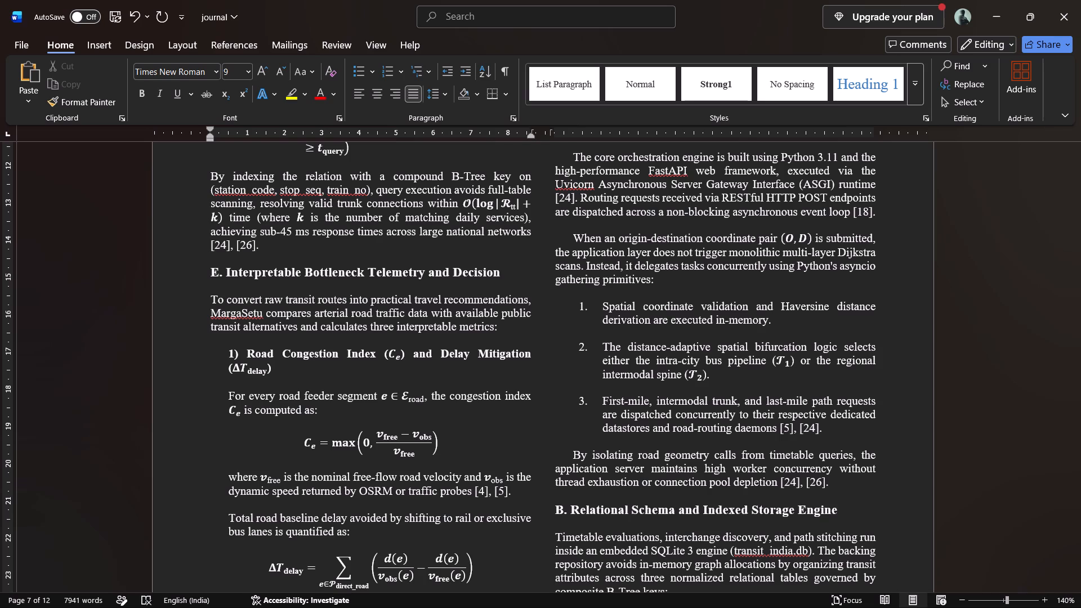
Add "given below" after "three interpretable metrics" before the colon in Section E's opening sentence and save the document.
key(Right)
key(Right)
key(Right)
key(Right)
key(Right)
key(Right)
key(Right)
key(Right)
key(Right)
key(Right)
key(Right)
key(Right)
key(Right)
key(Right)
key(Right)
key(Right)
key(Right)
key(Right)
key(Right)
key(Right)
key(Right)
key(Right)
key(space)
text(given below)
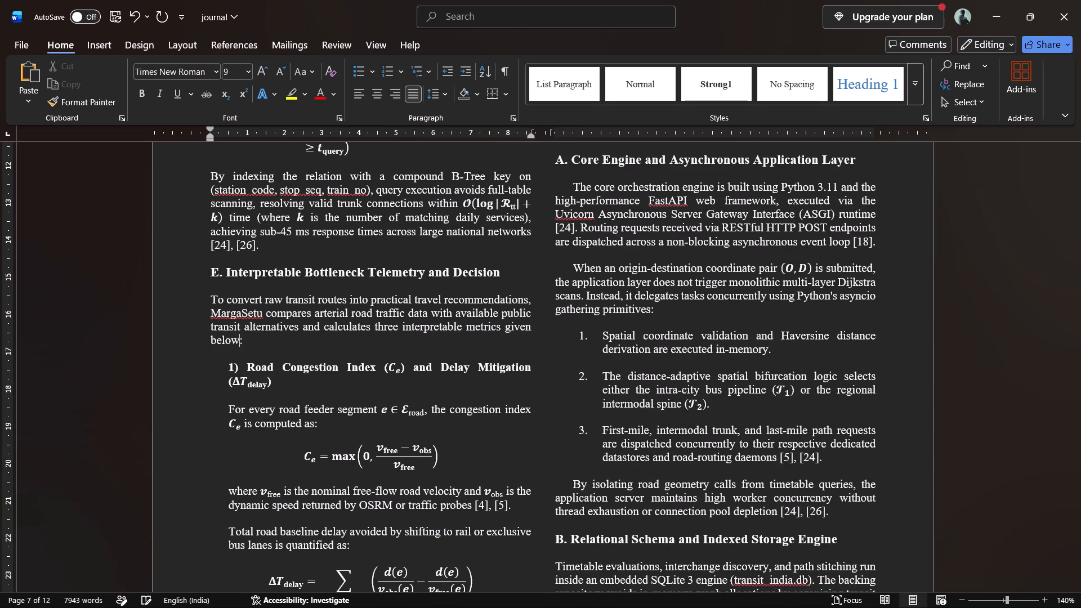
key(ctrl+s)
Switch from Word to the ChatGPT conversation in Chrome.
key(alt+Tab)
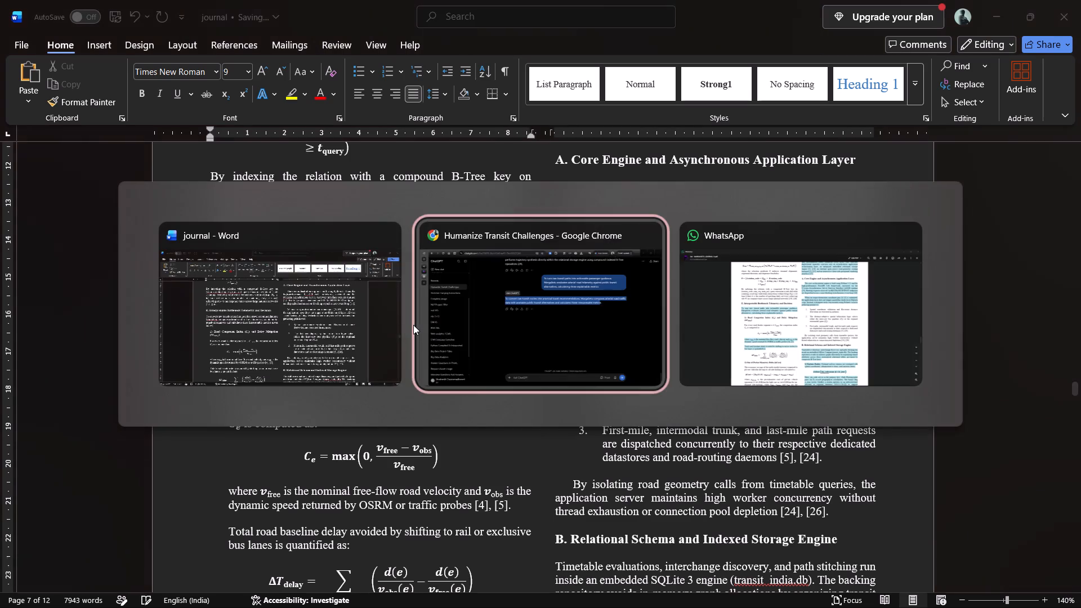
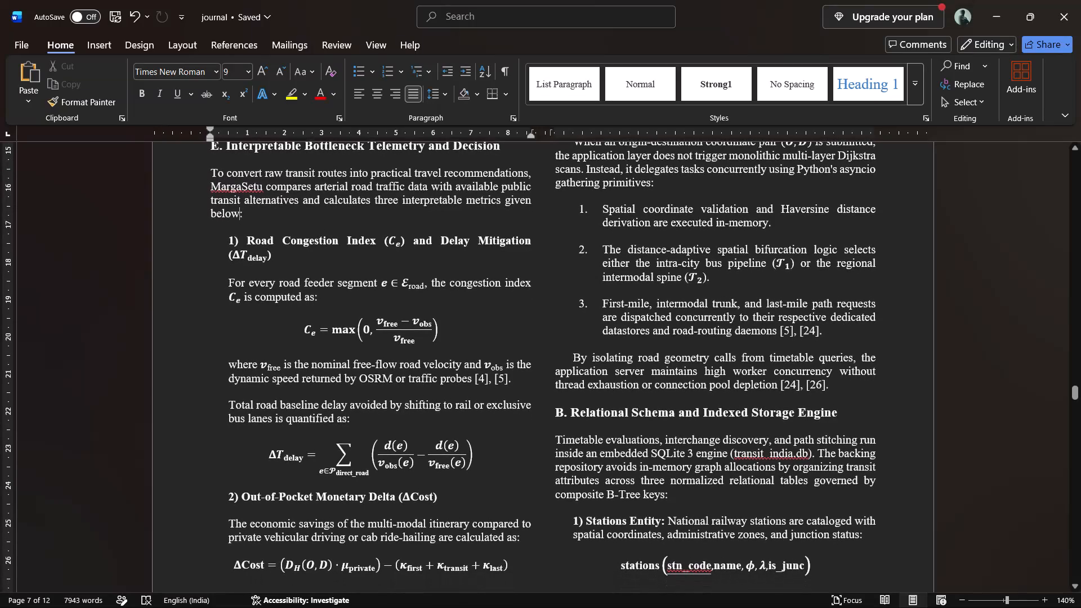
Replace the hyphen in "free-flow" with a space in the road velocity sentence below the congestion index equation.
click(373, 365)
key(BackSpace)
key(space)
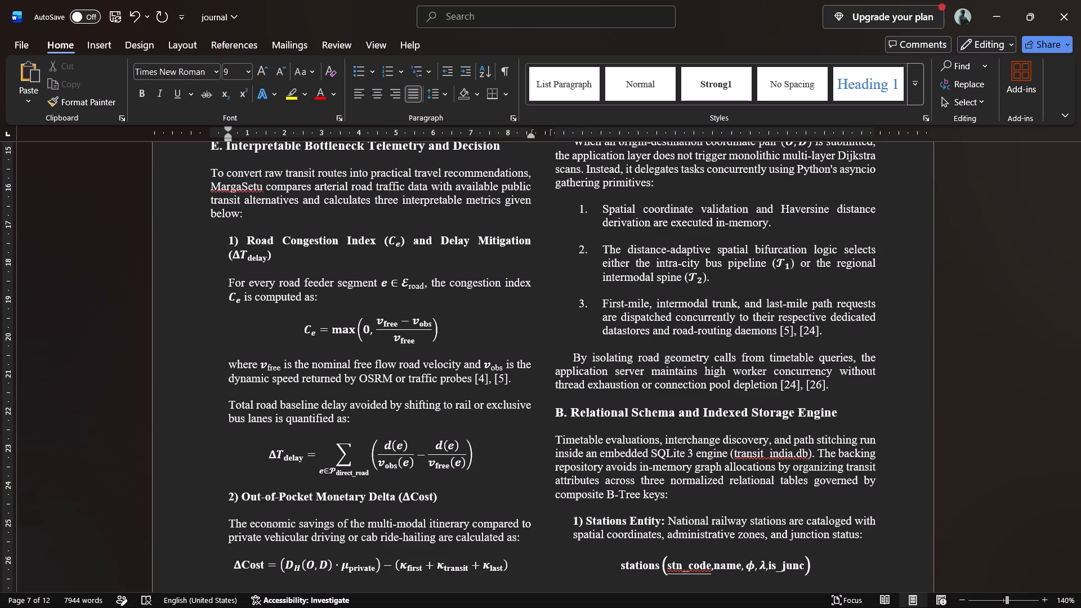
Insert a comma after "where" at the start of the sentence defining v_free and v_obs.
scroll(373, 365, down, 1)
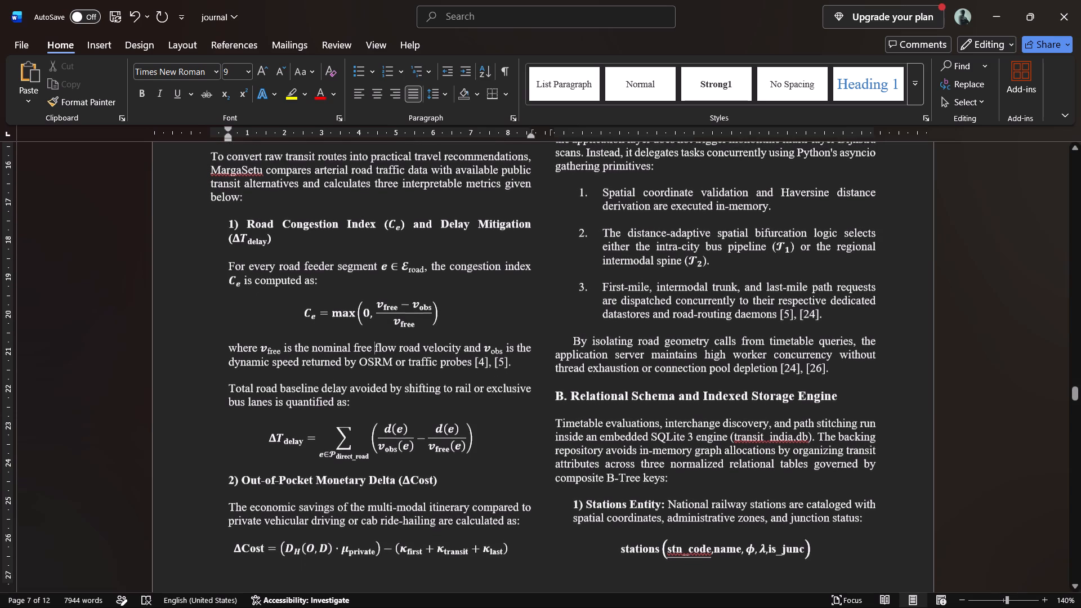
scroll(373, 365, down, 1)
click(257, 323)
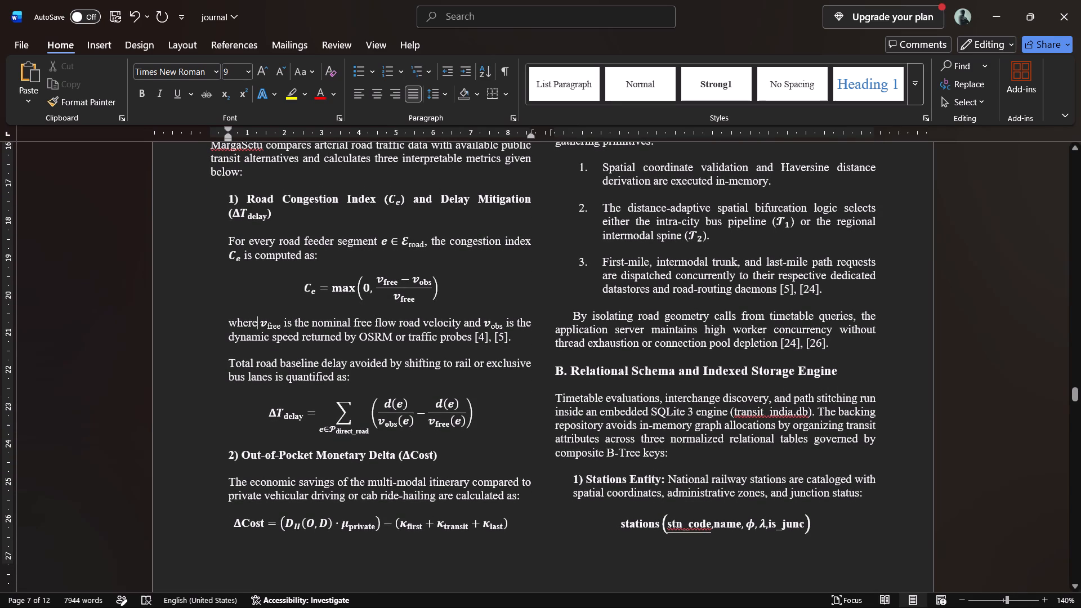
key(comma)
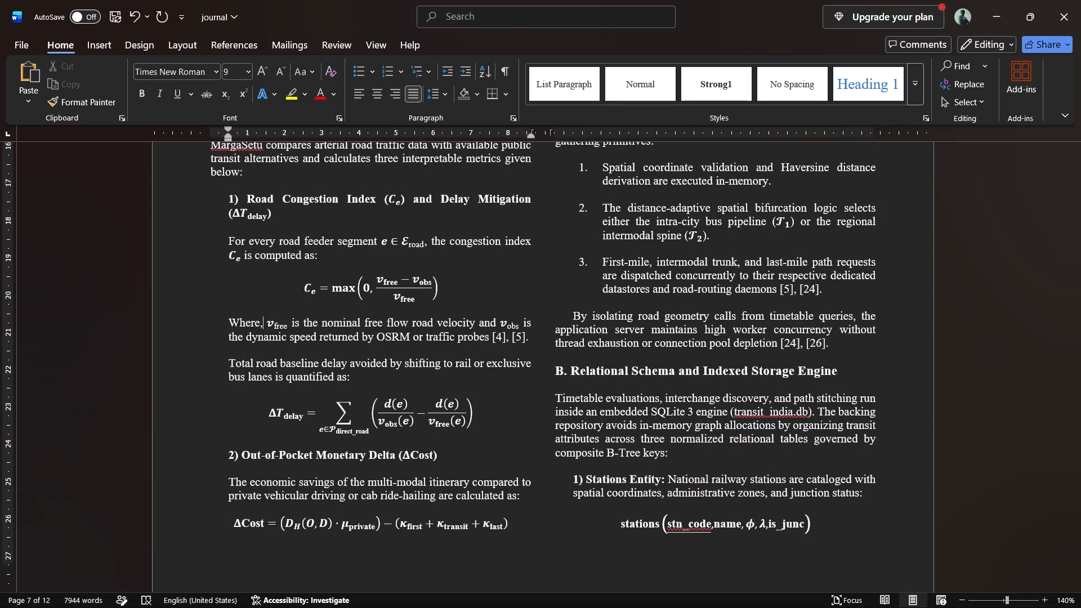
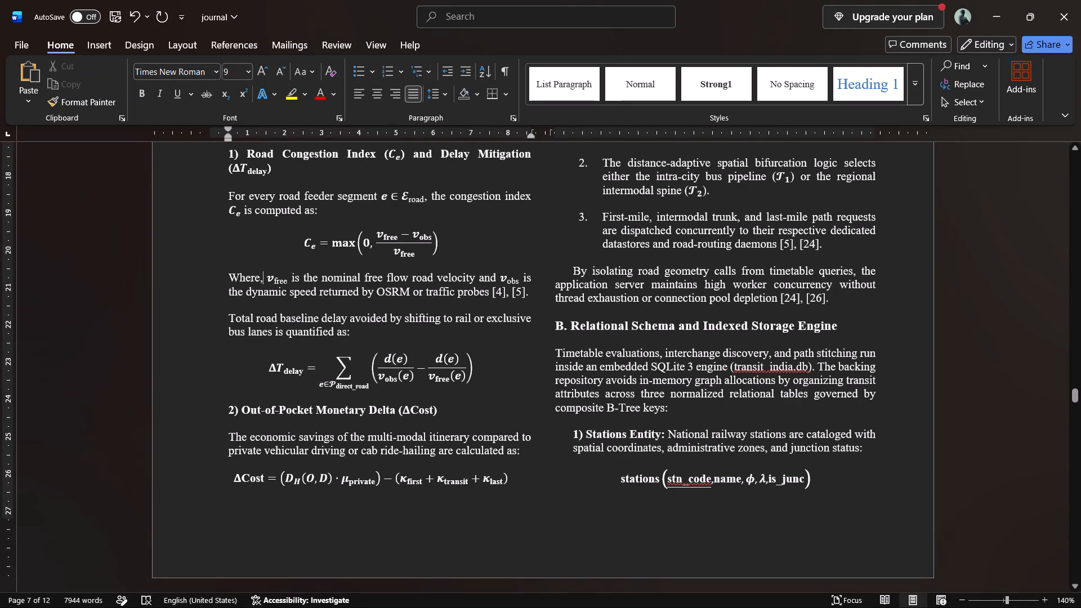
Add the word "below" after "quantified as", before the colon, in the total road baseline delay sentence and save the document.
click(349, 330)
key(Left)
key(space)
text(below)
key(ctrl+s)
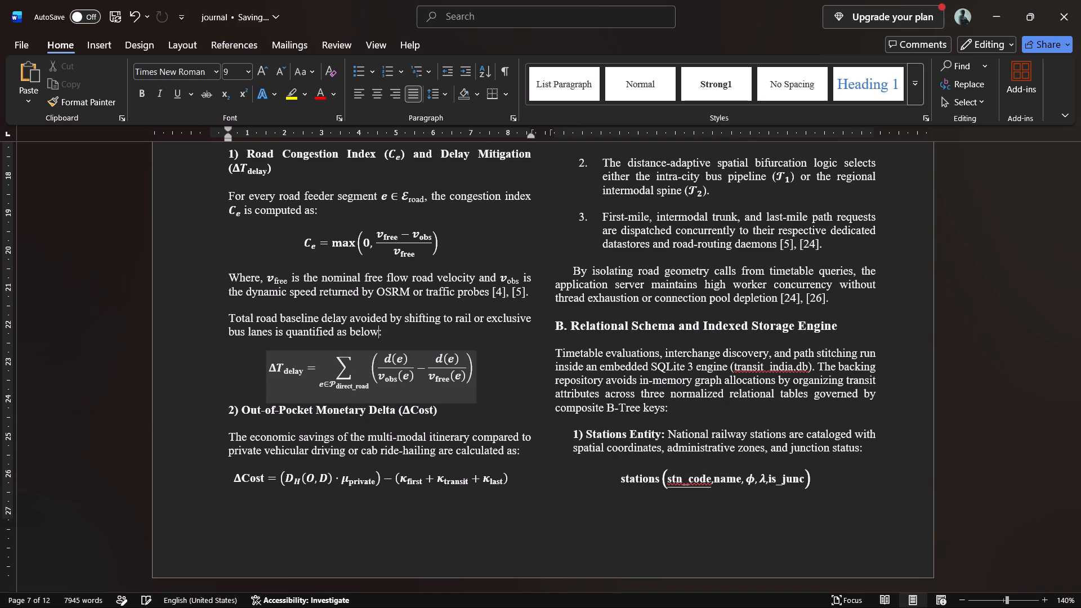
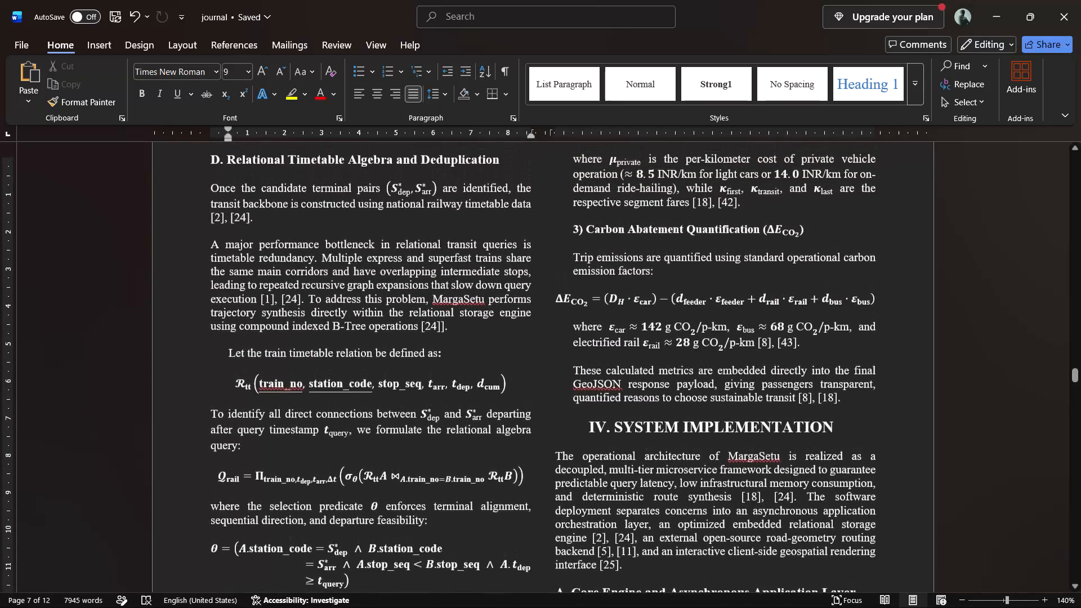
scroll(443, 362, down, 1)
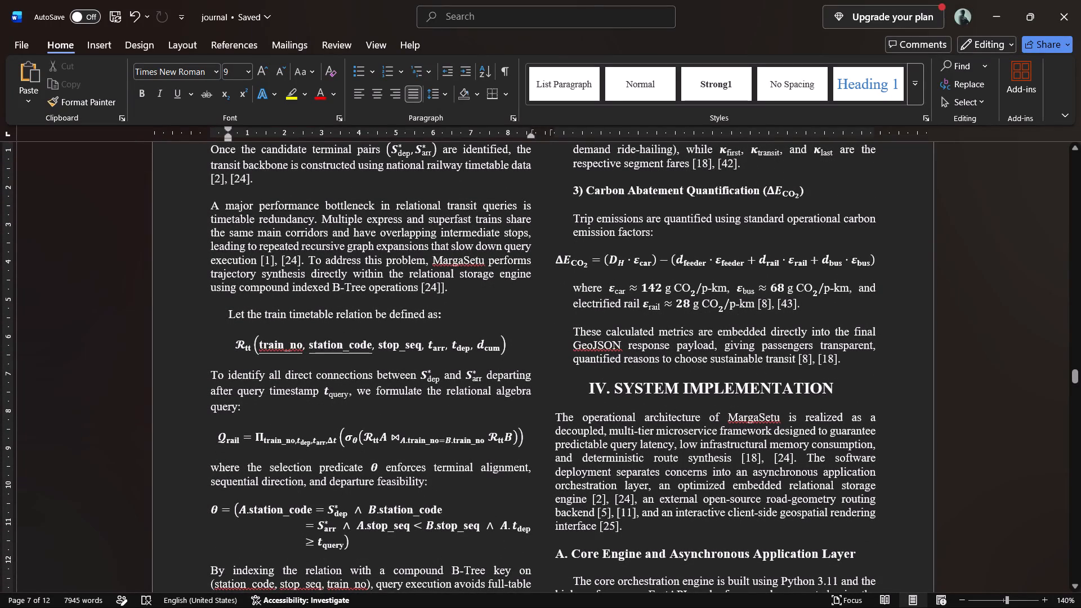
Replace "giving" with "providing" after "payload," in the GeoJSON response sentence of the Carbon Abatement Quantification section.
click(753, 345)
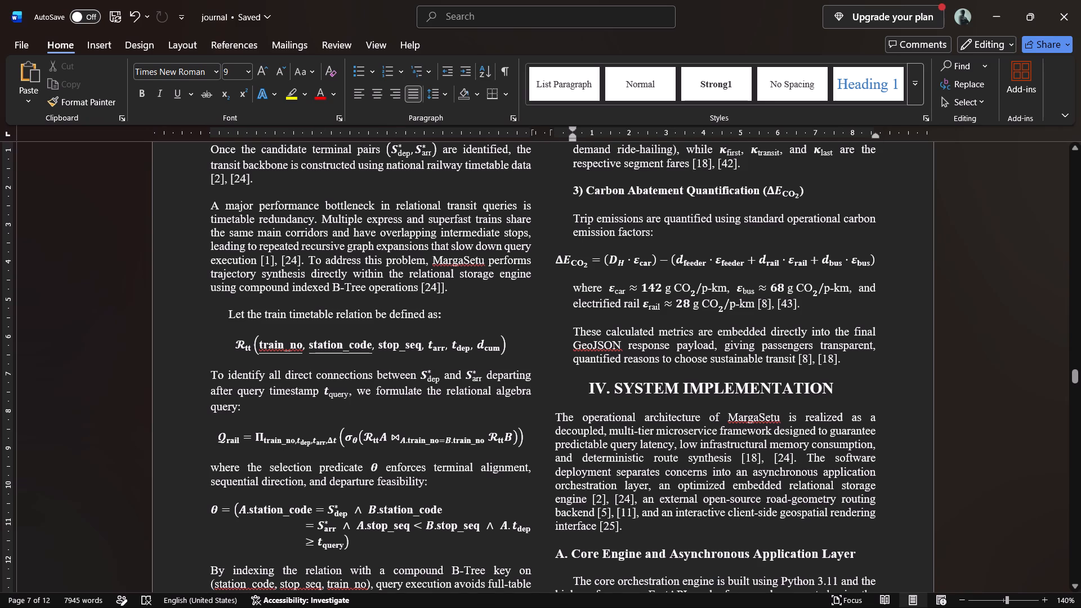
key(ctrl+BackSpace)
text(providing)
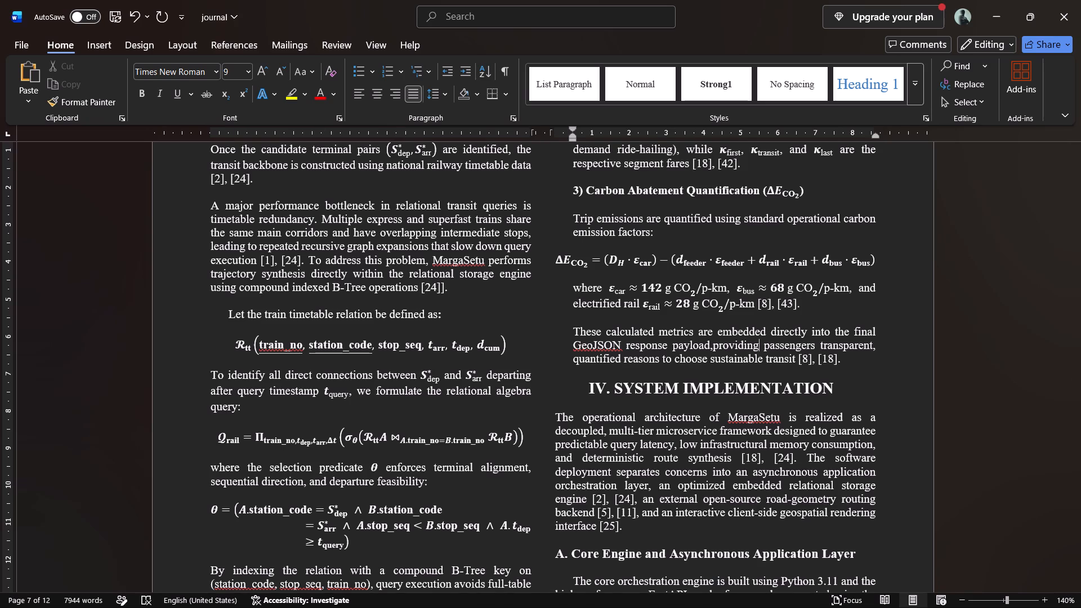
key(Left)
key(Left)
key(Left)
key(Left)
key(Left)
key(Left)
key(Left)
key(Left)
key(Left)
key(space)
Insert the word "with" between "passengers" and "transparent" in the GeoJSON response sentence and save the document.
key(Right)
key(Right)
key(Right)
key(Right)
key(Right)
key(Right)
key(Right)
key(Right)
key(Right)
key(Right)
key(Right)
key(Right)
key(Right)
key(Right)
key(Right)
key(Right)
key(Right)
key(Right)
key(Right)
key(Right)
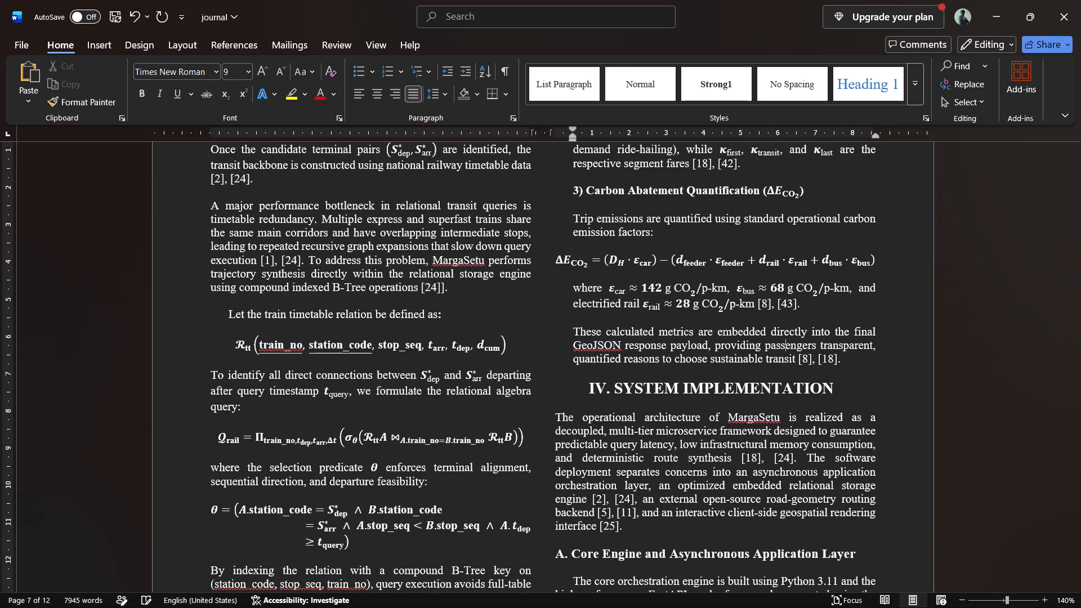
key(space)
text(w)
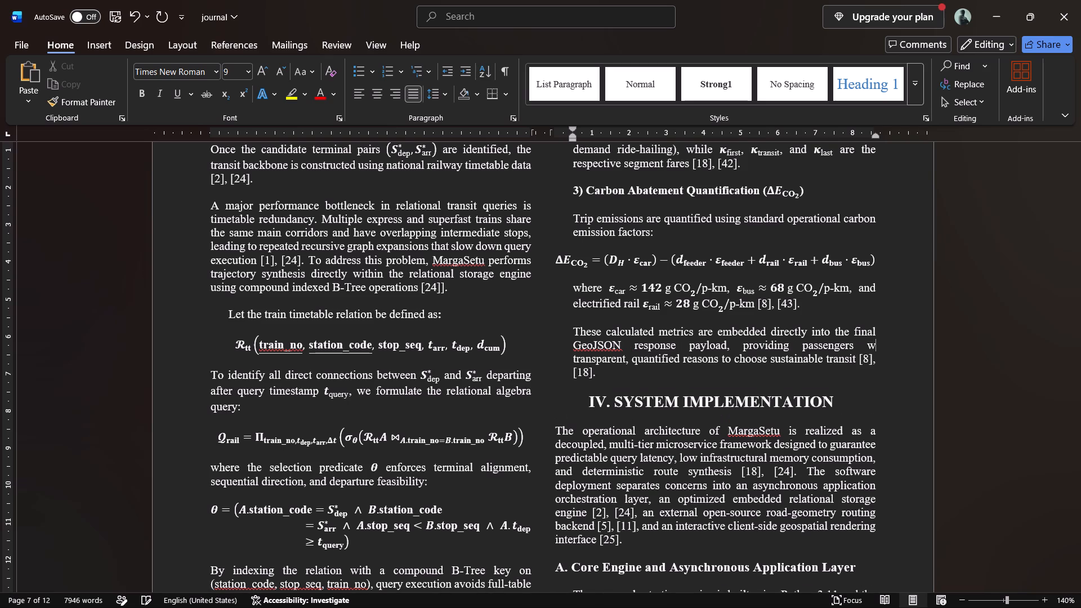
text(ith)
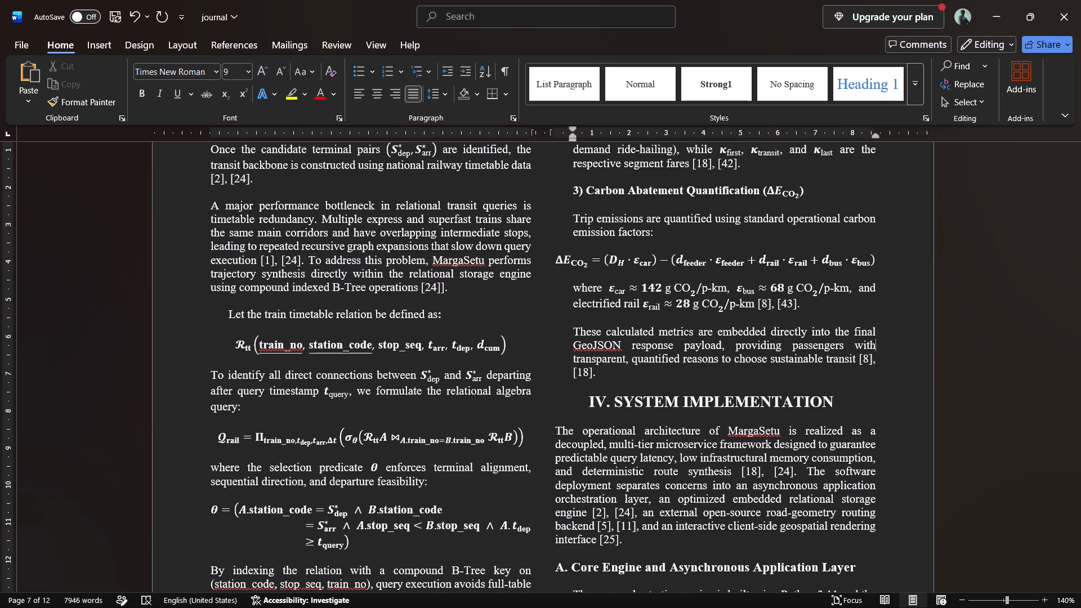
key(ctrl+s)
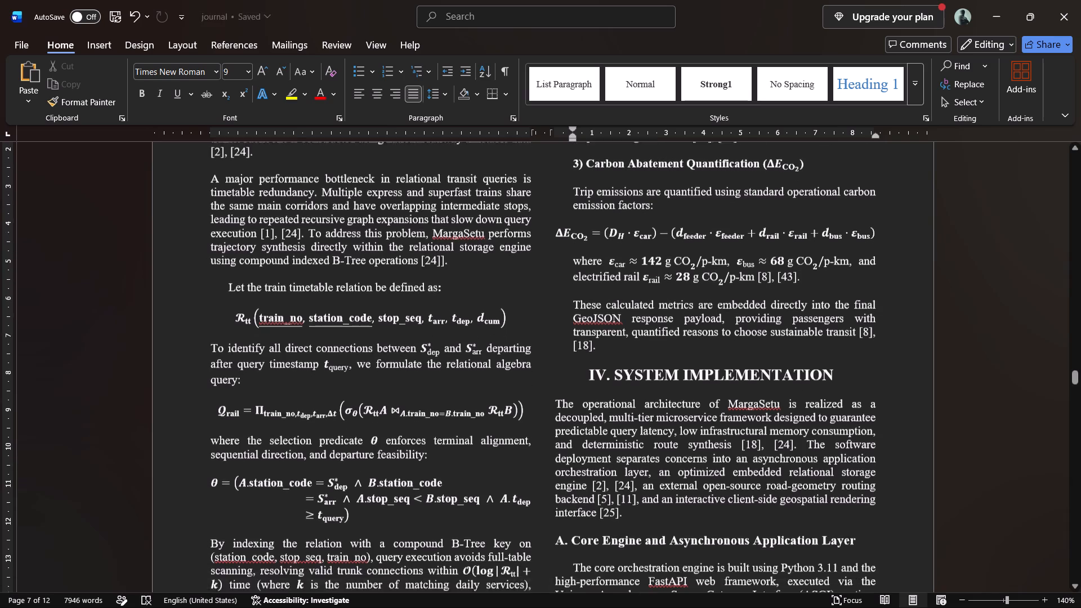
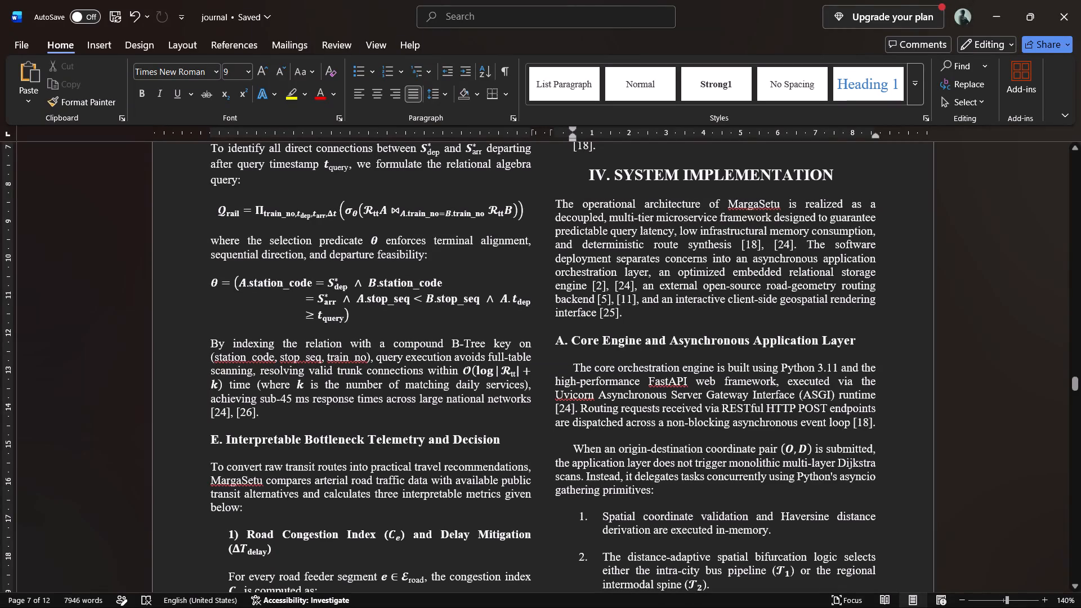
Copy the introductory paragraph under the "IV. SYSTEM IMPLEMENTATION" heading, from "The operational architecture of MargaSetu" through "rendering interface [25].".
key(ctrl+c)
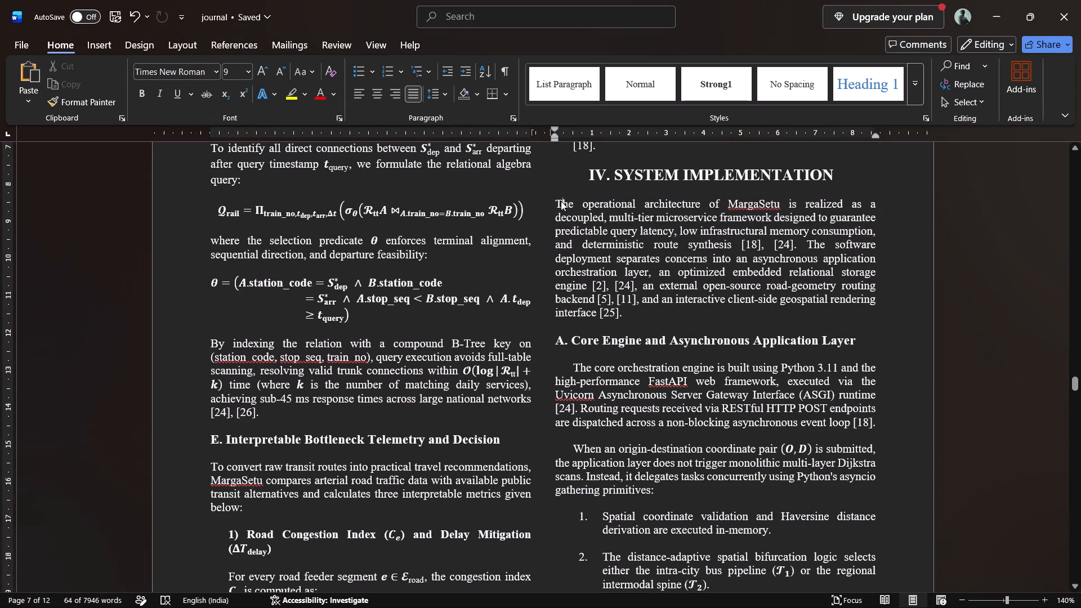
drag(556, 201, 618, 315)
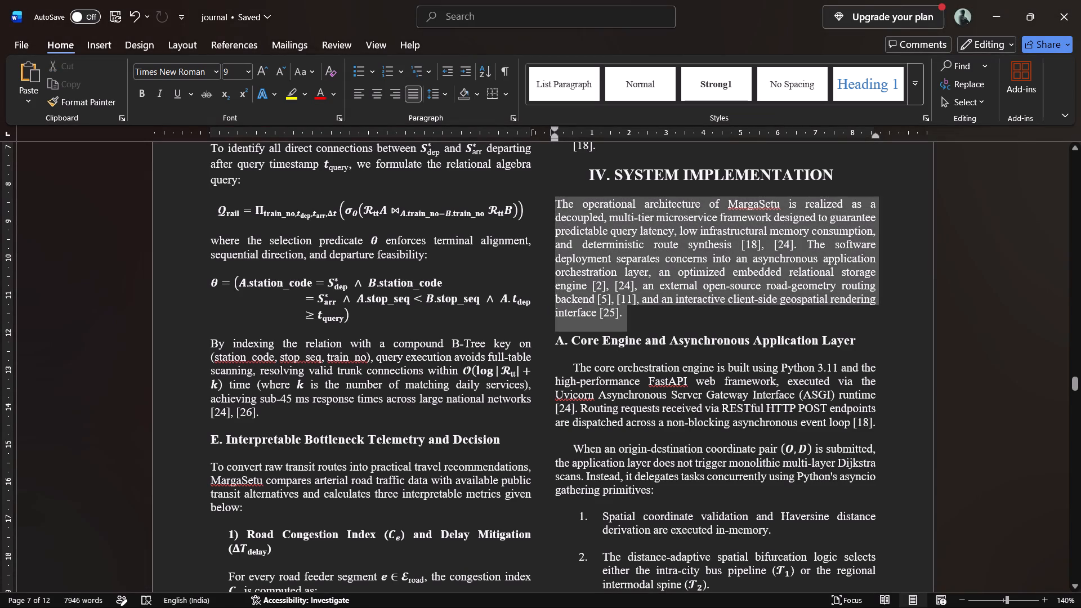
drag(618, 315, 614, 315)
key(ctrl+v)
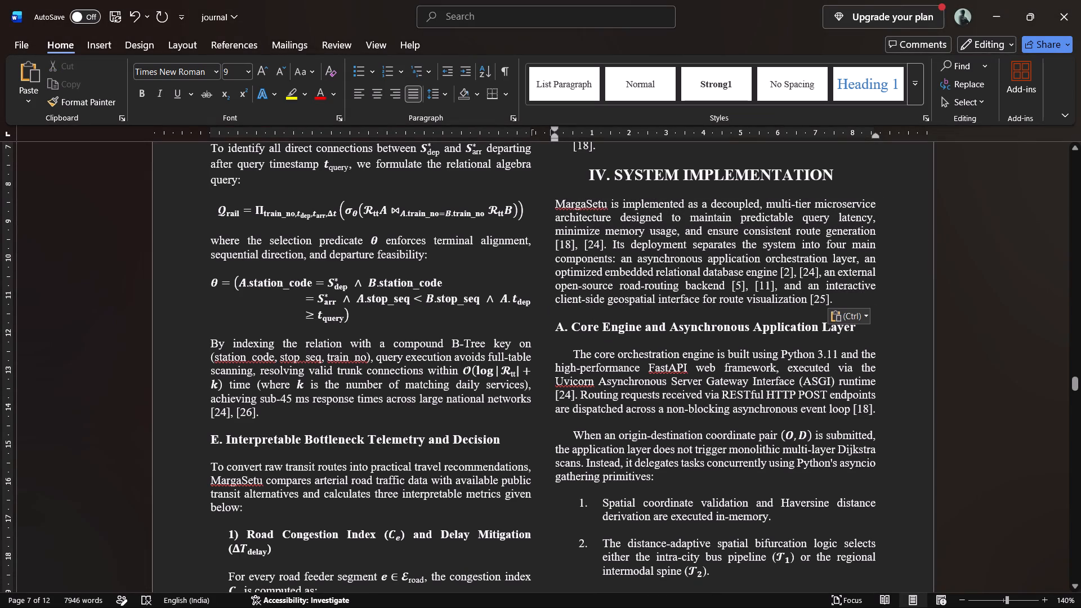
Replace the hyphen in "multi-tier" with a space in the System Implementation introduction.
click(789, 203)
key(Right)
key(Right)
key(BackSpace)
key(space)
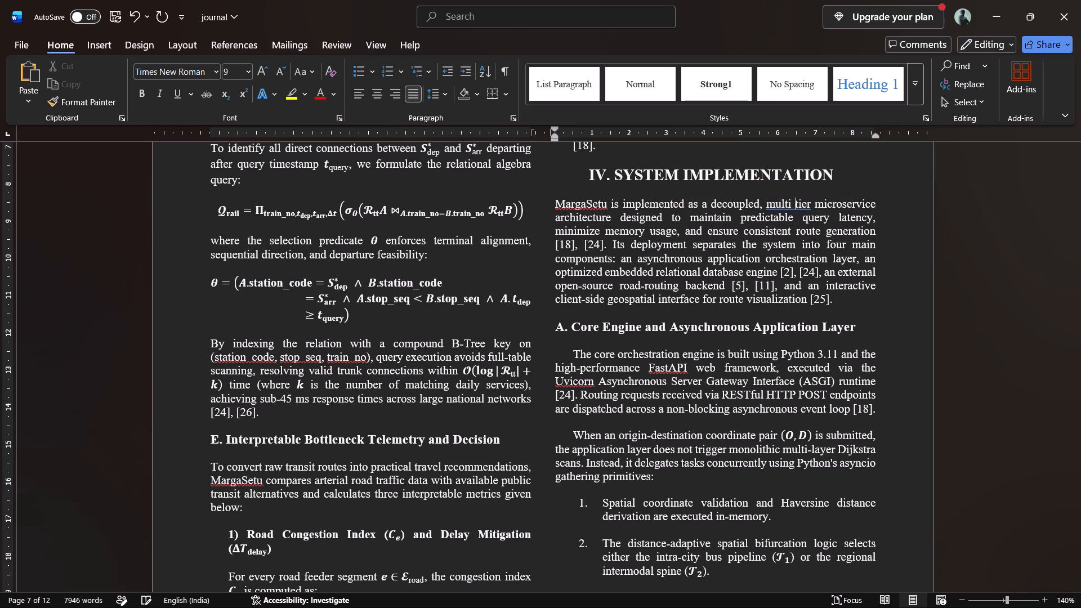
Delete the comma after "minimize memory usage" in the System Implementation introduction.
key(Down)
key(Left)
key(Left)
key(Left)
key(Left)
key(Left)
key(Left)
key(Left)
key(Left)
key(Down)
key(Left)
key(Down)
key(Left)
key(Down)
key(Up)
key(Left)
key(Up)
key(Left)
key(Left)
key(Left)
key(Left)
key(Left)
key(Left)
key(Left)
key(Left)
key(Left)
key(Left)
key(Left)
key(Left)
key(Left)
key(Left)
key(Right)
key(Right)
key(BackSpace)
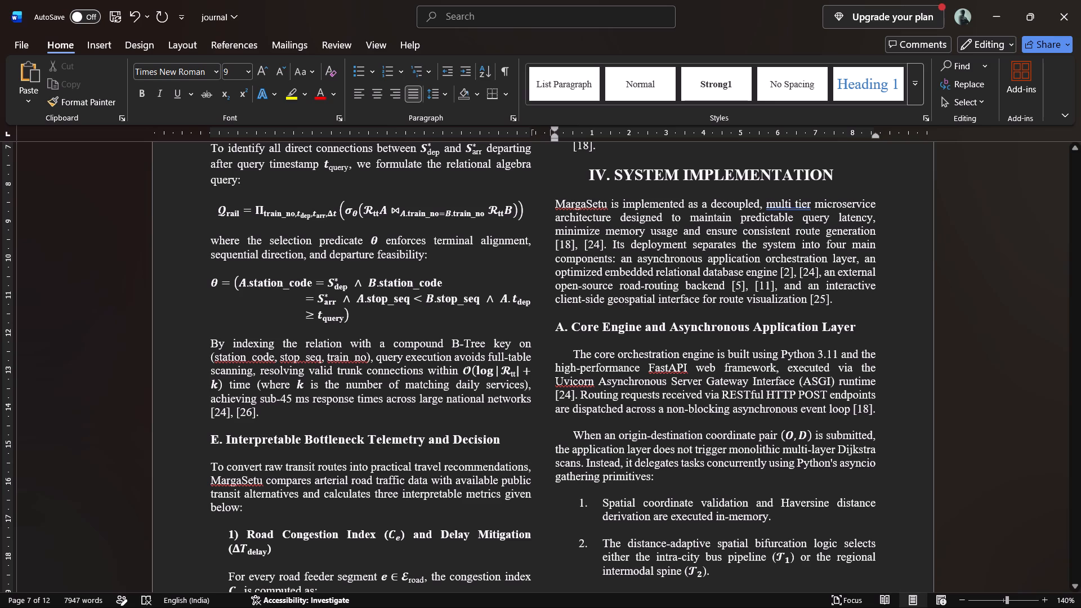
Change "predictable" to "low" before "query latency", keeping a single space between the words.
double_click(769, 220)
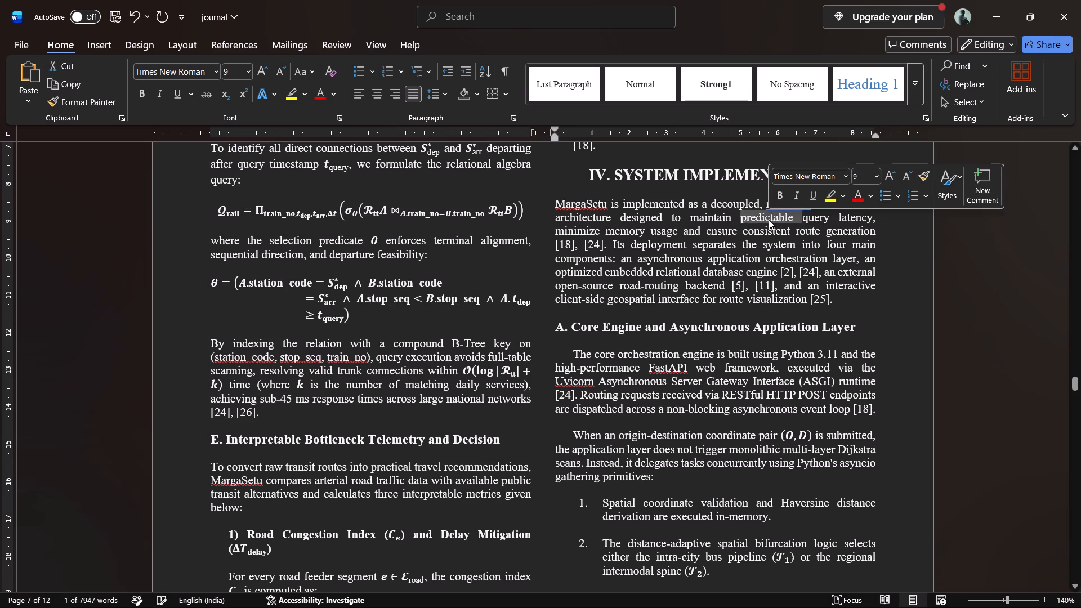
text(low)
key(space)
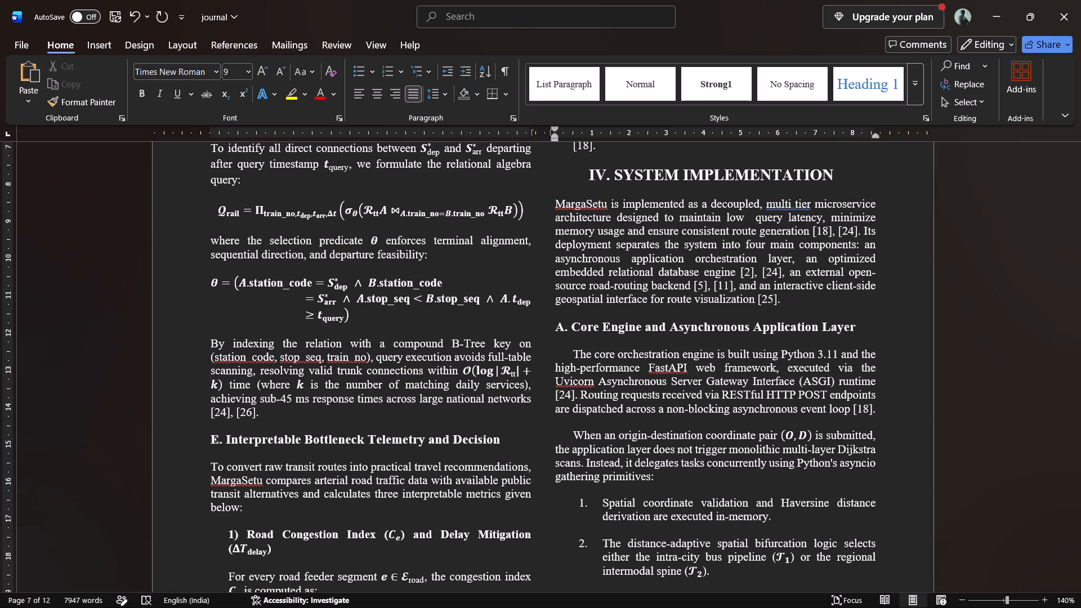
key(BackSpace)
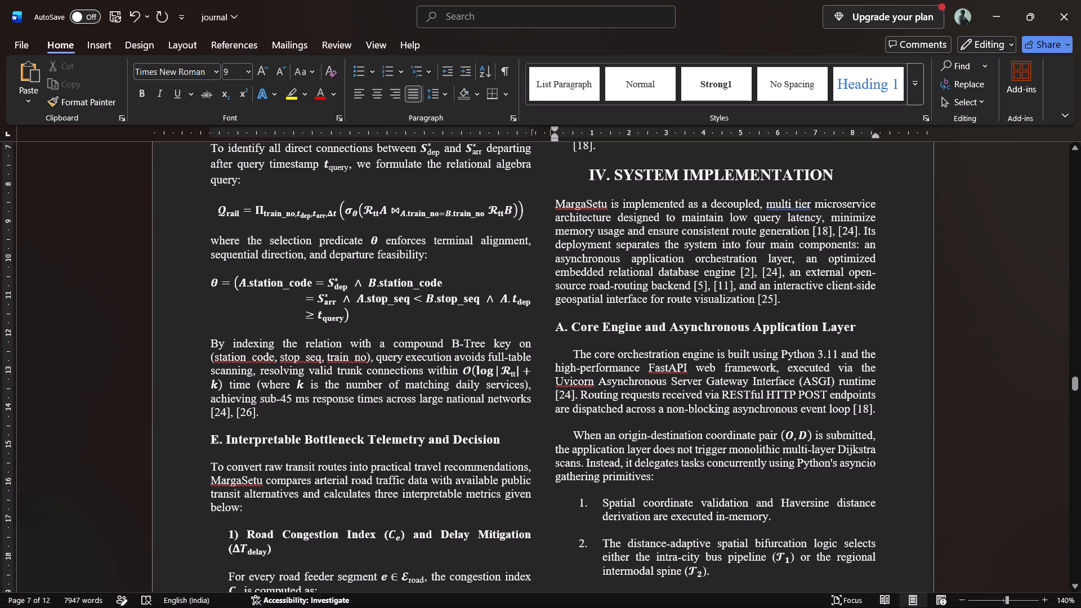
Replace the hyphens in "open-source" and "road-routing" with spaces in the System Implementation introduction.
click(871, 271)
key(Delete)
key(space)
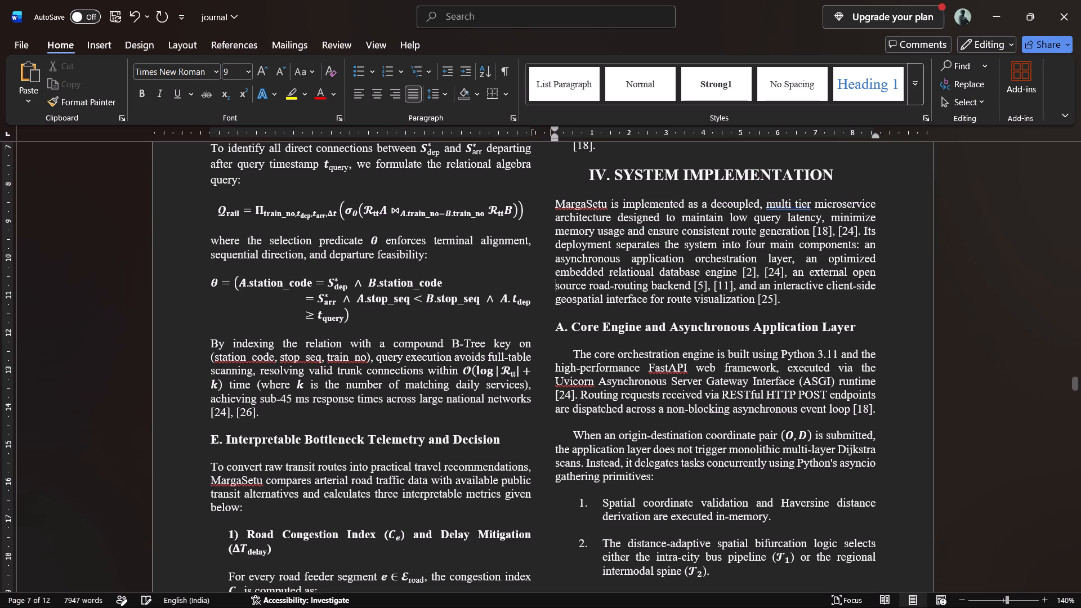
key(Right)
key(Right)
key(Right)
key(Right)
key(Right)
key(Right)
key(Right)
key(Right)
key(Right)
key(Right)
key(Right)
key(Right)
key(Right)
key(Right)
key(Right)
key(Left)
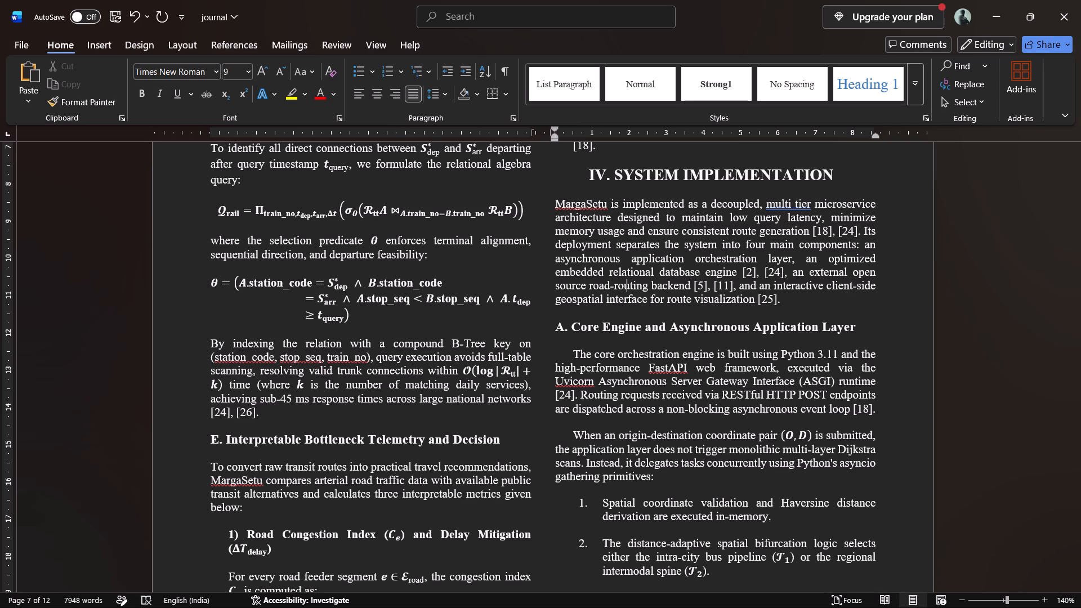
key(Left)
key(Left)
key(BackSpace)
key(space)
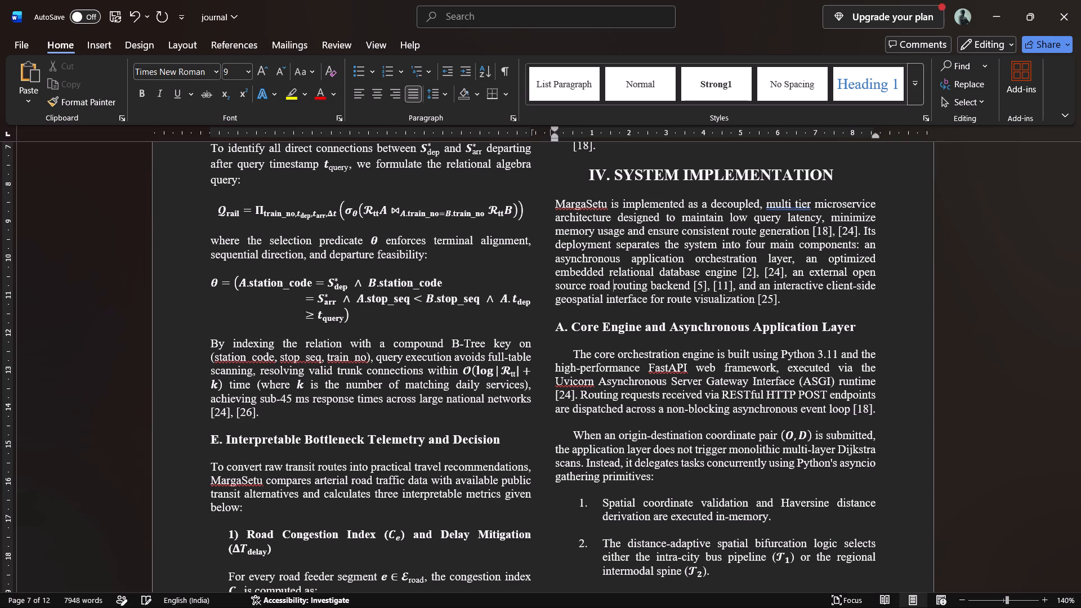
Replace the hyphen in "client-side" with a space in the phrase about the interactive geospatial interface.
key(Right)
key(Right)
key(Right)
key(Right)
key(Right)
key(Right)
key(Right)
key(Right)
key(Right)
key(Right)
key(Right)
key(Right)
key(Right)
key(Right)
key(Right)
key(Right)
key(Right)
key(Right)
key(Right)
key(Right)
key(Right)
key(Right)
key(Right)
key(Right)
key(Right)
key(Right)
key(Right)
key(Right)
key(Right)
key(Right)
key(Right)
key(Right)
key(Right)
key(Right)
key(Right)
key(Right)
key(Right)
key(Right)
key(Right)
key(Right)
key(Right)
key(Right)
key(Right)
key(Right)
key(BackSpace)
key(space)
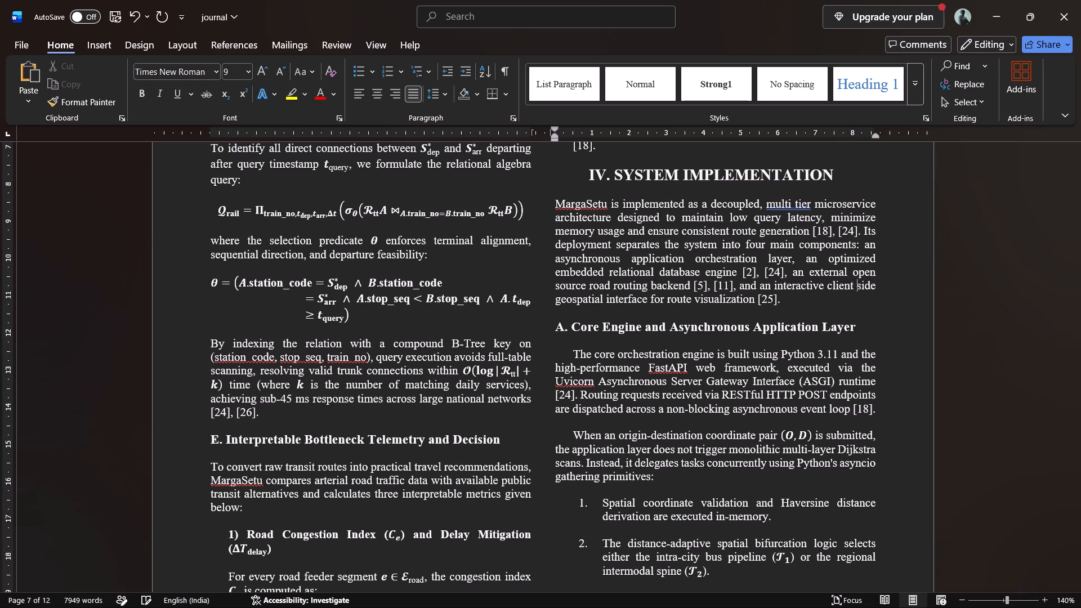
Save the journal document.
key(ctrl+s)
Switch to the ChatGPT conversation in the browser.
key(alt+Tab)
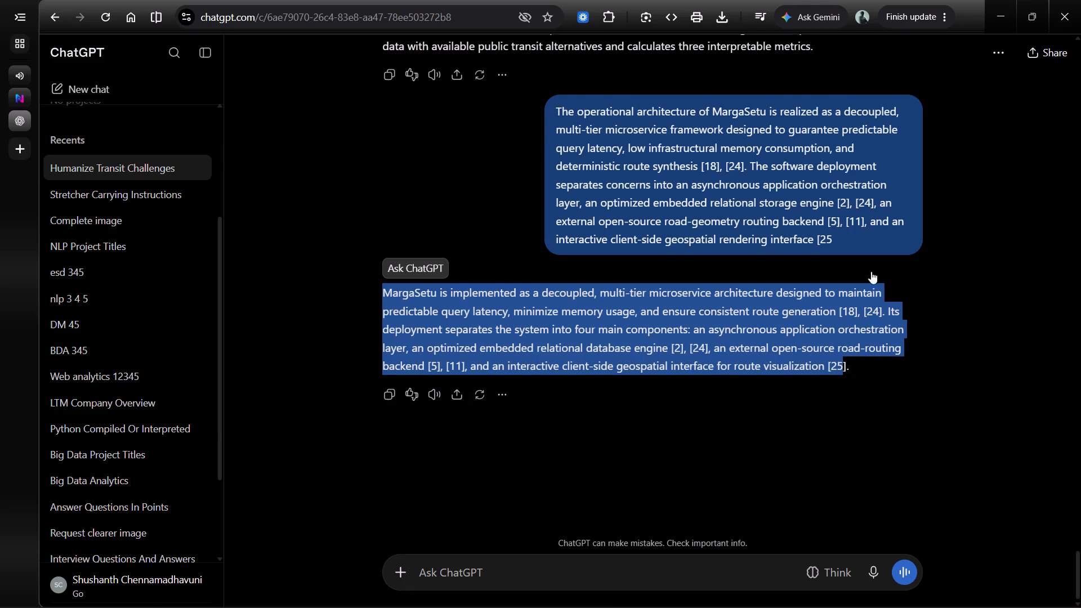
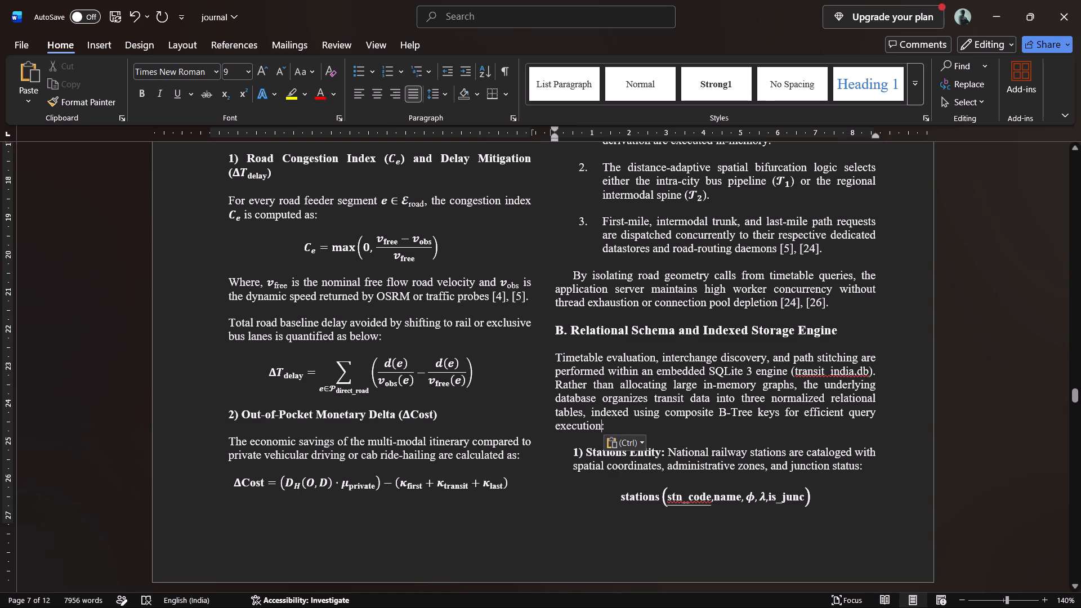
Remove the commas after "interchange discovery" and "normalized relational tables" in the opening paragraph of the Relational Schema section.
click(770, 350)
key(BackSpace)
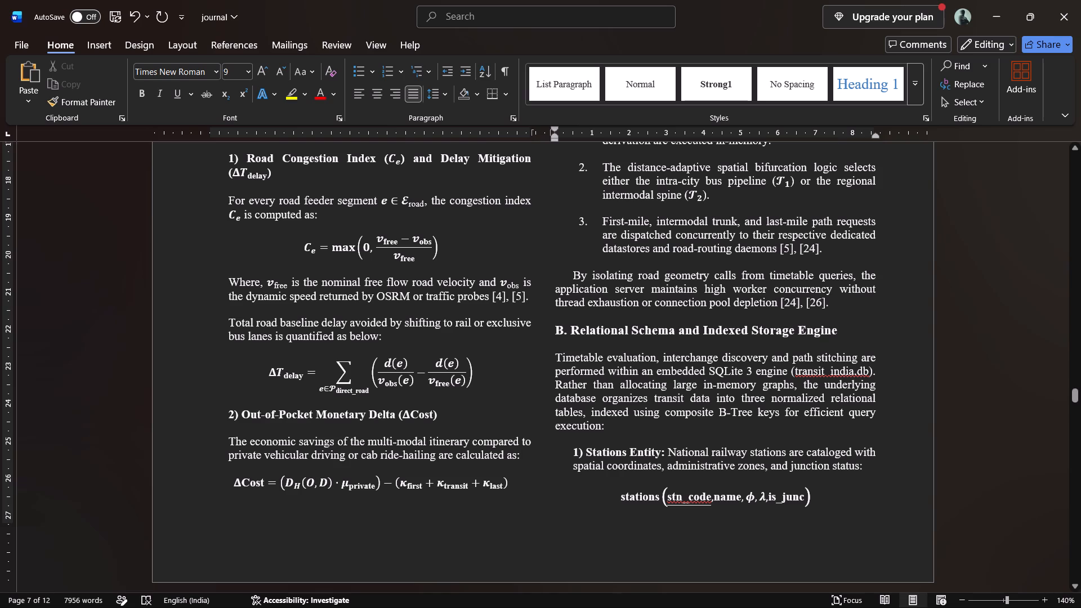
click(721, 392)
click(593, 415)
key(BackSpace)
key(BackSpace)
key(BackSpace)
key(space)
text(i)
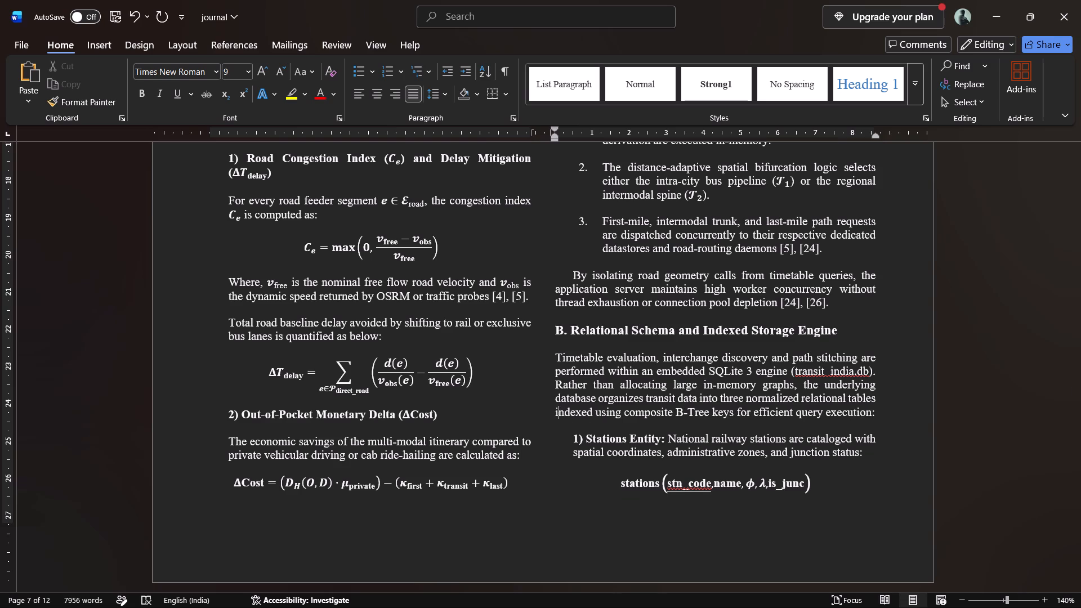
Save the journal document.
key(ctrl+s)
Switch to the ChatGPT conversation in the browser.
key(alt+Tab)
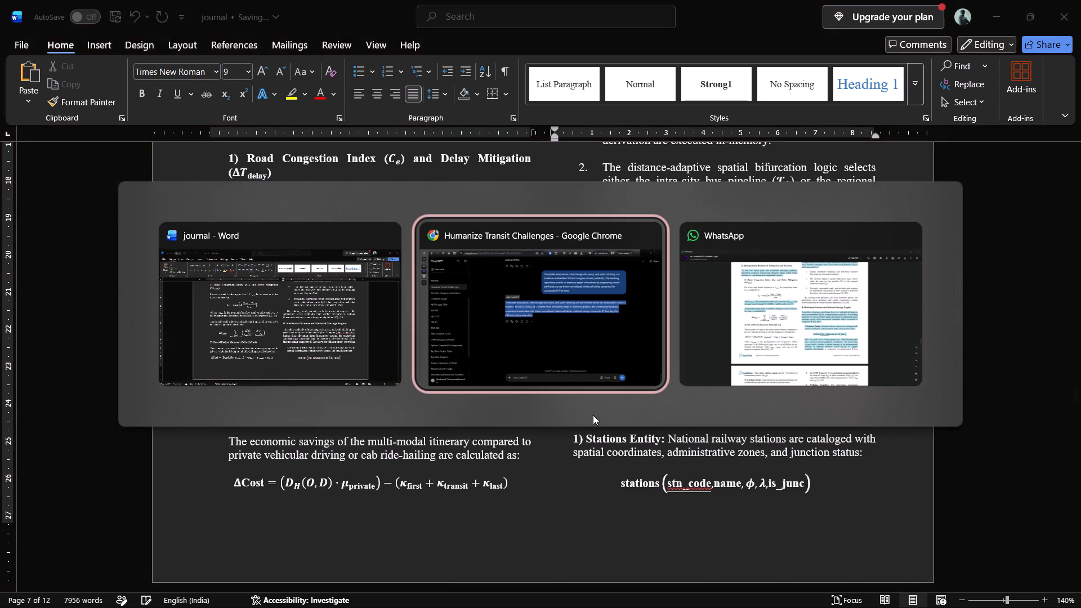
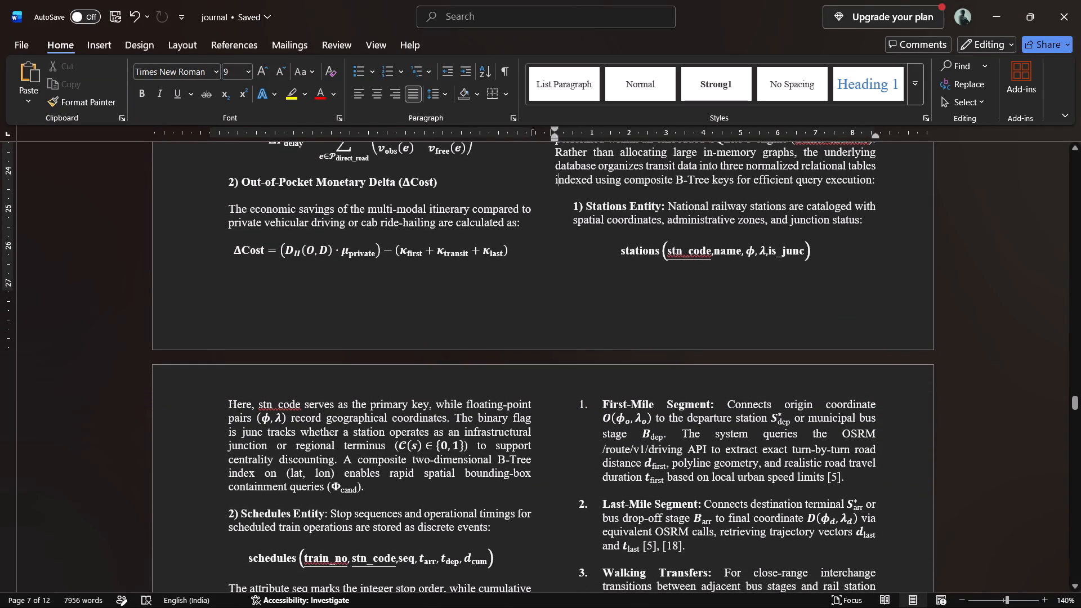
Change the opening word "Here" to "Where" in the paragraph following the stations schema formula.
click(233, 401)
key(Right)
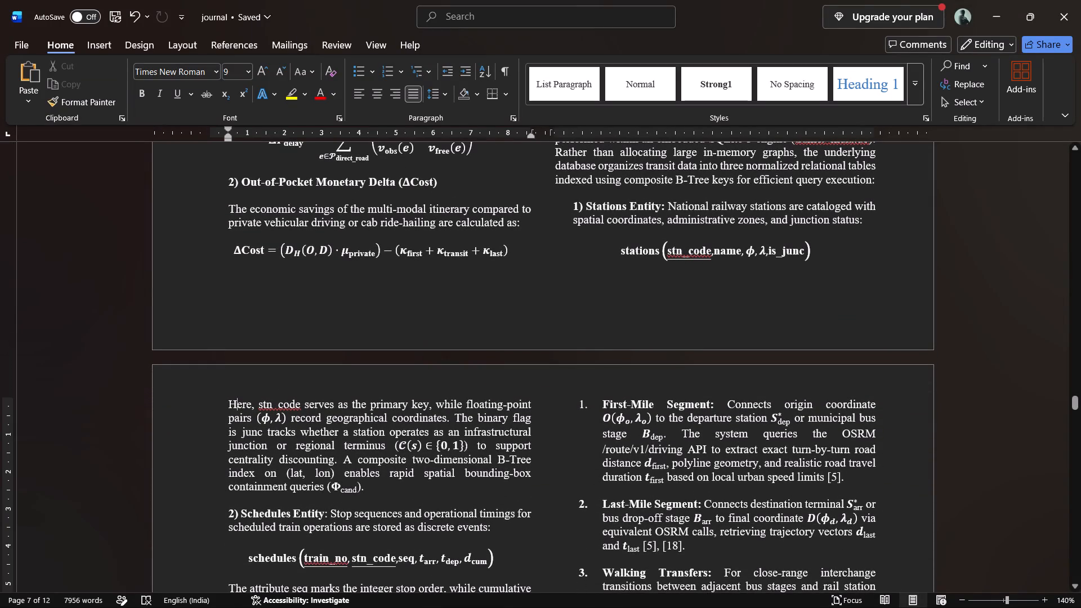
key(BackSpace)
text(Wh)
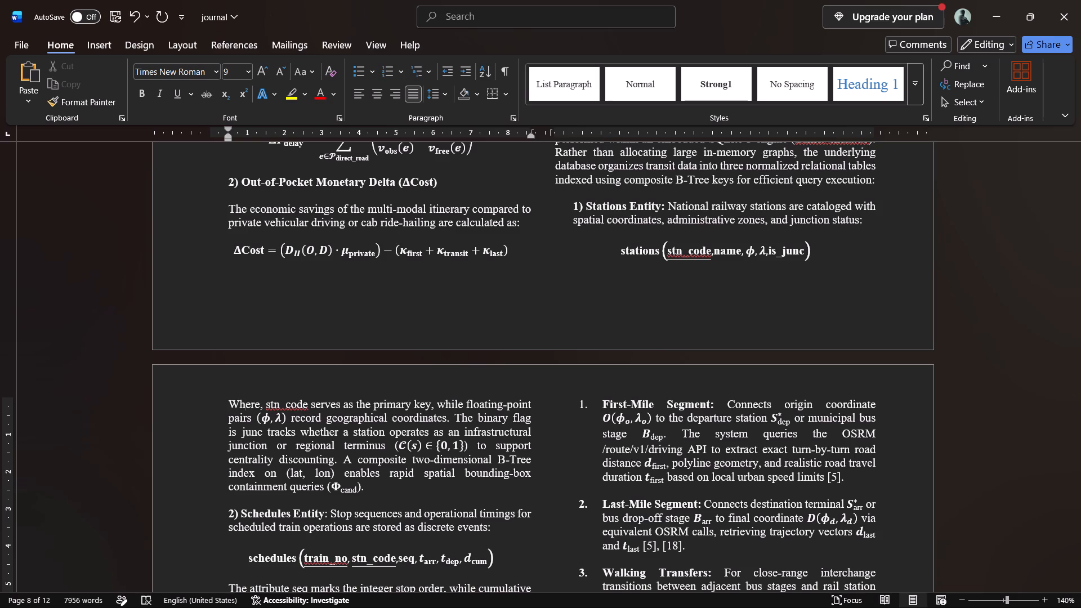
Replace "serves as" with "is" after stn_code, so the clause reads "stn_code is the primary key".
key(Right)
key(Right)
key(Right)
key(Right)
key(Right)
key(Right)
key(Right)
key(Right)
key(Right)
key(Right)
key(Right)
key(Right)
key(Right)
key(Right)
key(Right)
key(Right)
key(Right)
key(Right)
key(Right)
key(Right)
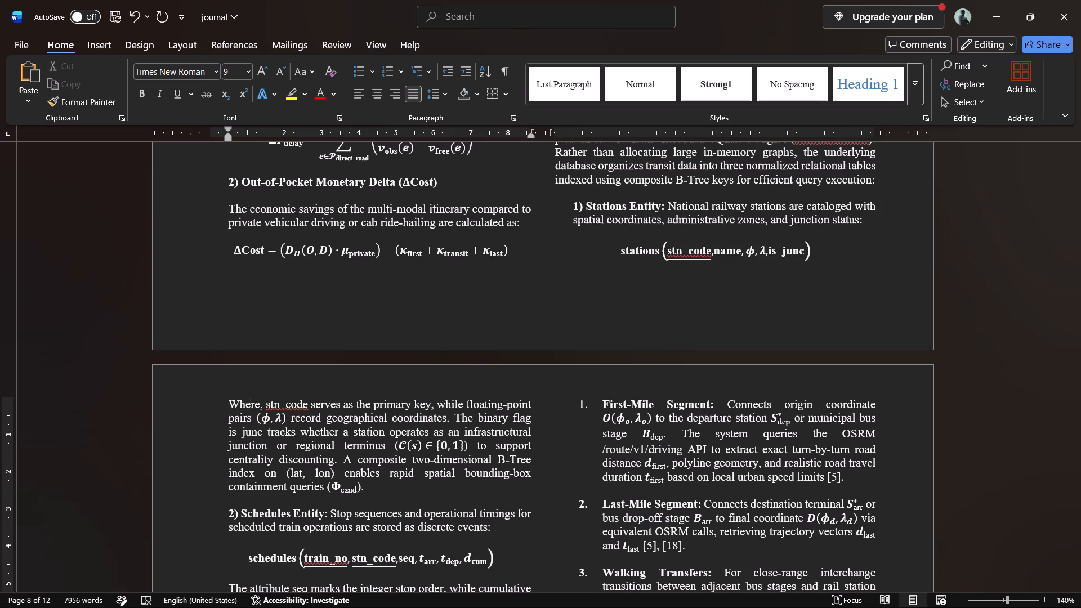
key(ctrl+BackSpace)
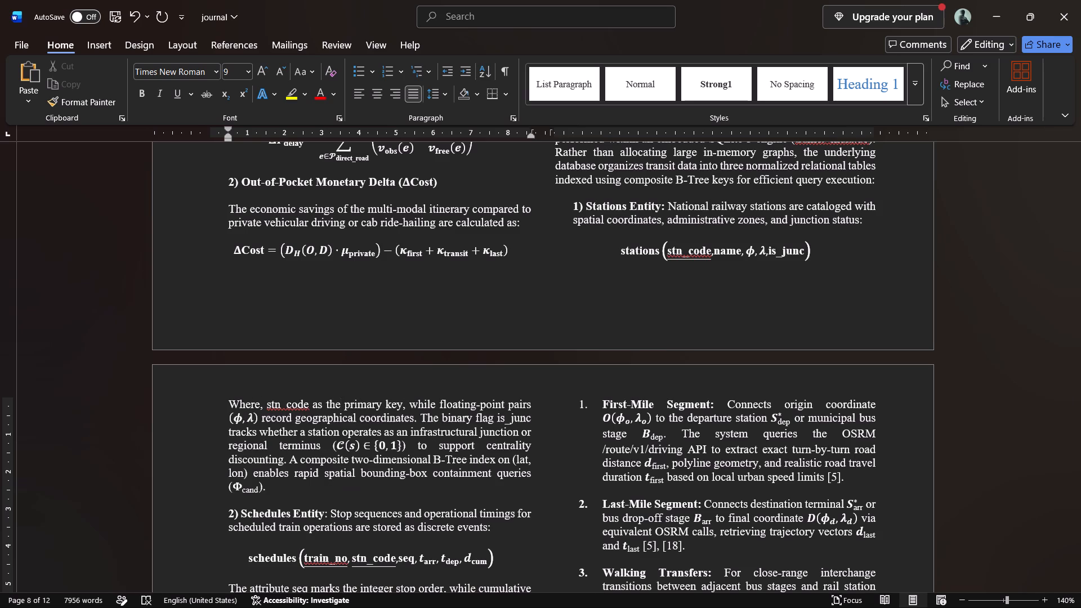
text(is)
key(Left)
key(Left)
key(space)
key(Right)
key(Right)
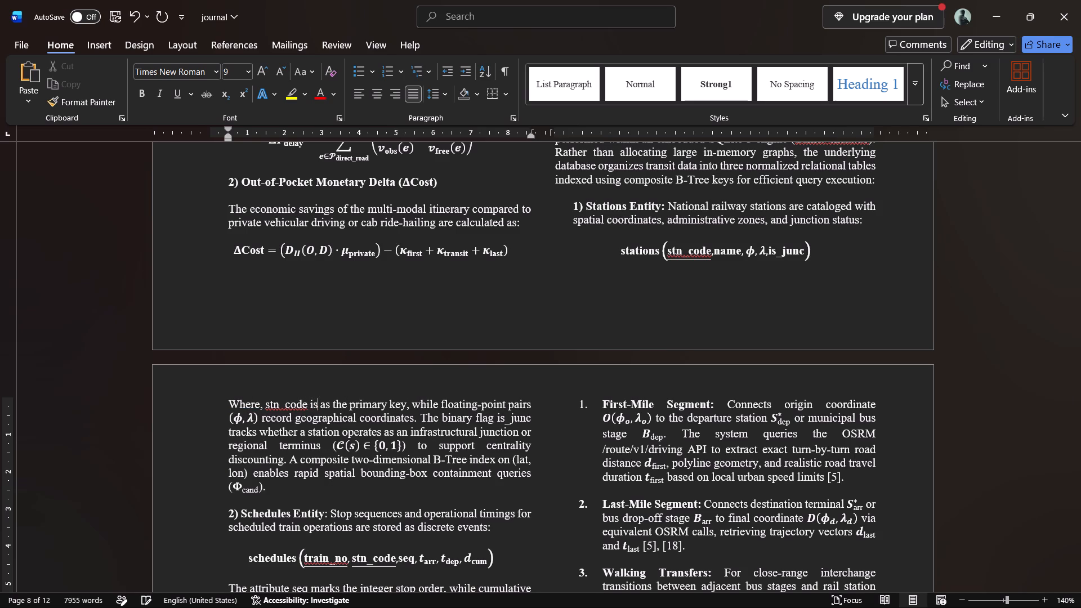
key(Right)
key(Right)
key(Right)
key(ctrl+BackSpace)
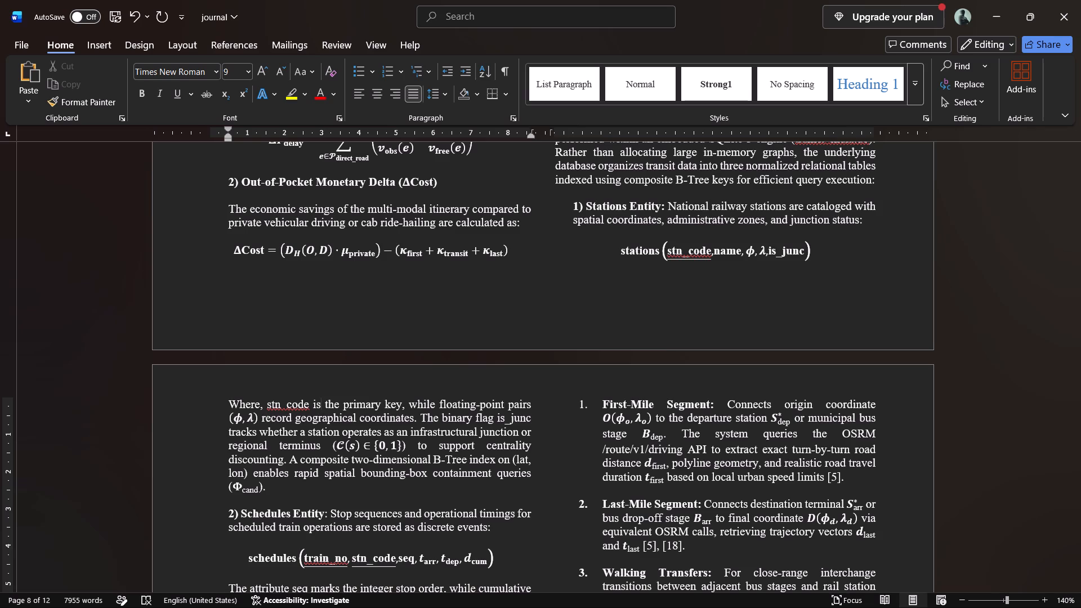
Replace the hyphen in "floating-point" with a space in the paragraph explaining the stations table's primary key.
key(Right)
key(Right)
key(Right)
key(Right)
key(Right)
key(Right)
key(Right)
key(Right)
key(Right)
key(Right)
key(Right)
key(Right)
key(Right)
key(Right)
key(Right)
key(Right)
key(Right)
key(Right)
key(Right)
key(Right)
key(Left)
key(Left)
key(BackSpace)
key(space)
Replace the hyphen in "two-dimensional" with a space in the sentence about the composite B-Tree index.
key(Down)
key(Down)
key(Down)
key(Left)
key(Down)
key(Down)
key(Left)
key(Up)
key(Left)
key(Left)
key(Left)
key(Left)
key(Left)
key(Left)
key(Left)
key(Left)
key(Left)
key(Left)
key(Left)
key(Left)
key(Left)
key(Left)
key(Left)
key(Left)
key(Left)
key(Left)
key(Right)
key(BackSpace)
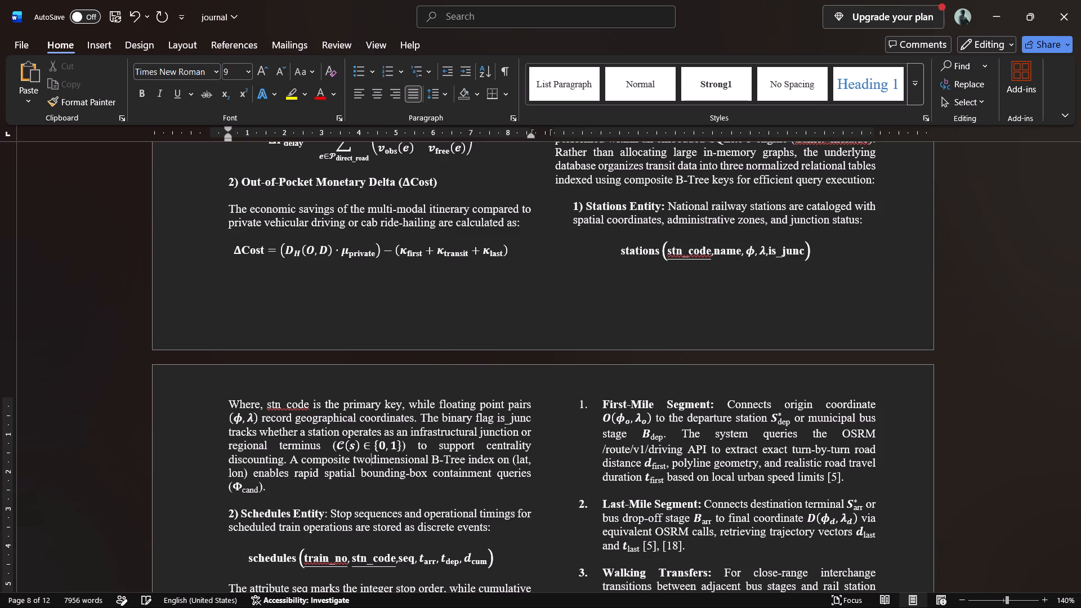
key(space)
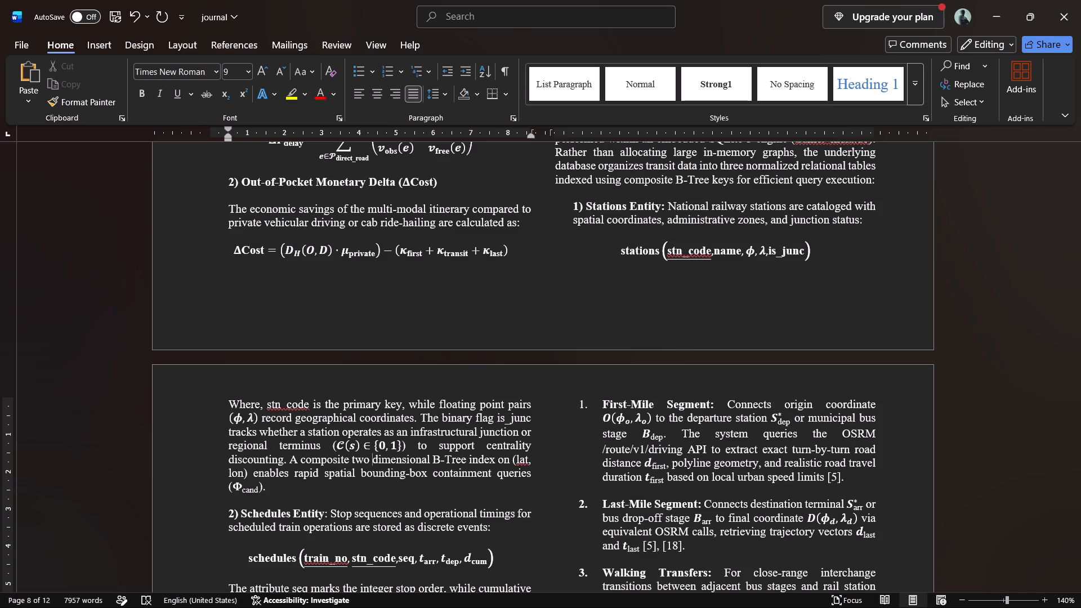
Replace the hyphen in "bounding-box" with a space in the same B-Tree index sentence and save the document.
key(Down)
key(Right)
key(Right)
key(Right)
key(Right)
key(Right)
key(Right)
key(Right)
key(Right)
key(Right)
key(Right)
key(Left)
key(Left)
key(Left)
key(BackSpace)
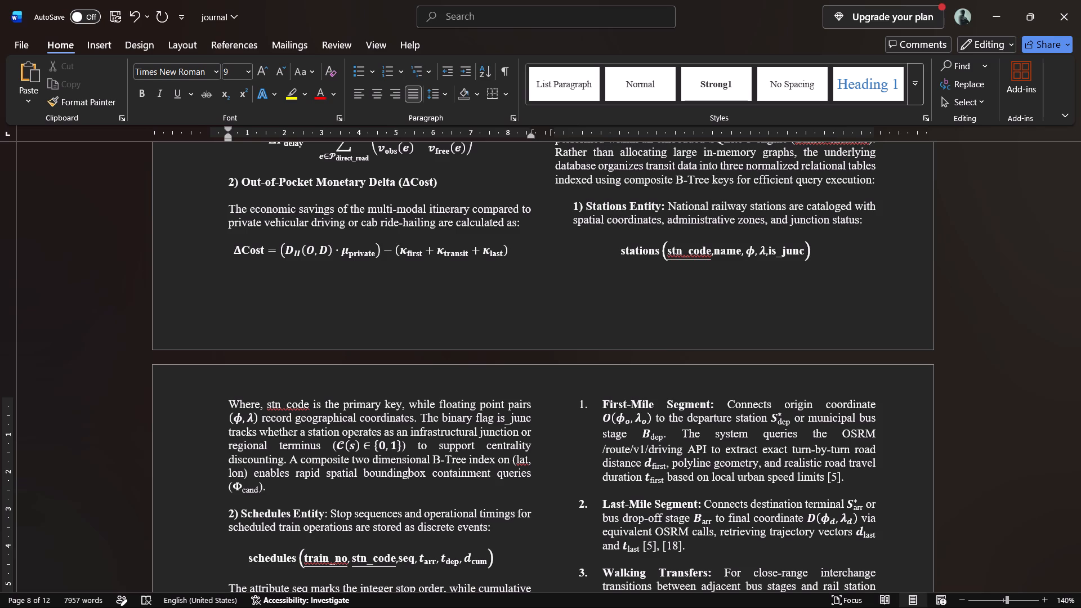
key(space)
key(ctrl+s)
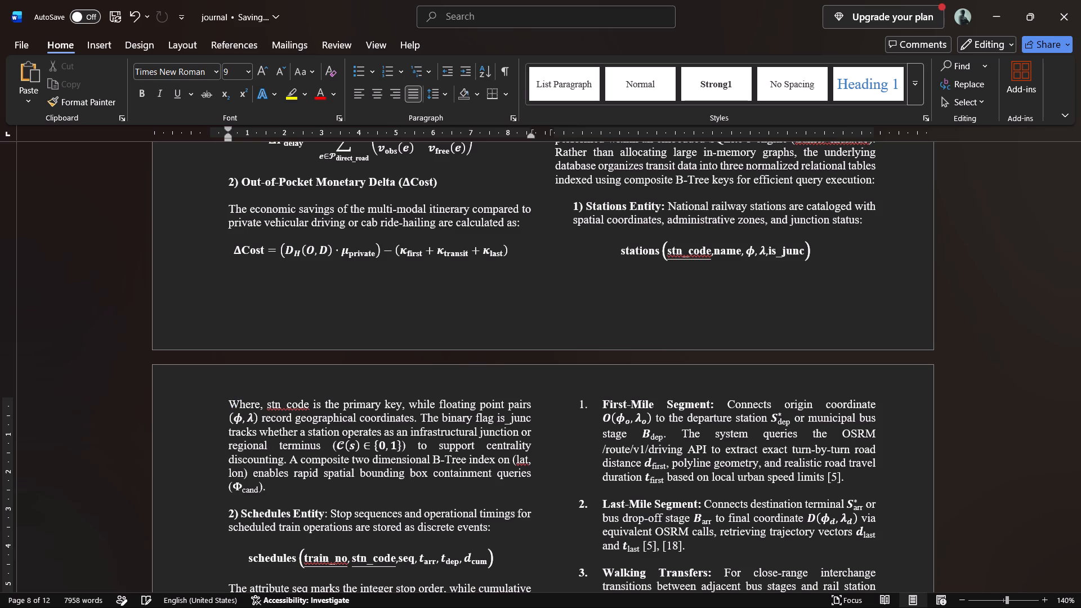
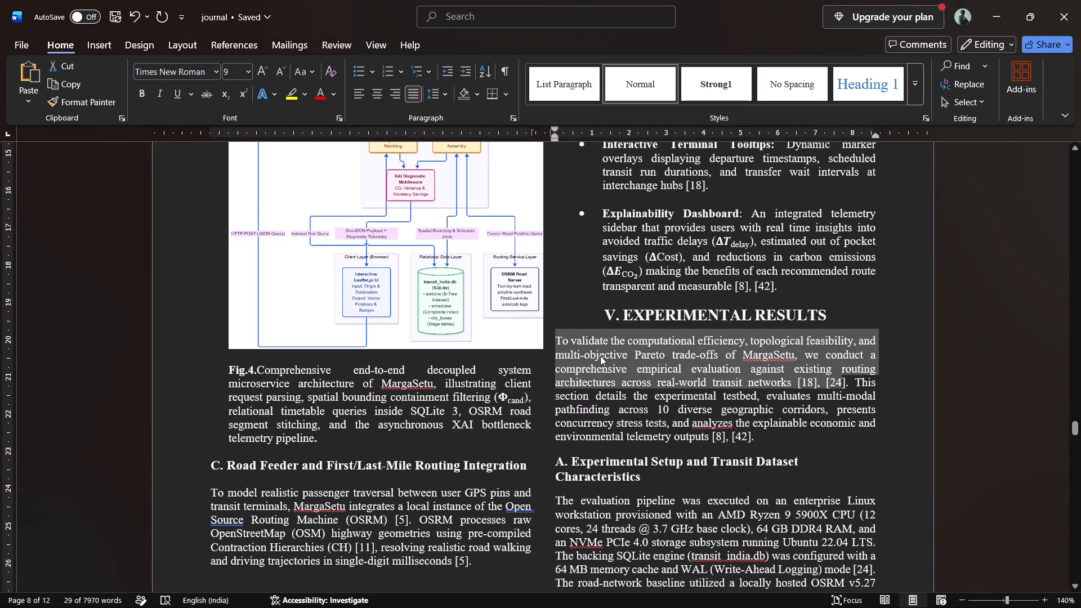
key(ctrl+v)
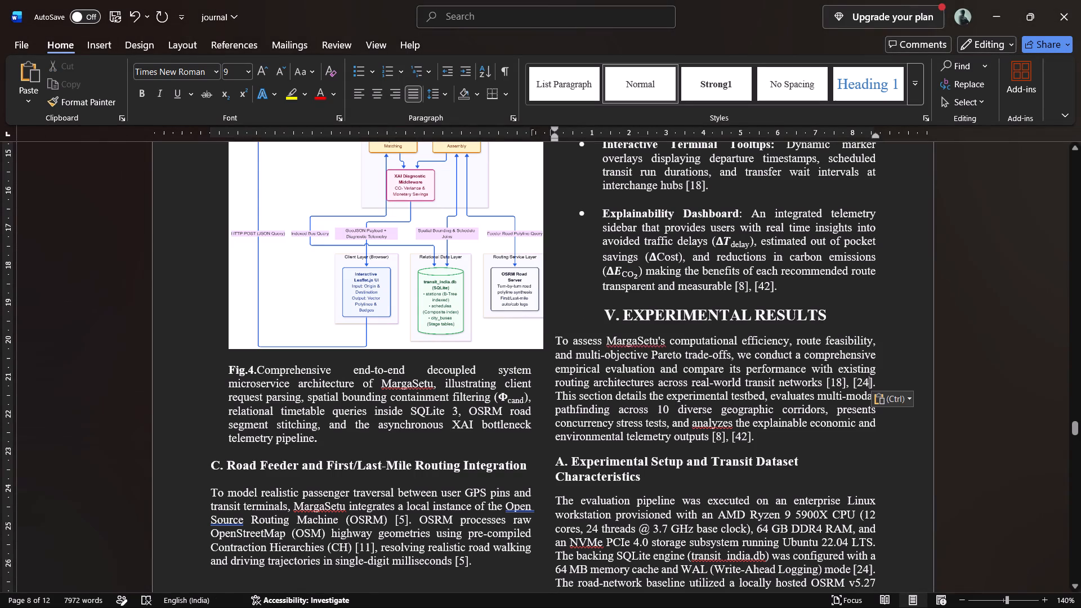
Remove the comma after "route feasibility" and replace the hyphen in "multi-objective" with a space in the reworded sentence.
click(881, 338)
key(Left)
key(BackSpace)
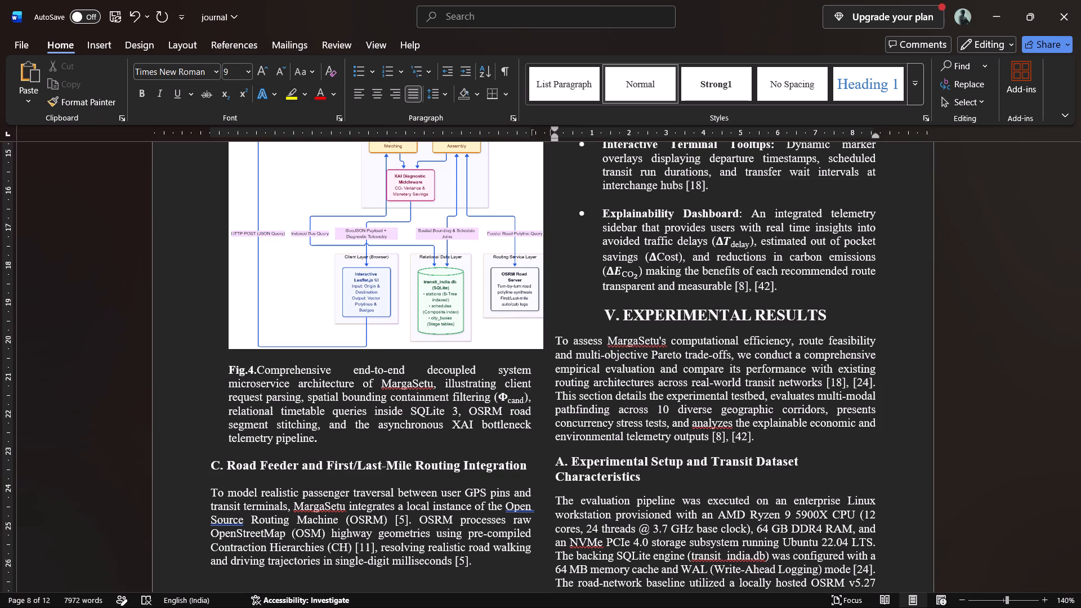
click(602, 354)
key(Right)
key(BackSpace)
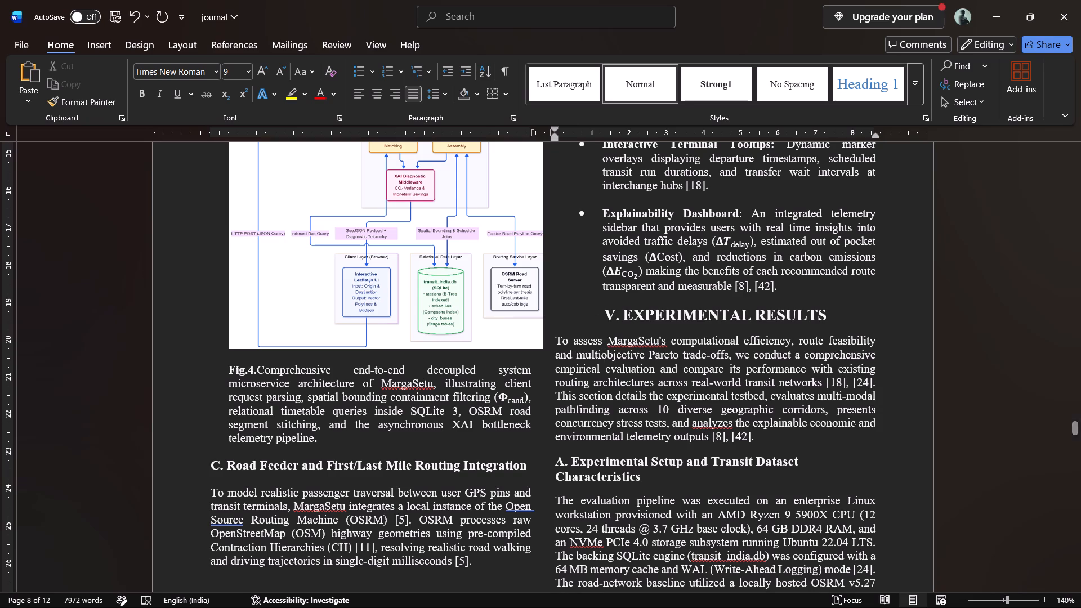
key(space)
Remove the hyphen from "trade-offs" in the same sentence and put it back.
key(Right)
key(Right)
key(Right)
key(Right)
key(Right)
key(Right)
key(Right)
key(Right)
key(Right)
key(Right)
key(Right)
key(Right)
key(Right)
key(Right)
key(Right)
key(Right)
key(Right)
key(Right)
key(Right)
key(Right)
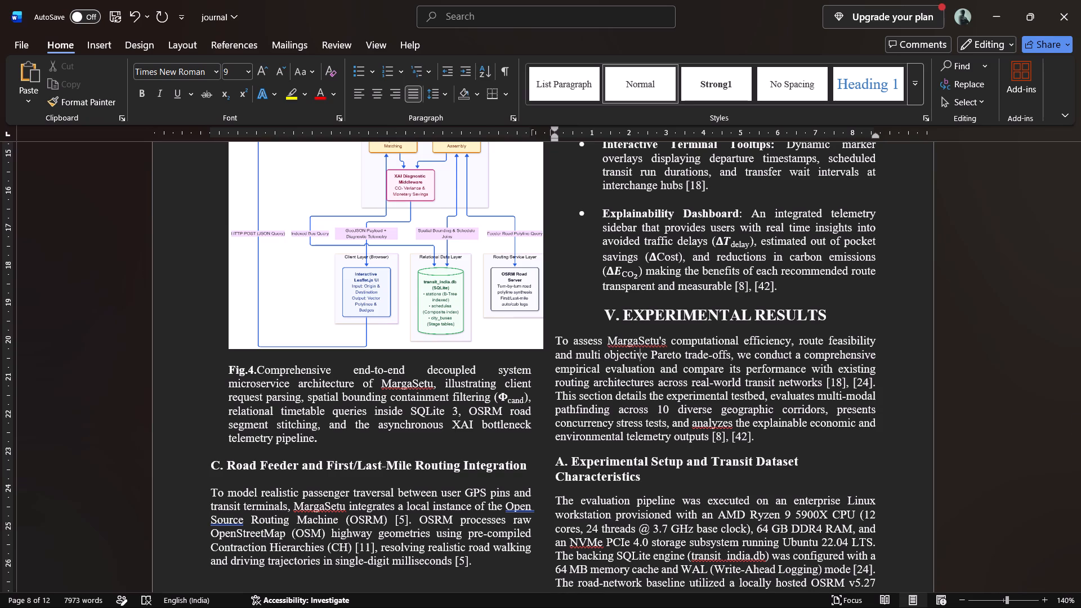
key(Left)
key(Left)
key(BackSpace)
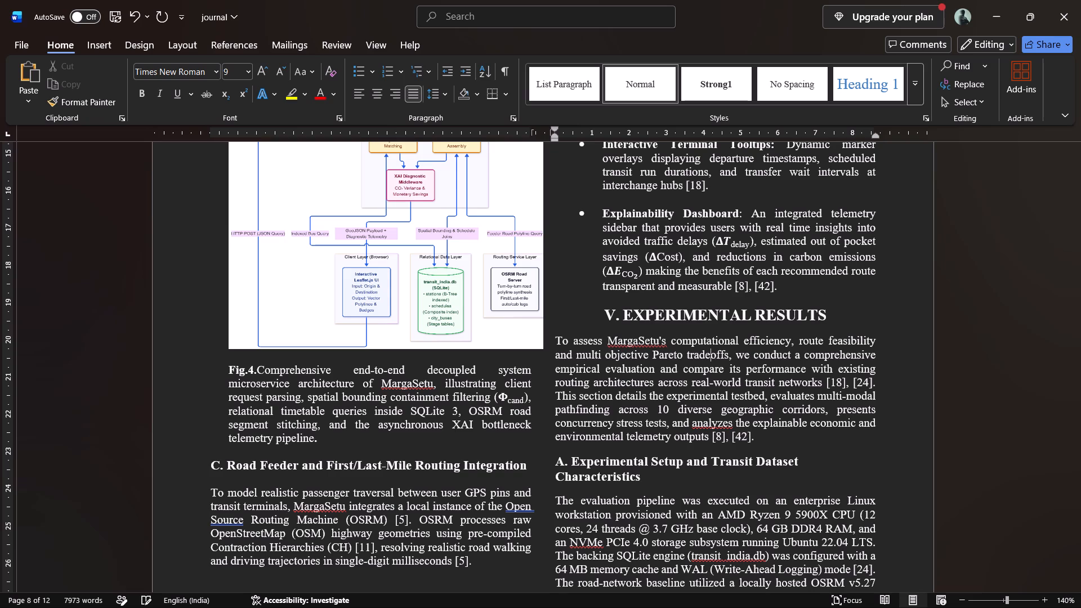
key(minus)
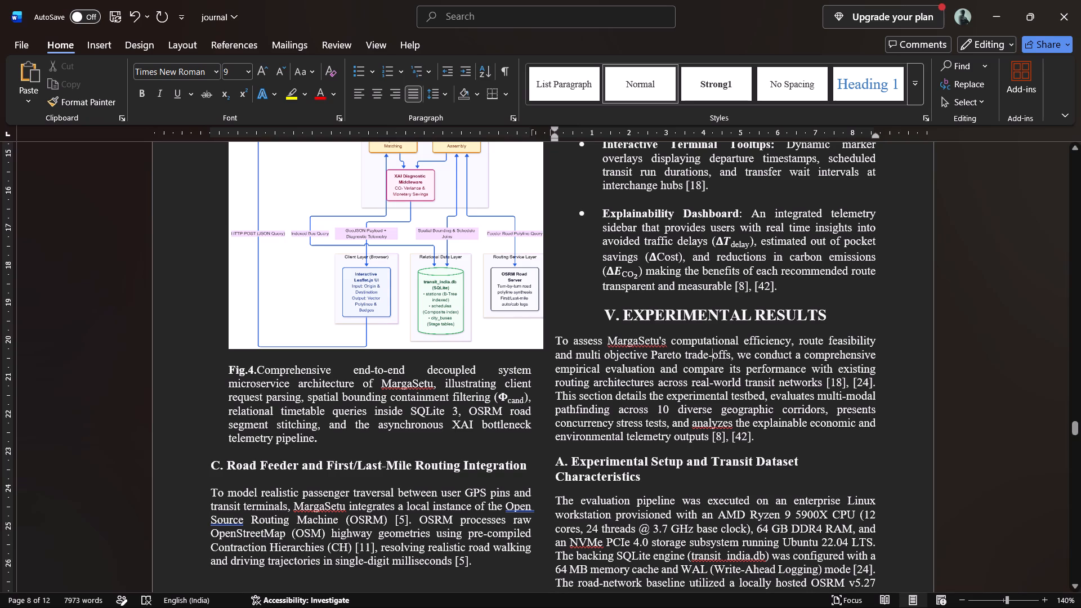
Reword "we conduct a comprehensive empirical evaluation" as "a comprehensive empirical evaluation is conducted", keeping the comma after "trade-offs".
drag(735, 357, 790, 351)
key(BackSpace)
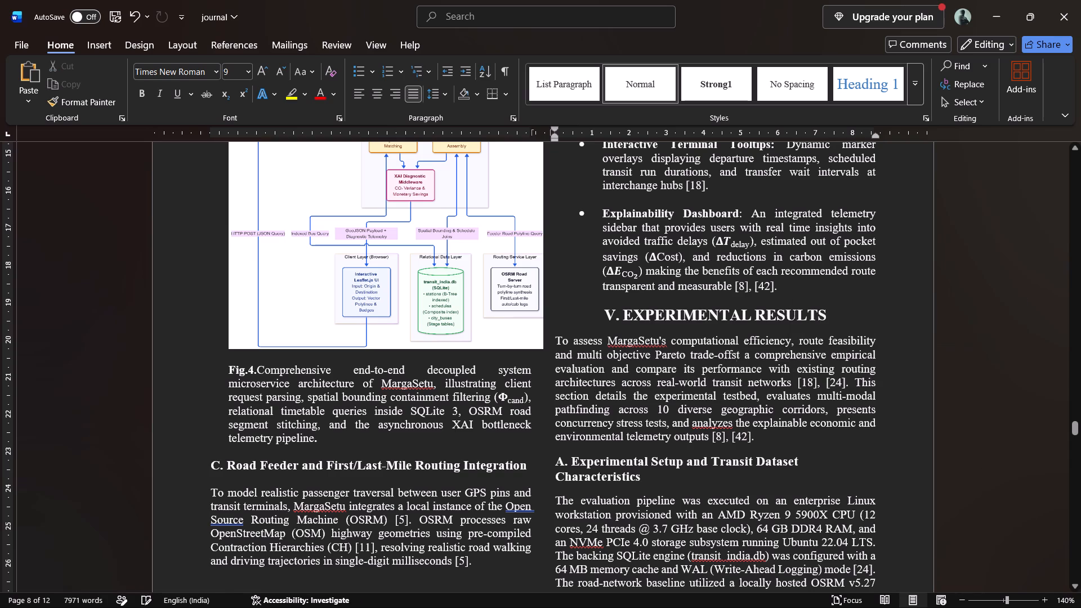
key(comma)
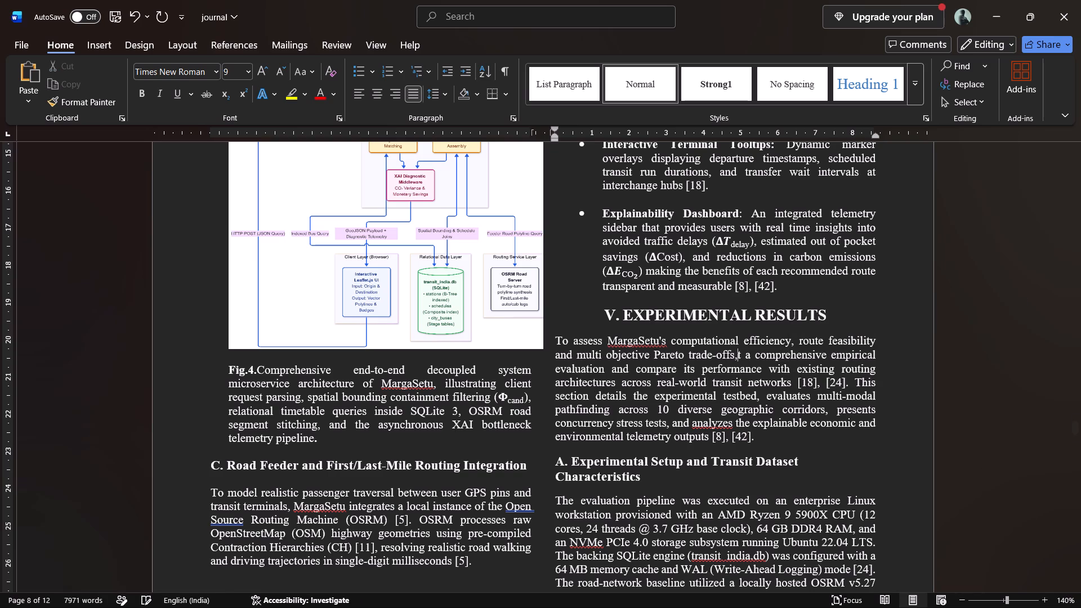
key(Delete)
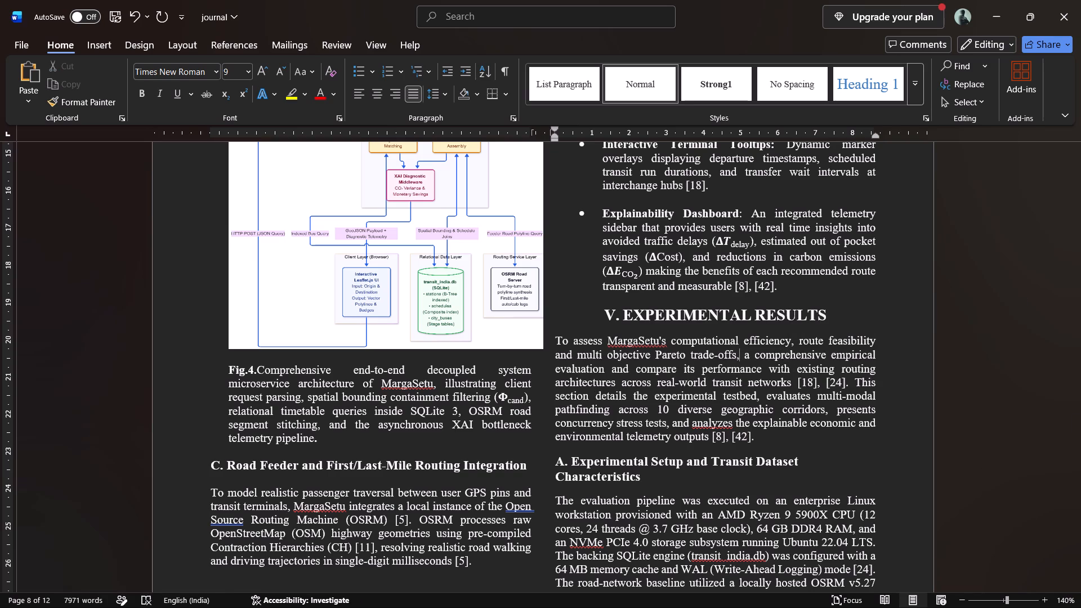
click(607, 368)
key(space)
text(is conducted)
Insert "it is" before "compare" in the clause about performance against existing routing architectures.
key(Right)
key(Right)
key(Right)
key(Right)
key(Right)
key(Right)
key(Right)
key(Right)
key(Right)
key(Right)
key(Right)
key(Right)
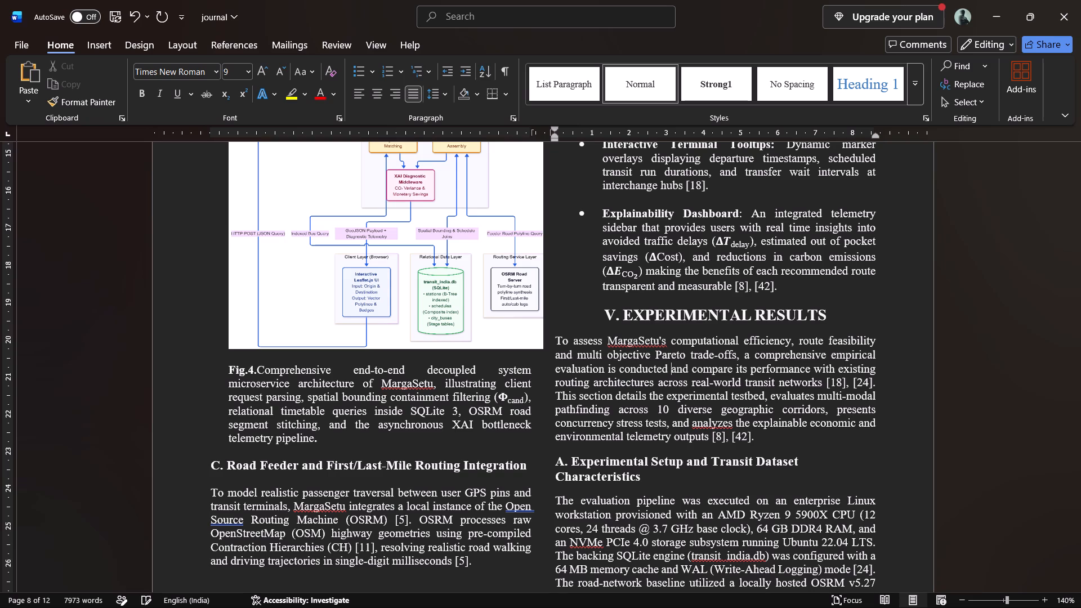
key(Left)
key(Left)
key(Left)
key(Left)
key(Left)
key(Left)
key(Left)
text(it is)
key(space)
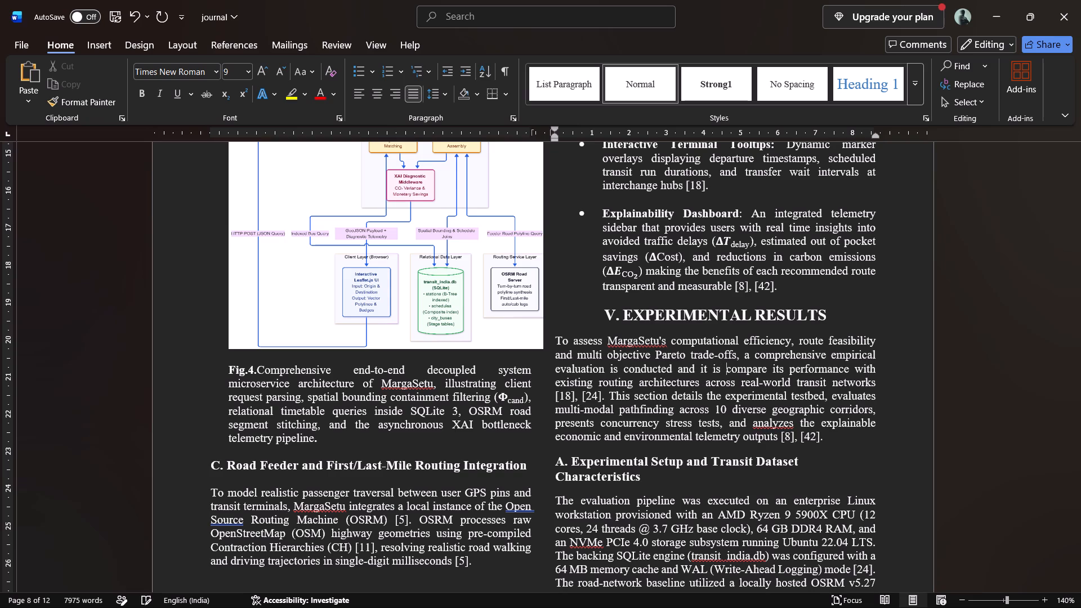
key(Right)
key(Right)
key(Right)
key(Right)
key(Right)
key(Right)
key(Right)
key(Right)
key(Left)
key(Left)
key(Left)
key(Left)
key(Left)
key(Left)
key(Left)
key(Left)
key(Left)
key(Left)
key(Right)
Reword the clause "it is compare its performance with" as "its performance is compared with" before "existing routing architectures".
drag(772, 369, 704, 372)
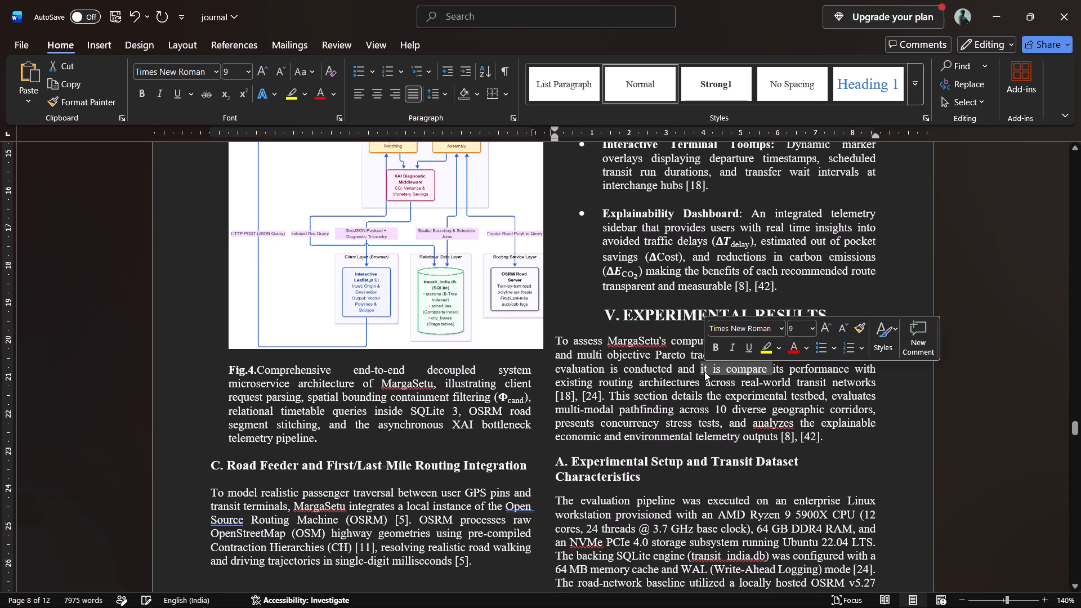
key(BackSpace)
key(Right)
key(Right)
key(Right)
key(Right)
key(Right)
key(Right)
key(Right)
key(Right)
key(Right)
key(Right)
key(Right)
key(Right)
key(Right)
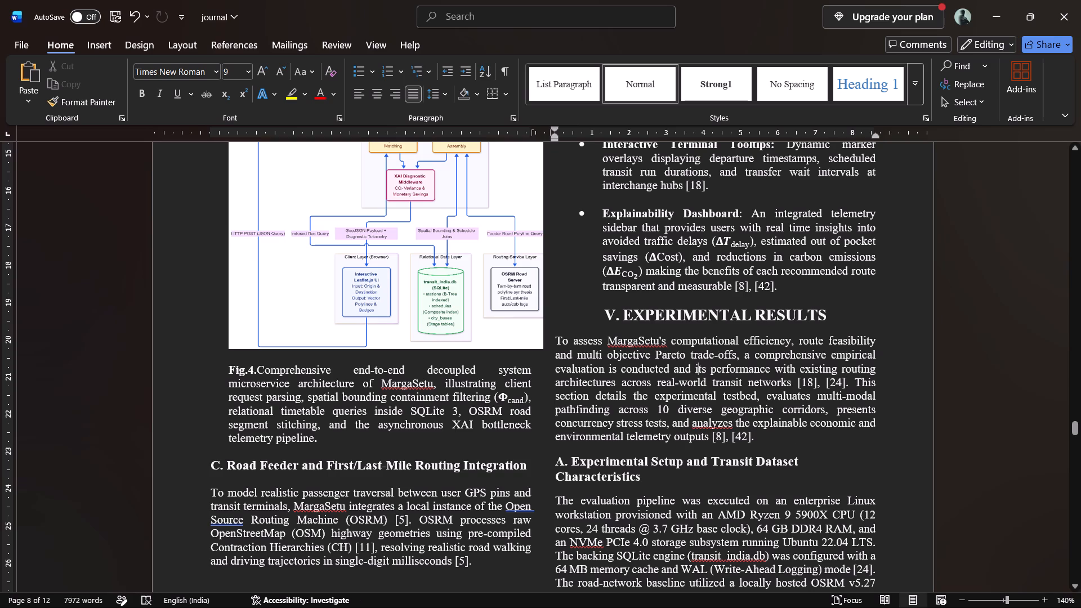
key(Right)
key(Right)
key(space)
text(is compared with)
key(BackSpace)
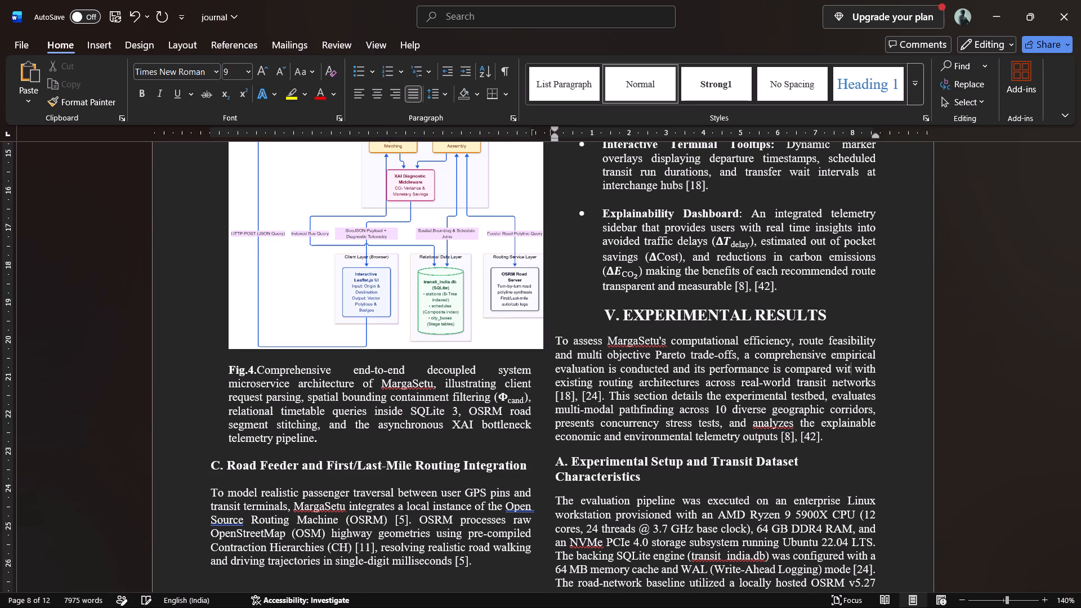
key(BackSpace)
key(BackSpace)
key(BackSpace)
key(BackSpace)
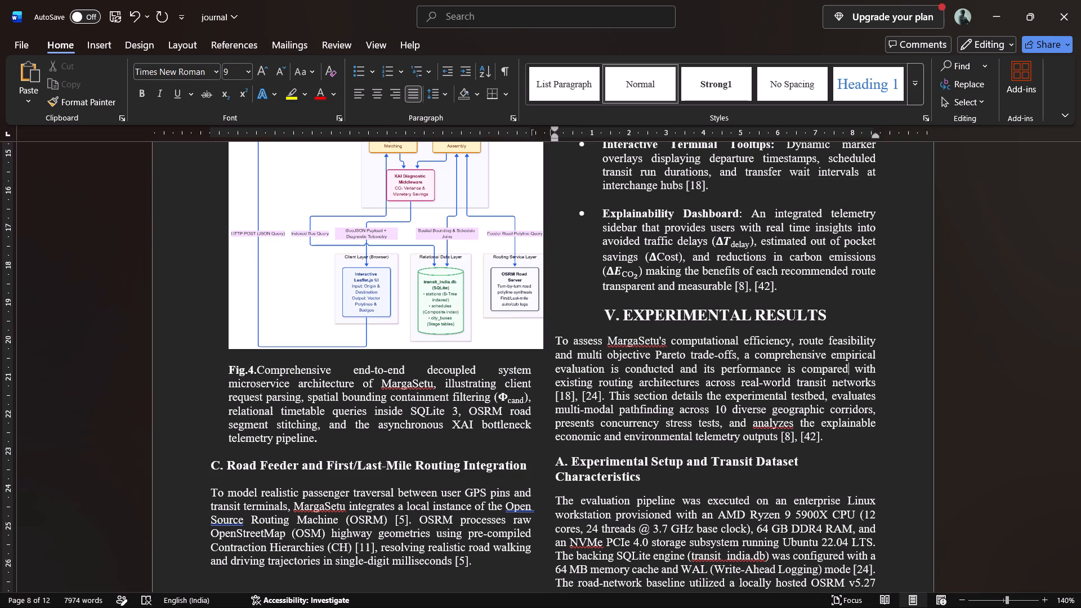
Replace the hyphen in "real-world transit networks" with a space in the opening Experimental Results sentence.
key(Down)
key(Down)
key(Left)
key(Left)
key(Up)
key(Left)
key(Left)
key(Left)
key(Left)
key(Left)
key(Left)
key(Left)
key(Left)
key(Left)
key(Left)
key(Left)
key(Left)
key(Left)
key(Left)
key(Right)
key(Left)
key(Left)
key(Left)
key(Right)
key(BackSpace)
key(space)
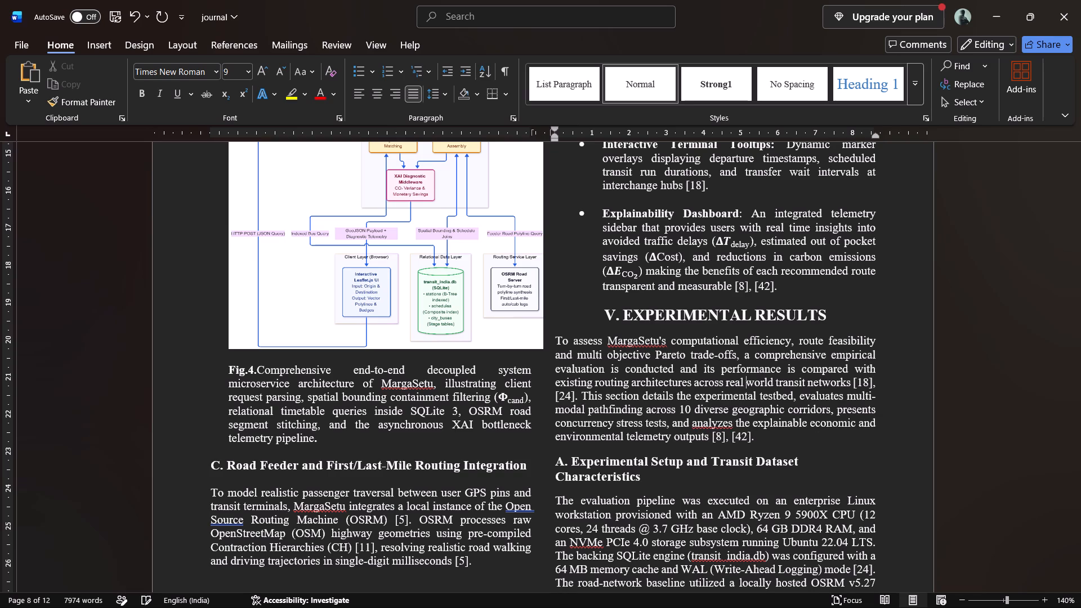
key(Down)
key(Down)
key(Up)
Replace the hyphen in "multi-modal pathfinding" with a space in the opening Experimental Results paragraph.
click(872, 393)
key(Delete)
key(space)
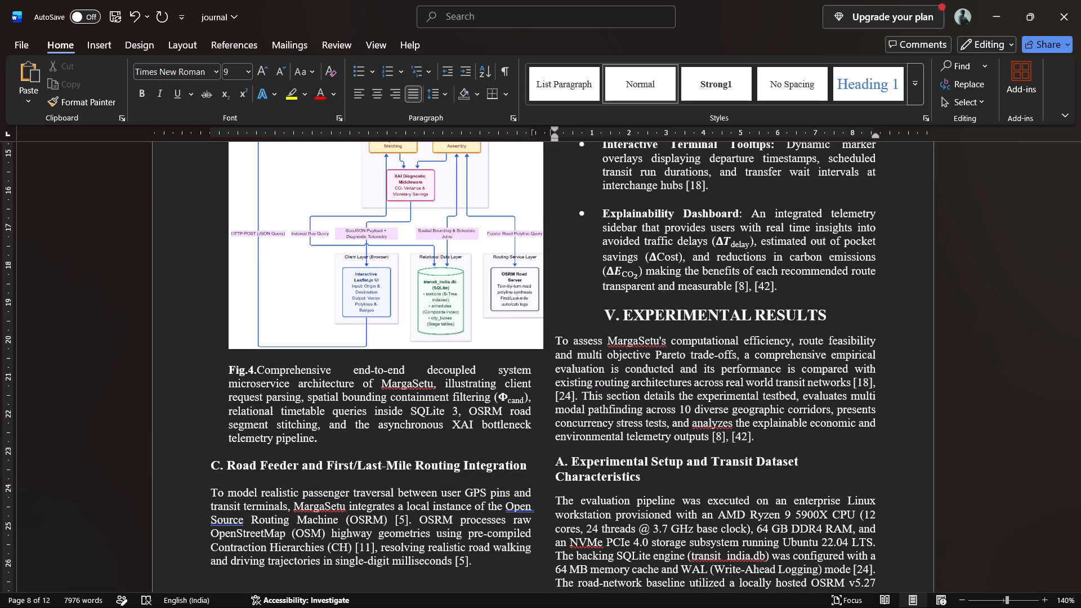
Remove the comma after "concurrency stress tests" in the opening Experimental Results paragraph and save the document.
key(Down)
key(Right)
key(Right)
key(Right)
key(Right)
key(Right)
key(Right)
key(Right)
key(Right)
key(Right)
key(Right)
key(Right)
key(Right)
key(Right)
key(Right)
key(Right)
key(Right)
key(Right)
key(Right)
key(Right)
key(Right)
key(Right)
key(Right)
key(Right)
key(Right)
key(BackSpace)
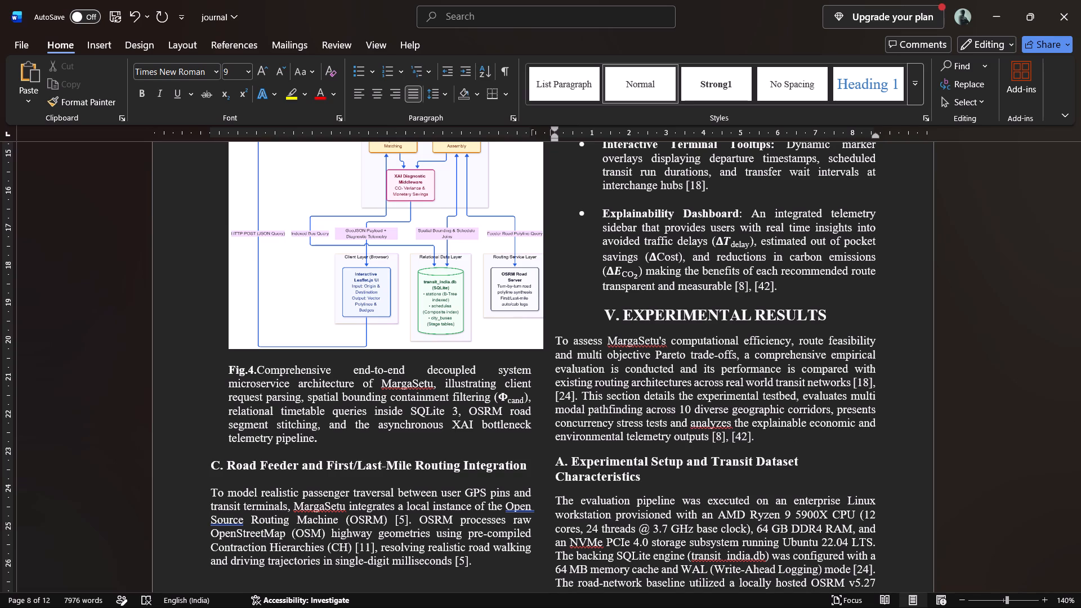
key(ctrl+s)
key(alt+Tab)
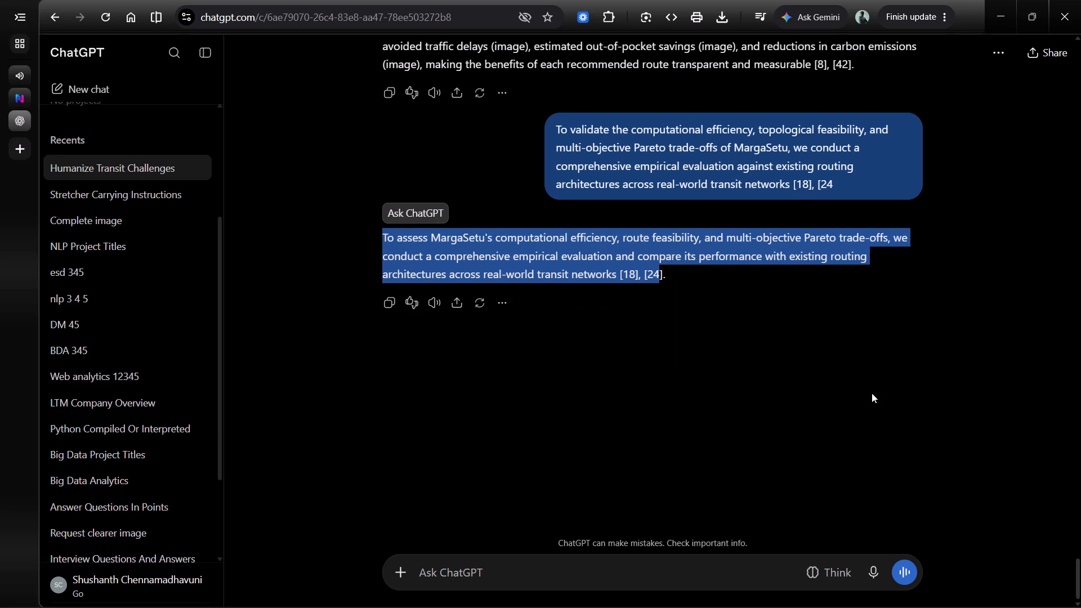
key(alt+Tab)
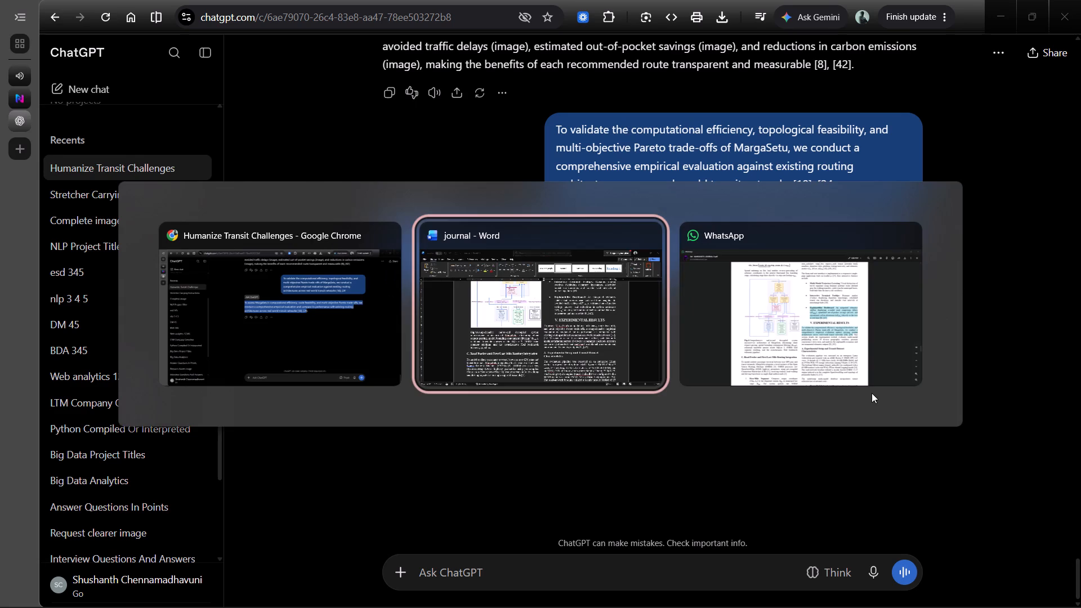
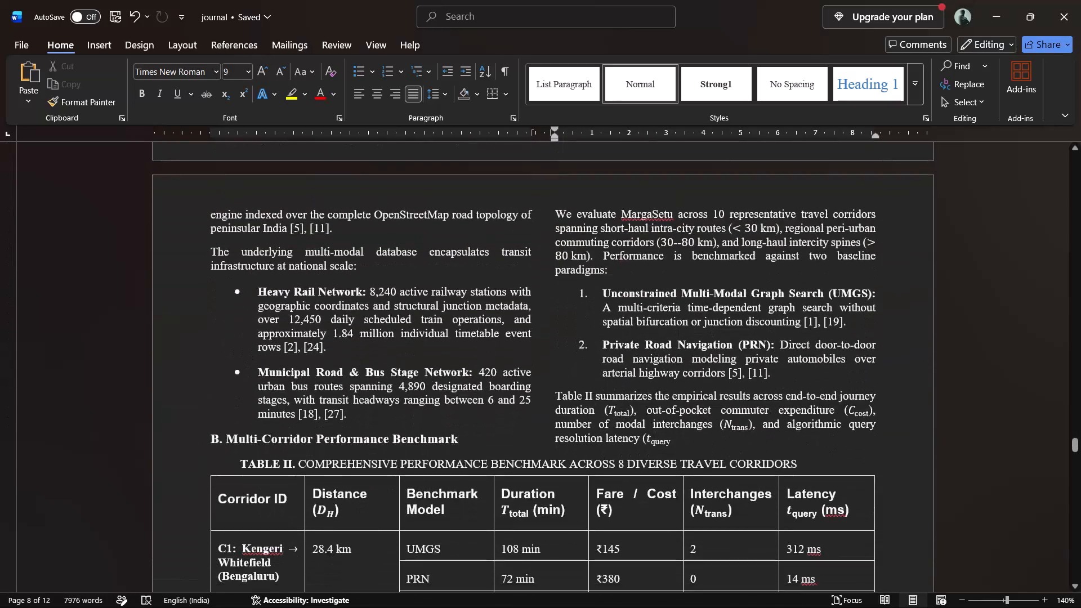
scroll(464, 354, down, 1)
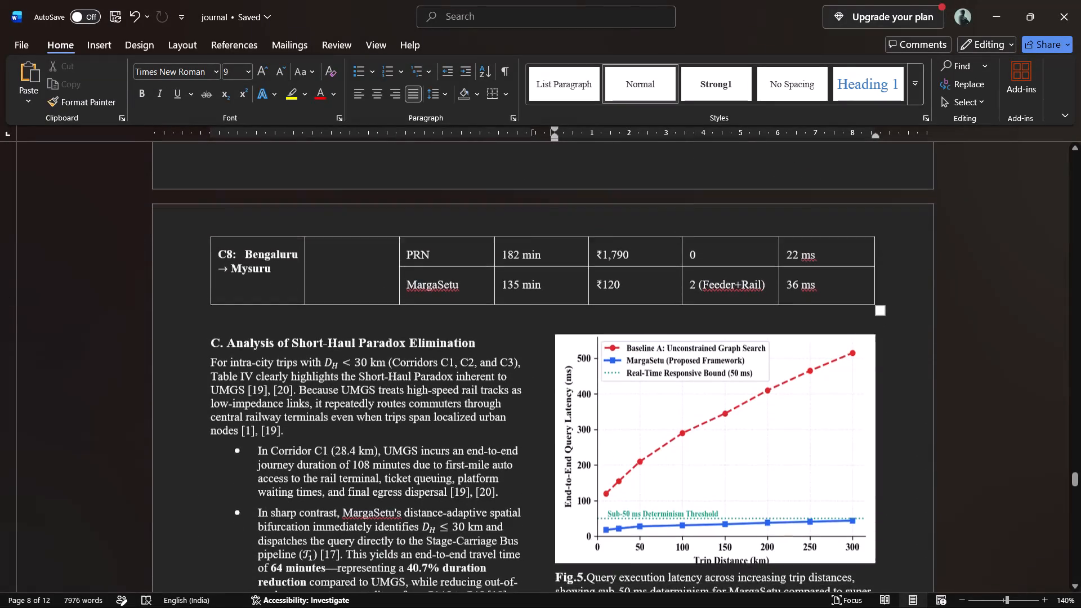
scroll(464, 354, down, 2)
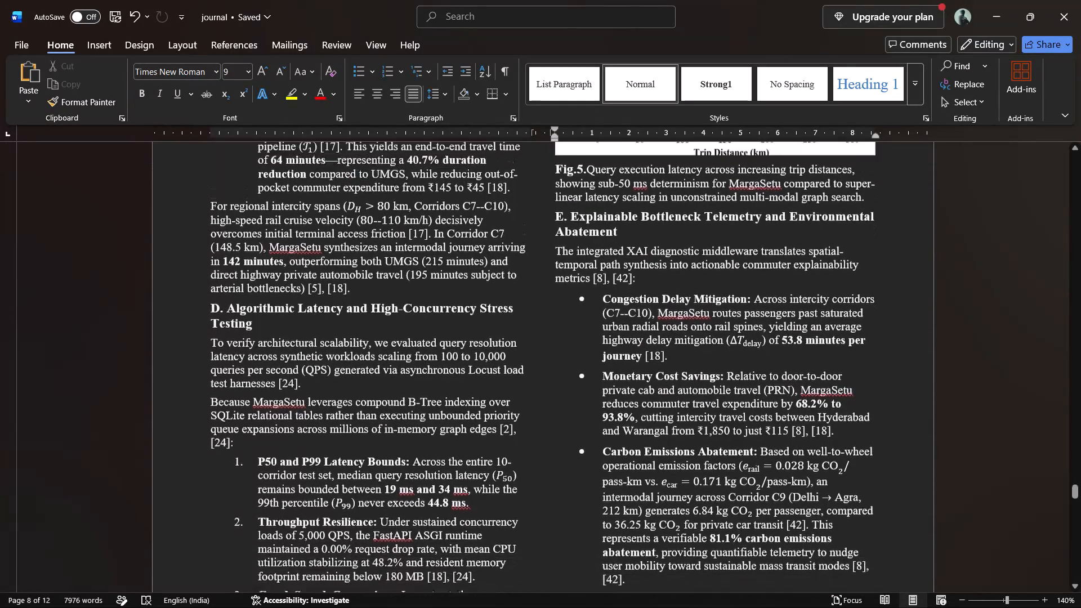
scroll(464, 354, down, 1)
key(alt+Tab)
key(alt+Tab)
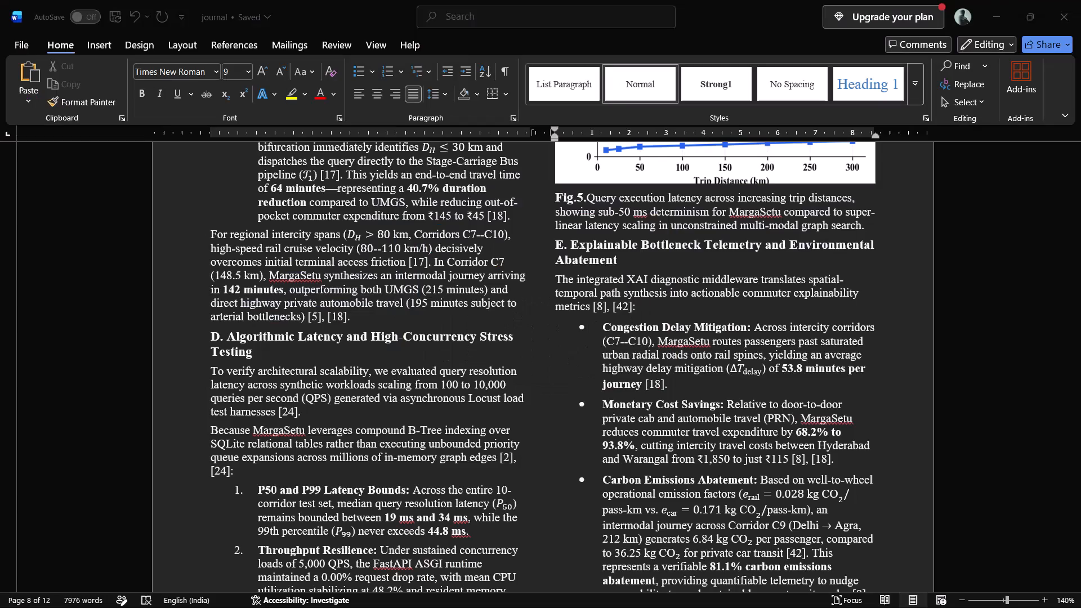
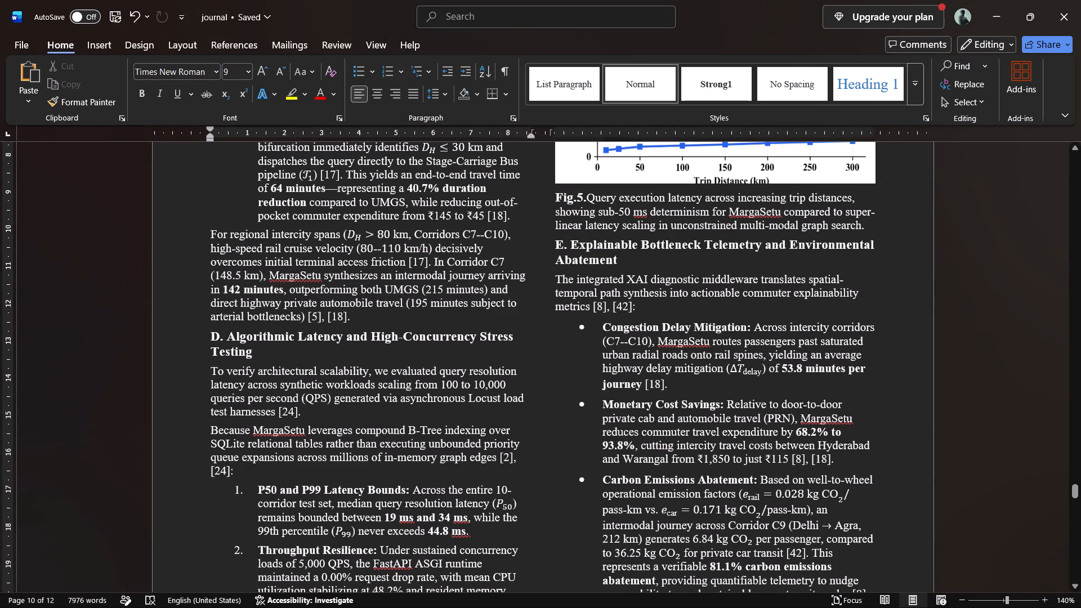
drag(340, 319, 334, 321)
drag(334, 321, 334, 314)
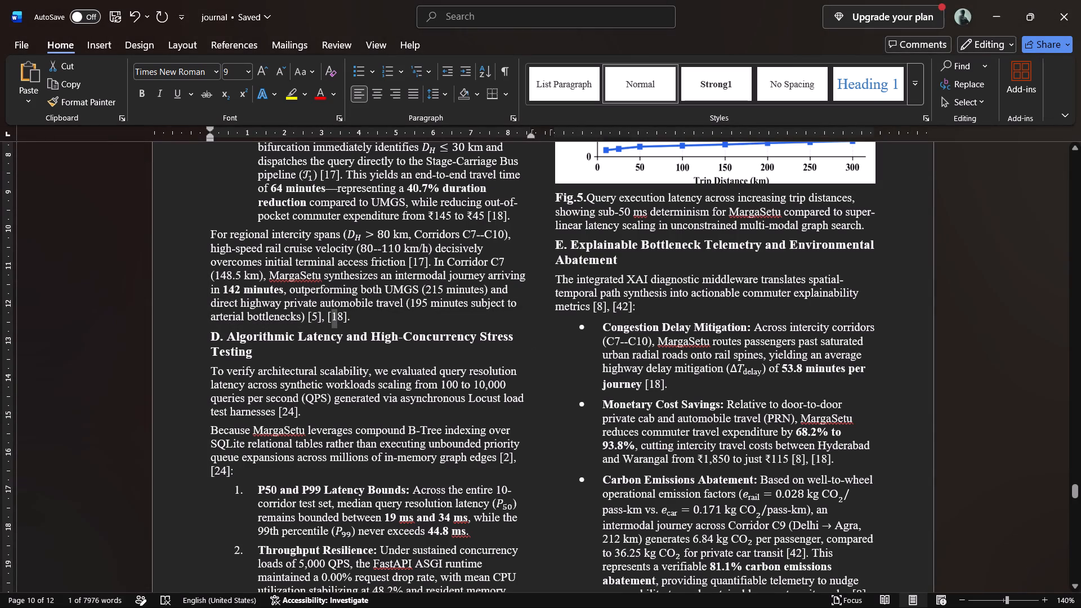
click(342, 314)
drag(342, 314, 432, 262)
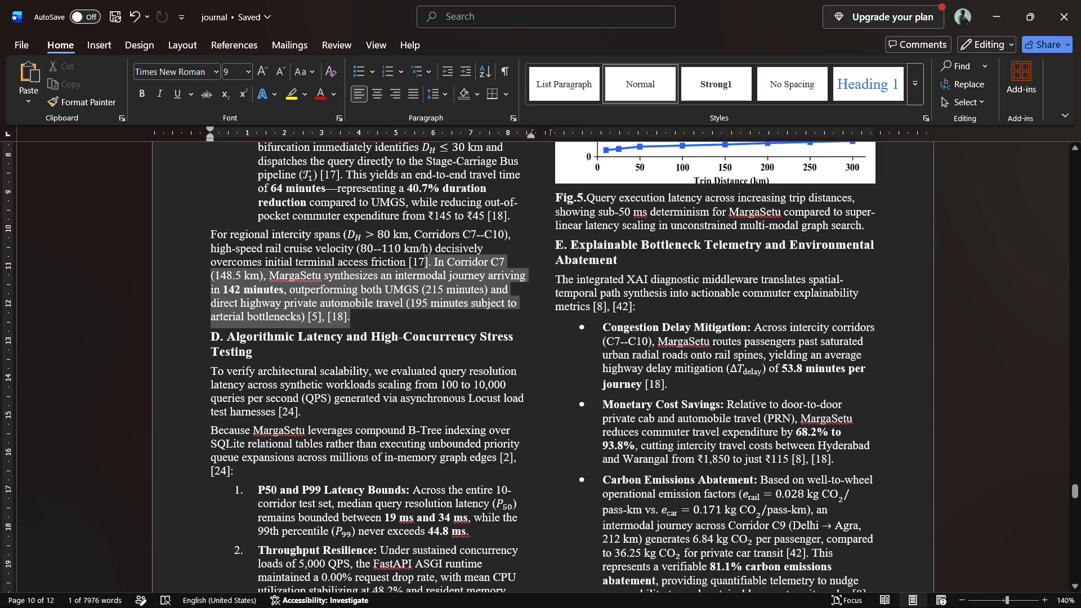
drag(432, 262, 435, 262)
key(ctrl+v)
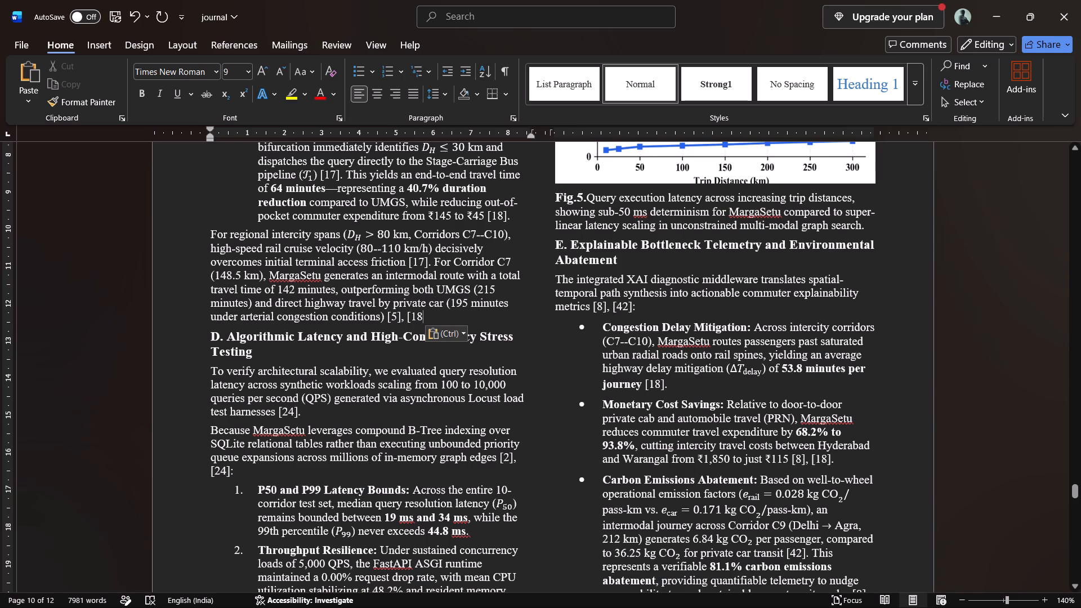
Finish the pasted Corridor C7 sentence with the closing bracket of citation [18] and a period, and save the document.
text(]')
key(BackSpace)
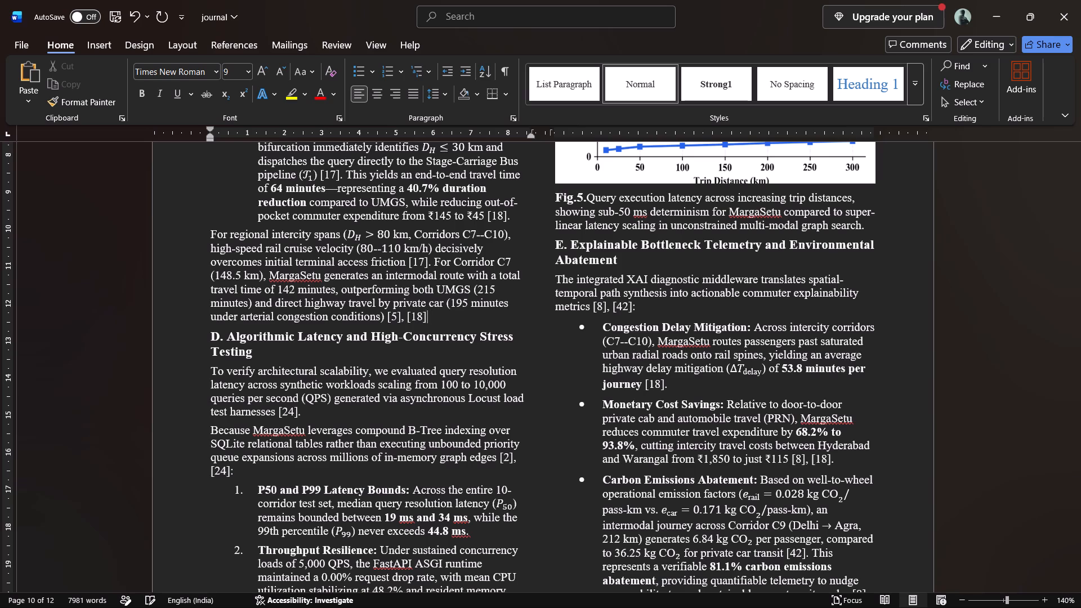
key(period)
key(ctrl+s)
Switch from Word to the Humanize Transit Challenges conversation in Chrome.
key(alt+Tab)
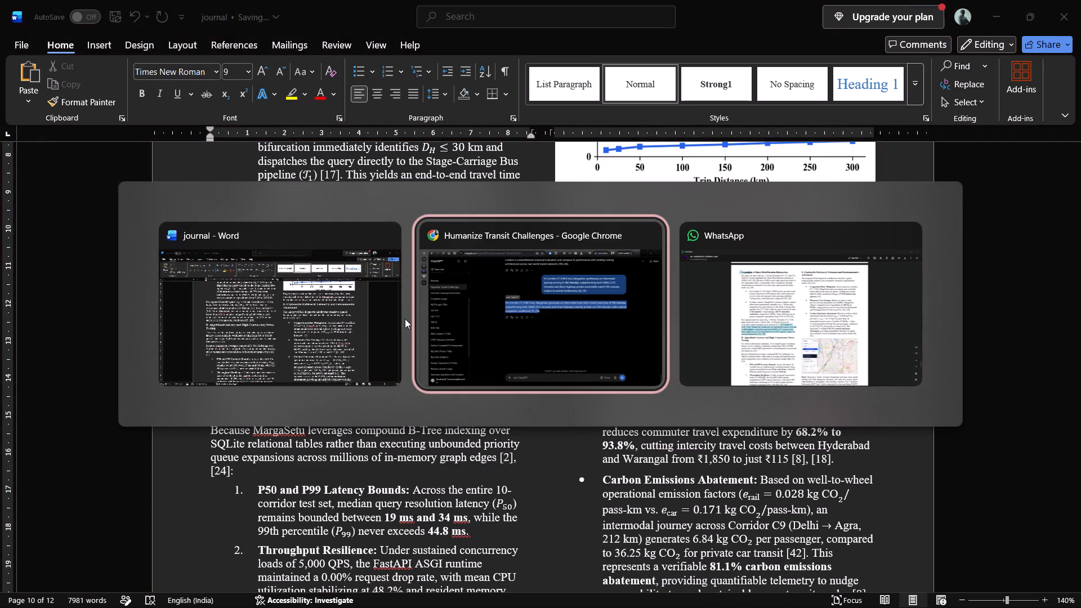
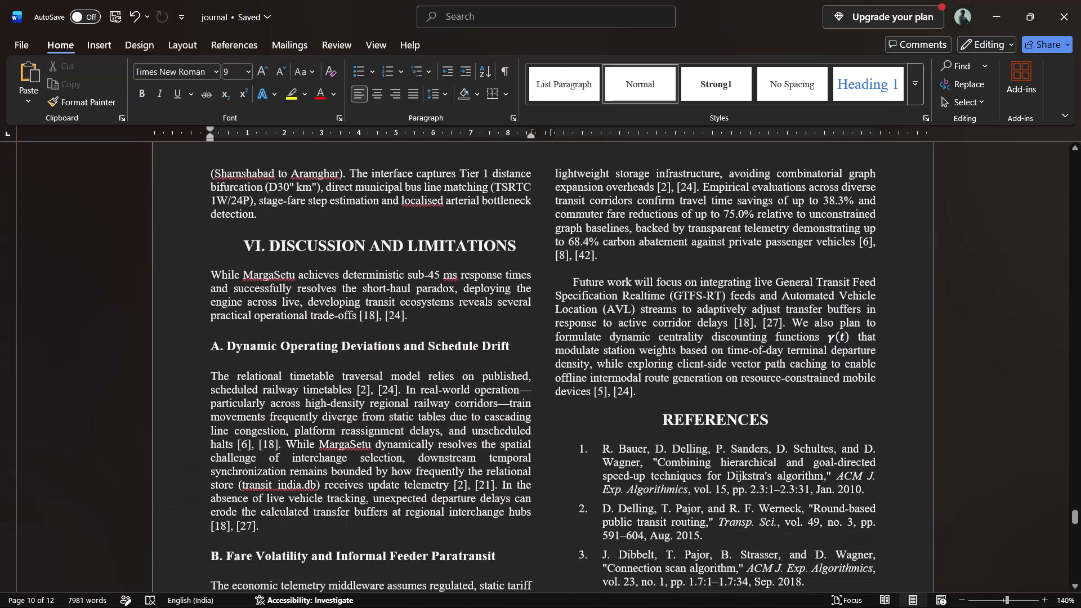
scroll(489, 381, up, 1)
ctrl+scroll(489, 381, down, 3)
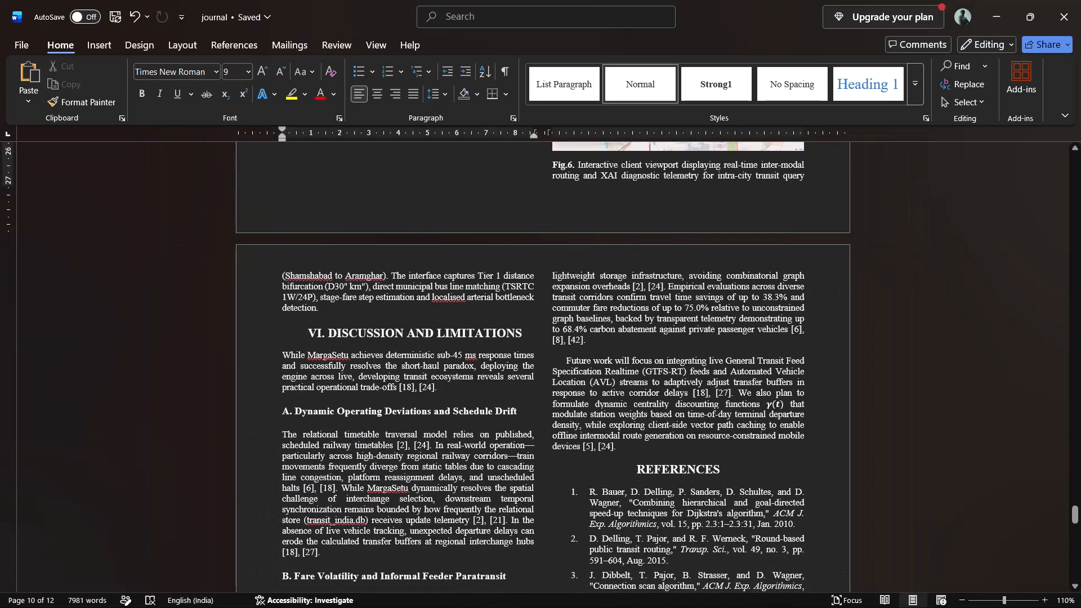
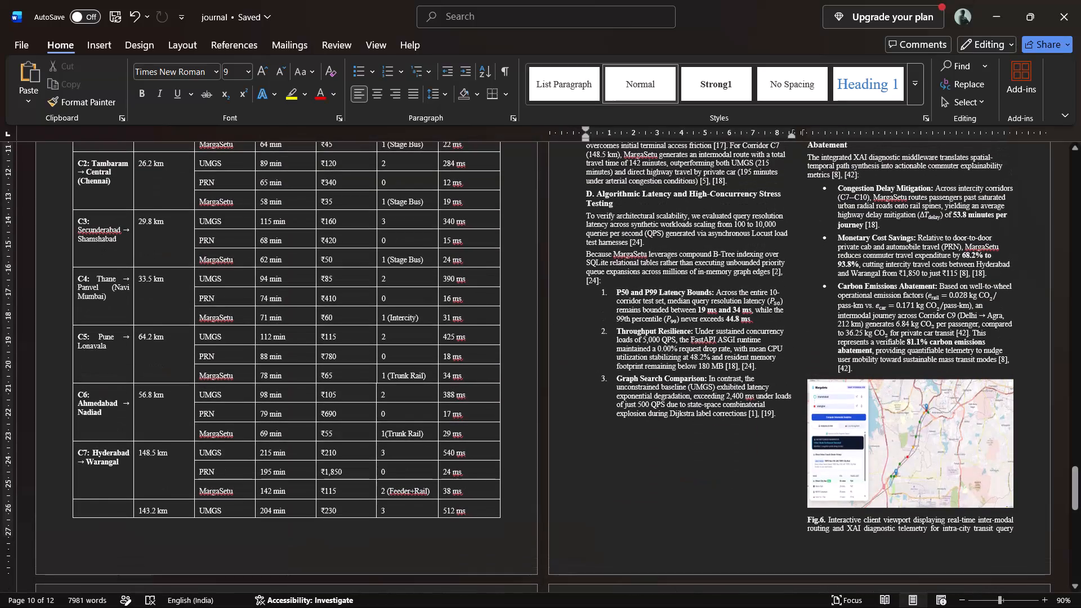
Look through the journal paper's results, conclusion and reference pages to check the text following the Corridor C7 paragraph.
ctrl+scroll(489, 381, up, 2)
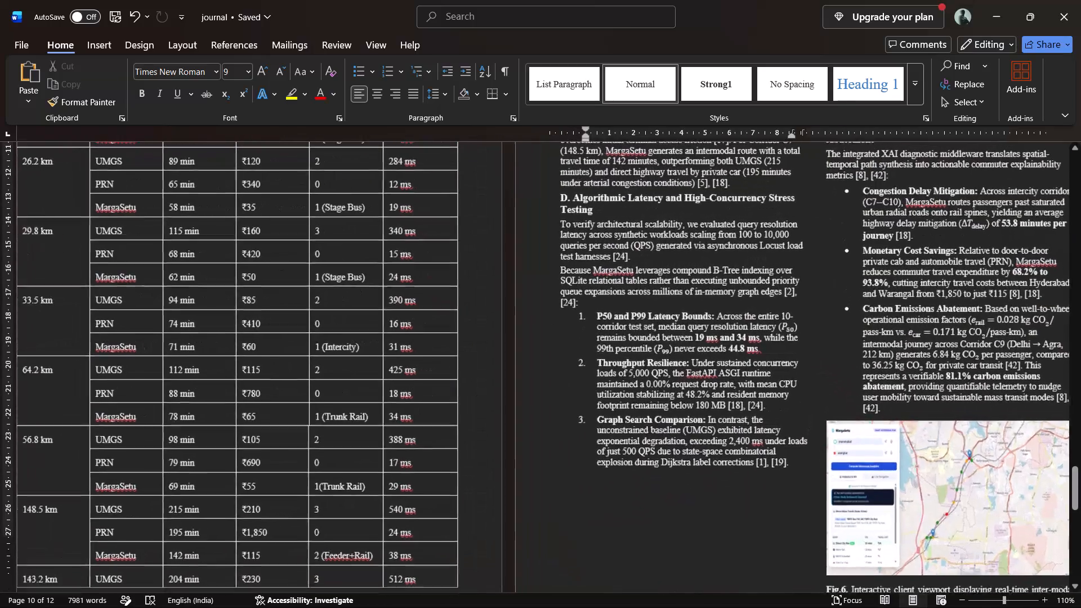
scroll(489, 381, up, 2)
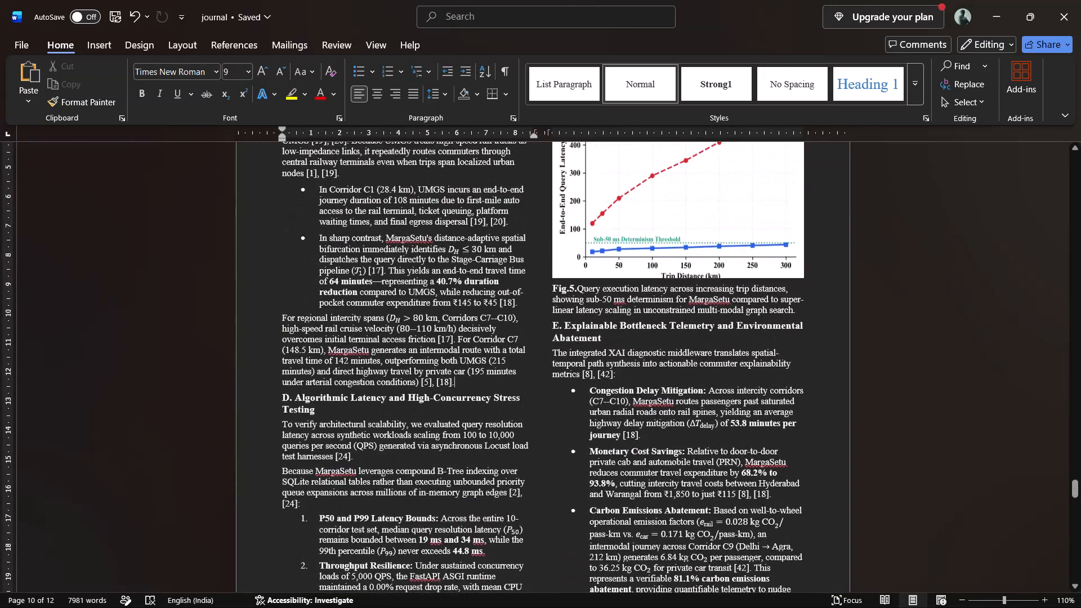
scroll(489, 381, down, 8)
scroll(489, 381, up, 1)
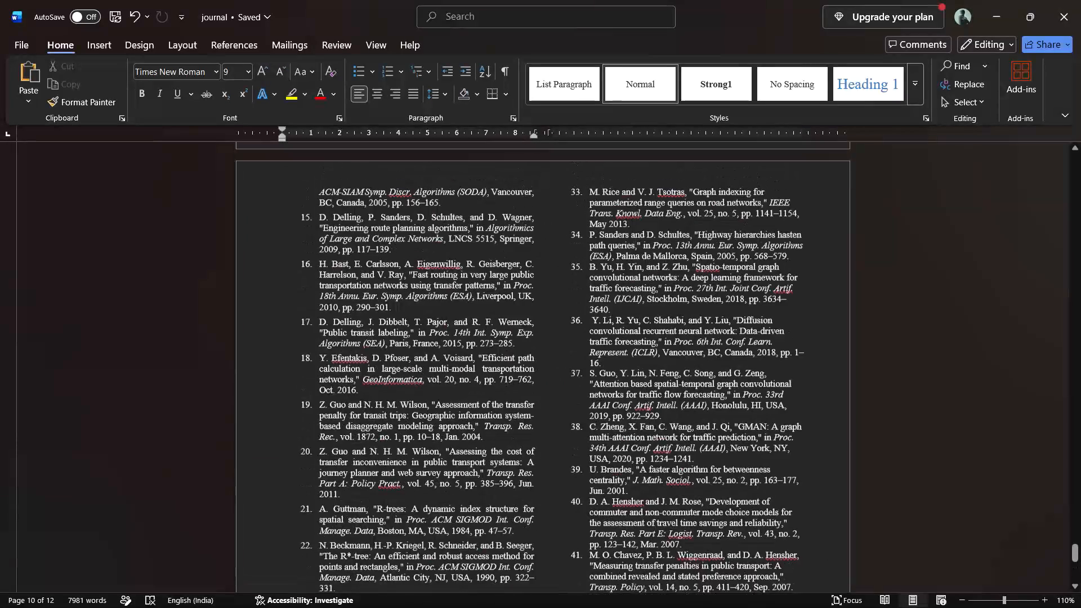
scroll(489, 381, up, 2)
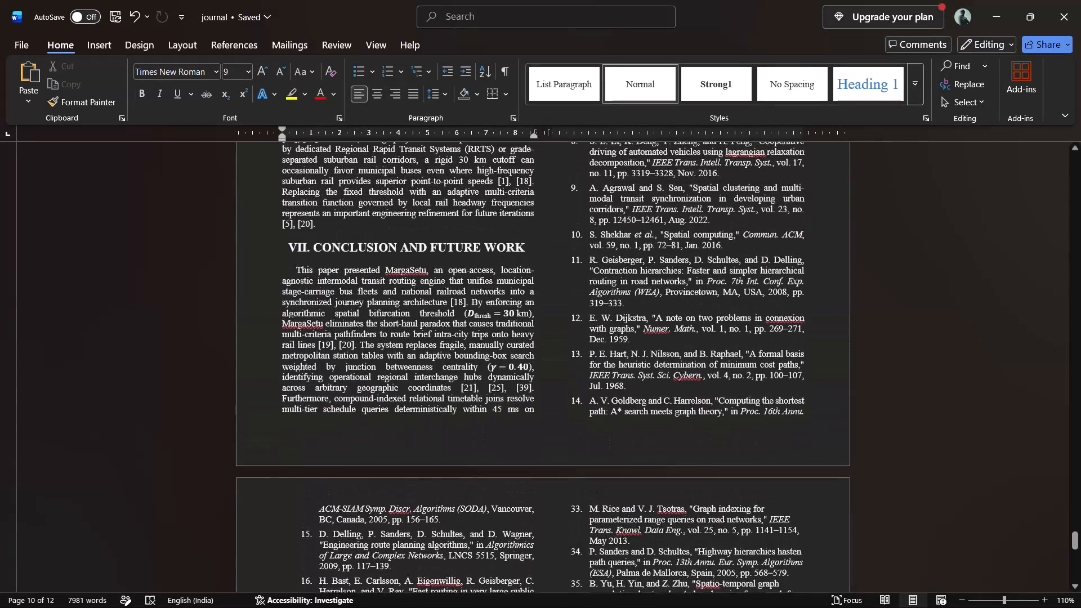
scroll(489, 381, up, 3)
Switch from the paper to the Humanize Transit Challenges chat in Chrome.
key(alt+Tab)
key(alt+Tab)
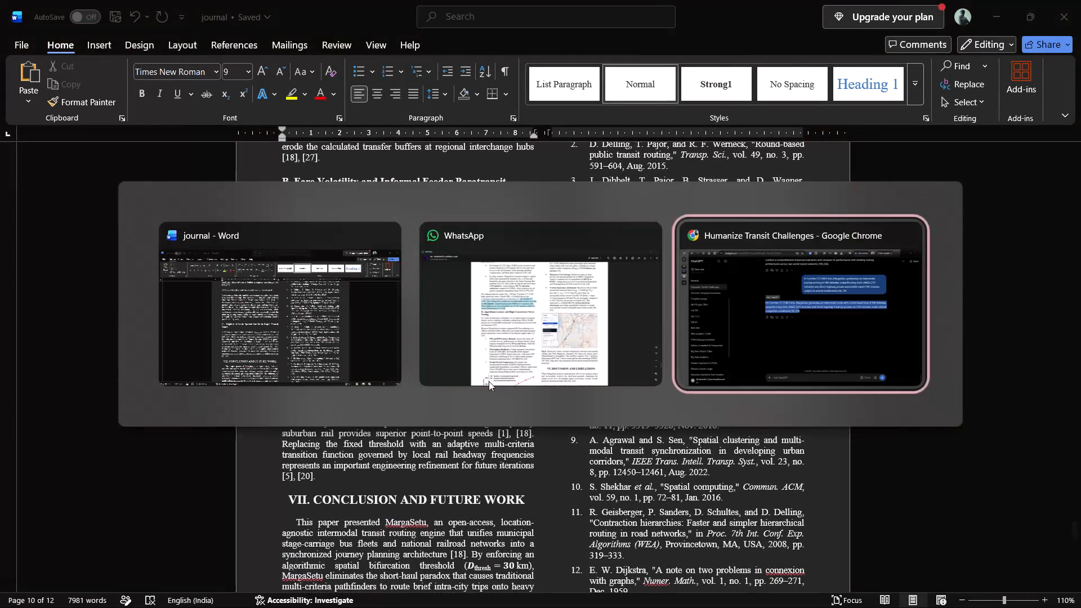
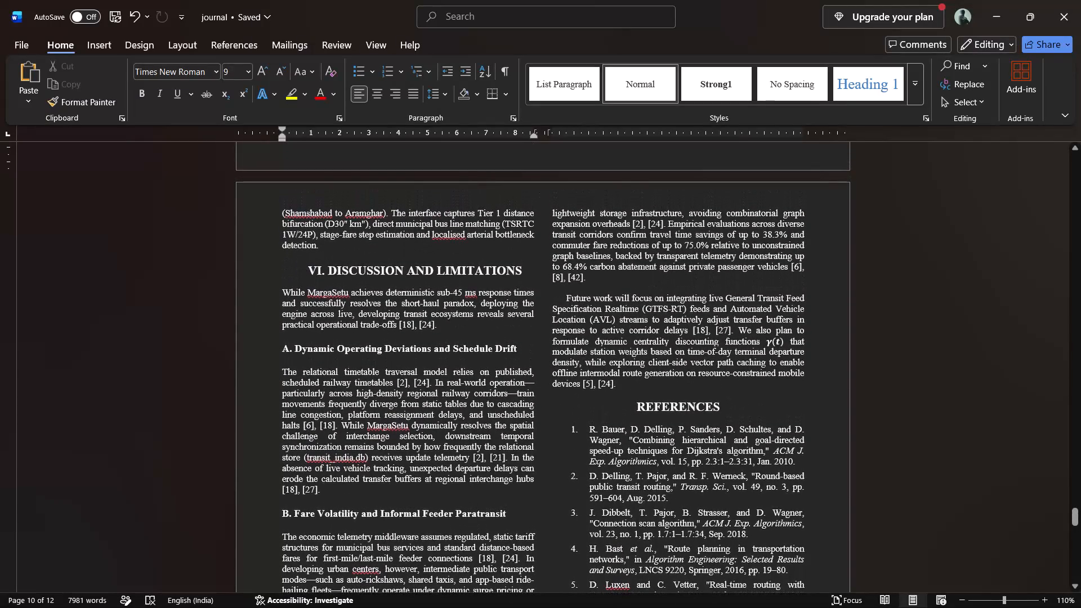
ctrl+scroll(489, 381, up, 1)
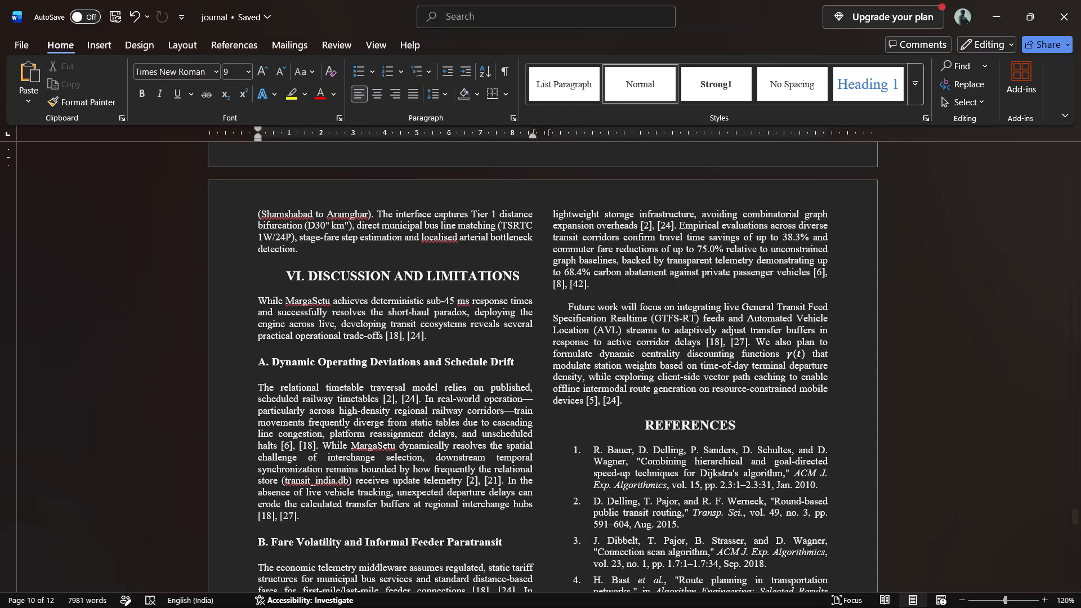
scroll(489, 381, down, 1)
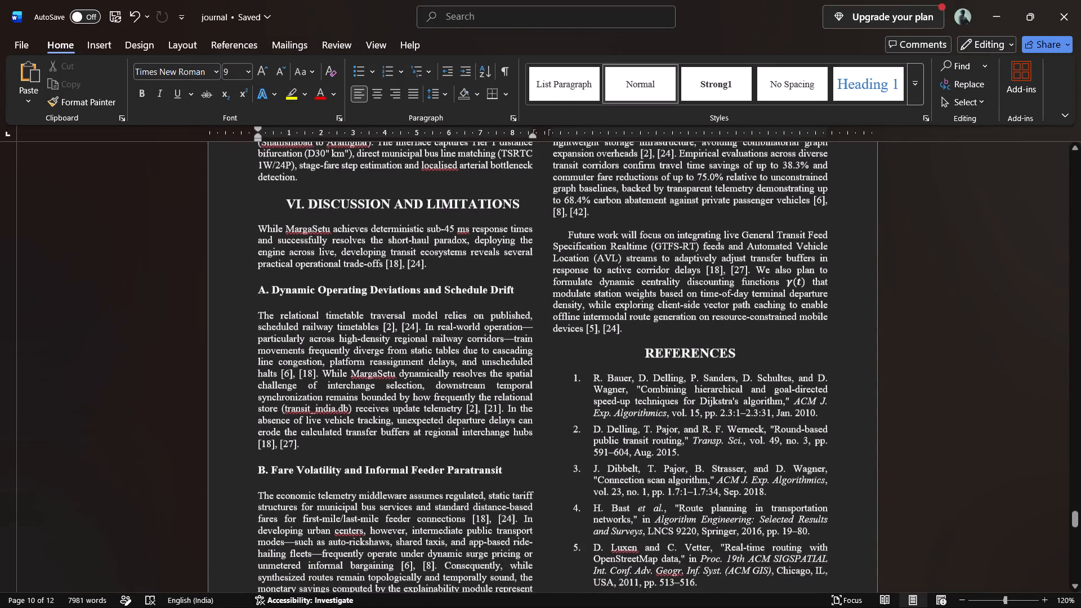
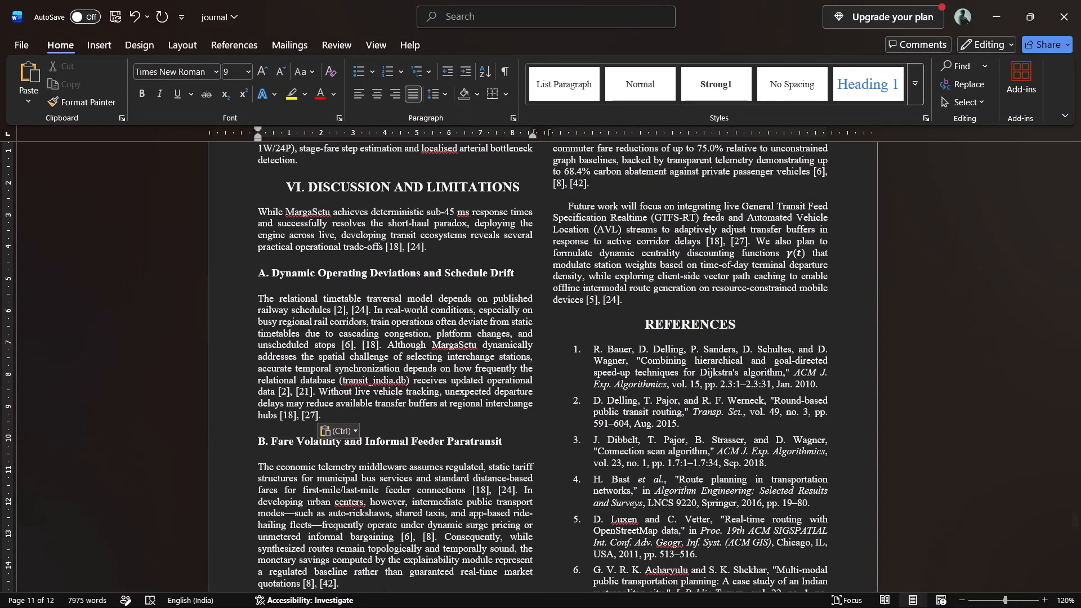
Replace the hyphen in "real-world conditions" with a space in the paragraph under Dynamic Operating Deviations and Schedule Drift.
click(402, 314)
key(Right)
key(BackSpace)
key(space)
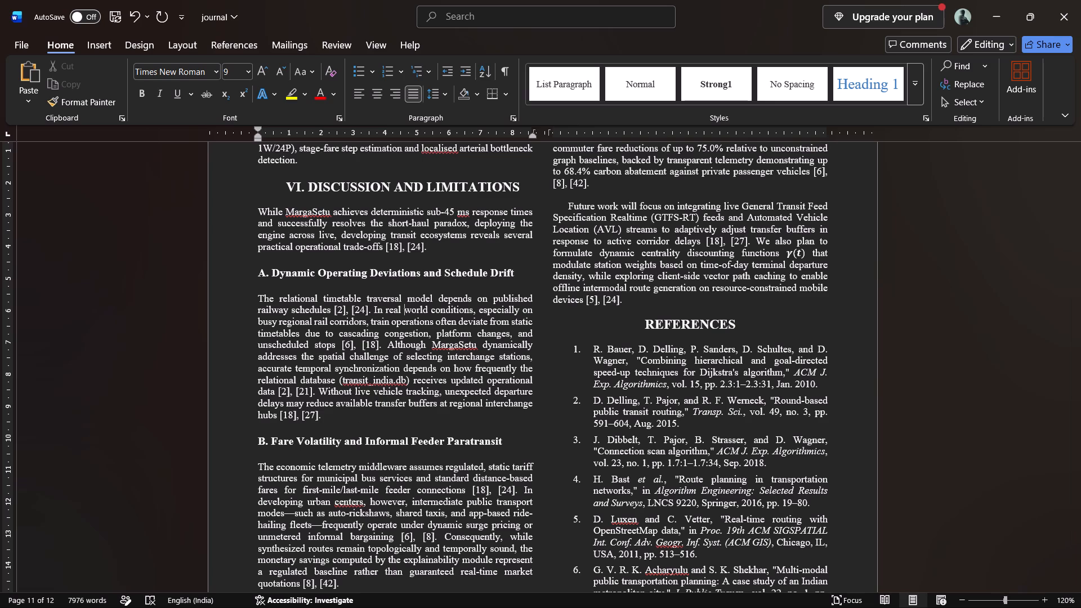
Replace "cascading" with "increasing" before "congestion" in the relational timetable paragraph.
click(380, 332)
key(ctrl+BackSpace)
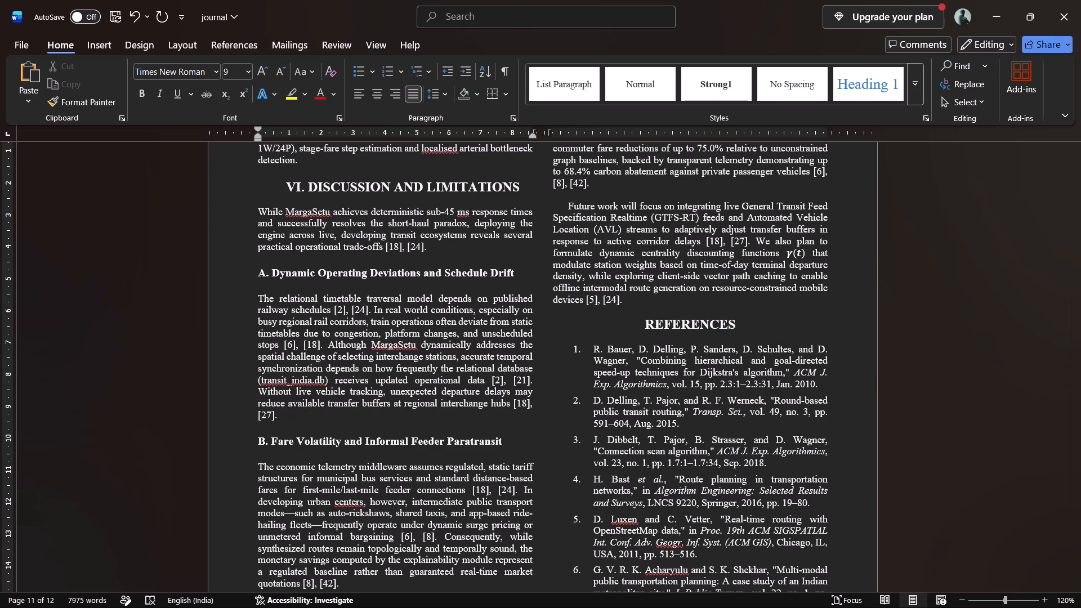
key(space)
text(increasing)
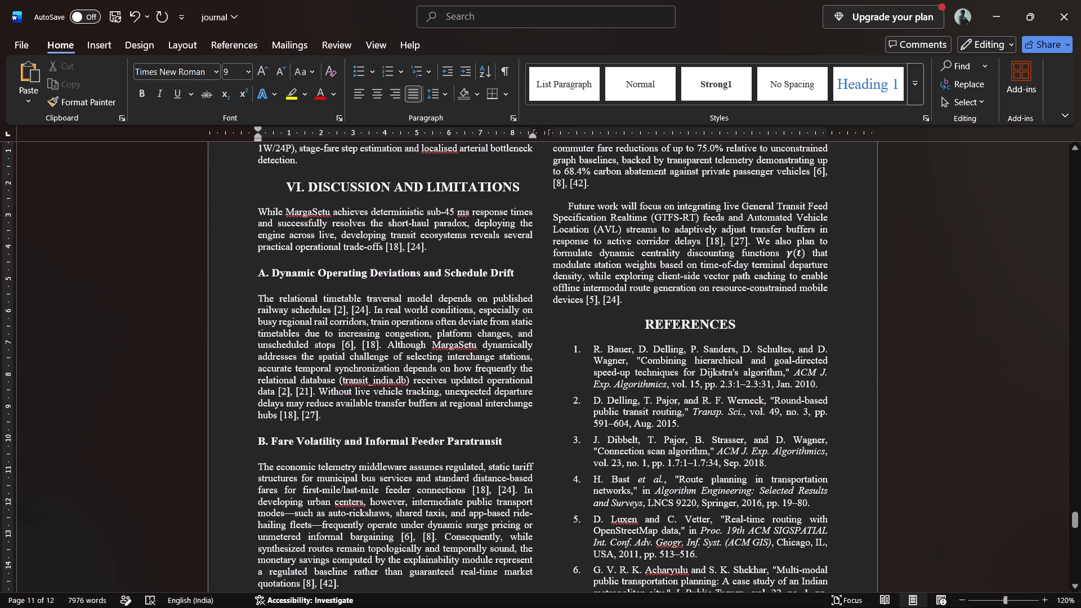
Insert "the" before "accurate temporal synchronization" in the sentence that begins "Although MargaSetu".
click(258, 370)
text(the)
key(space)
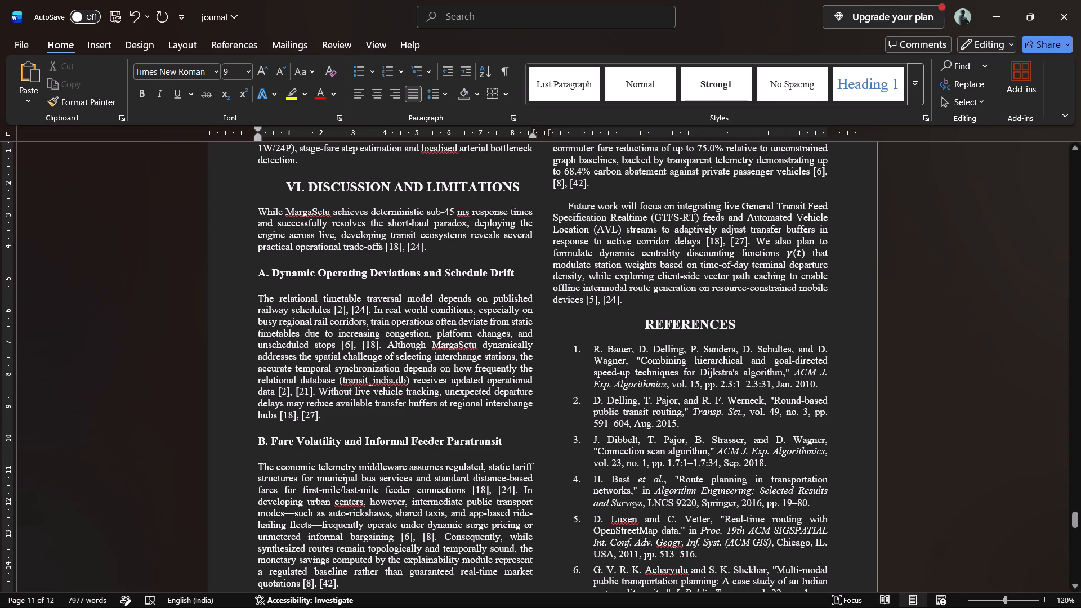
Review the wording of the paragraph's closing sentence about live vehicle tracking, departure delays and transfer buffers.
click(445, 389)
key(Left)
key(Down)
key(Left)
key(Up)
key(Down)
key(Up)
key(Right)
Save the journal document.
key(ctrl+s)
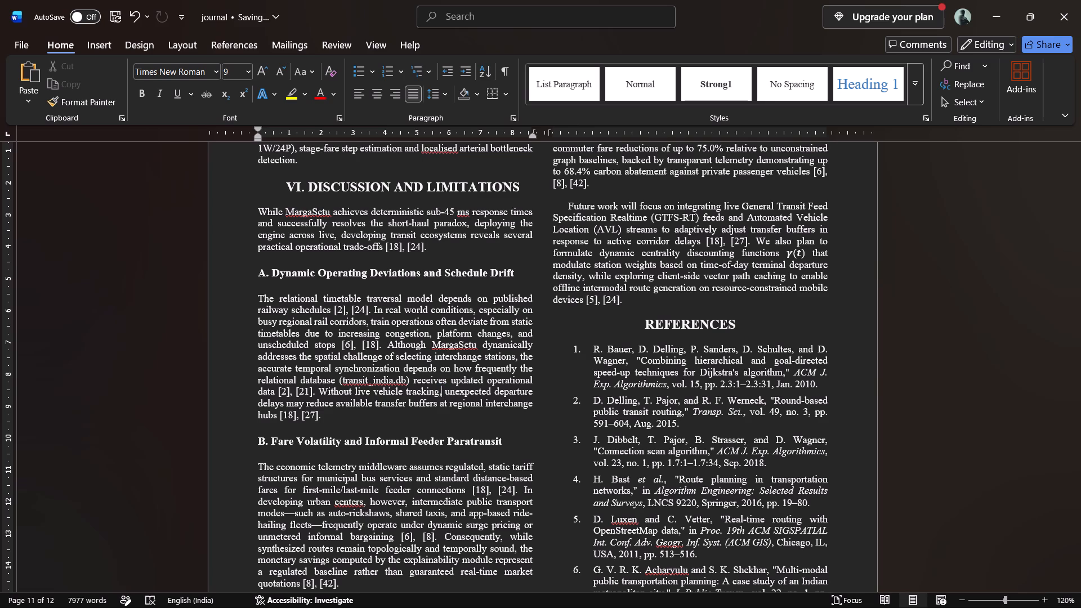
Switch back to the Humanize Transit Challenges chat in Chrome.
key(alt+Tab)
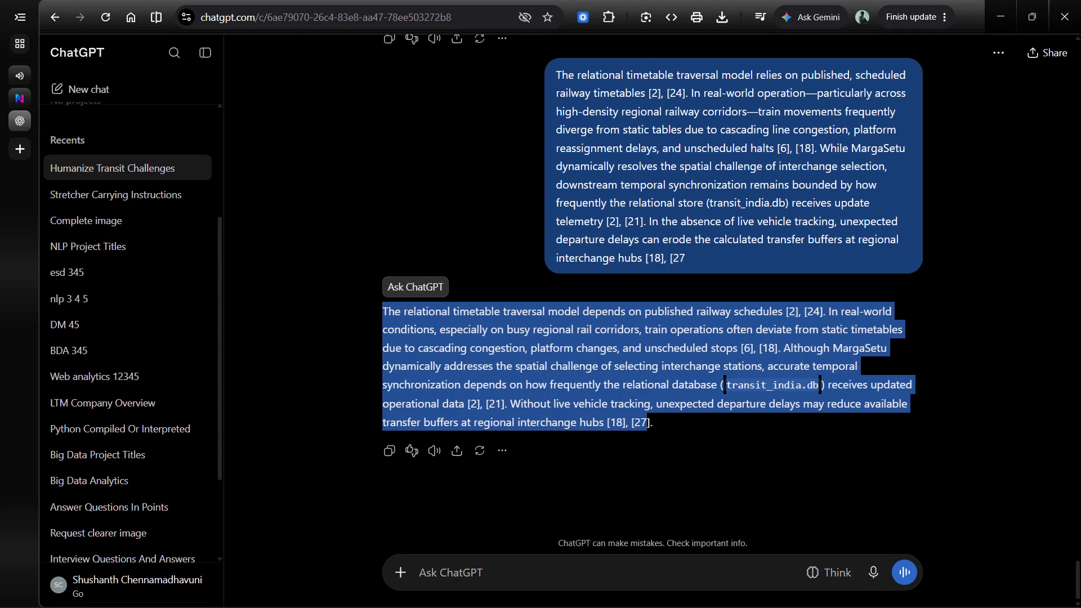
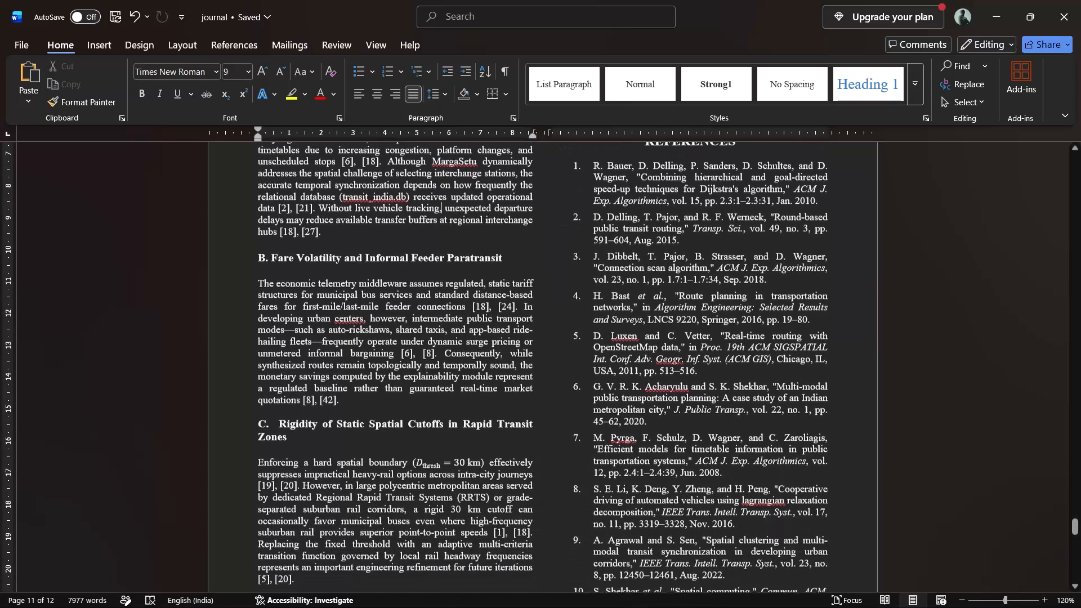
drag(332, 395, 325, 383)
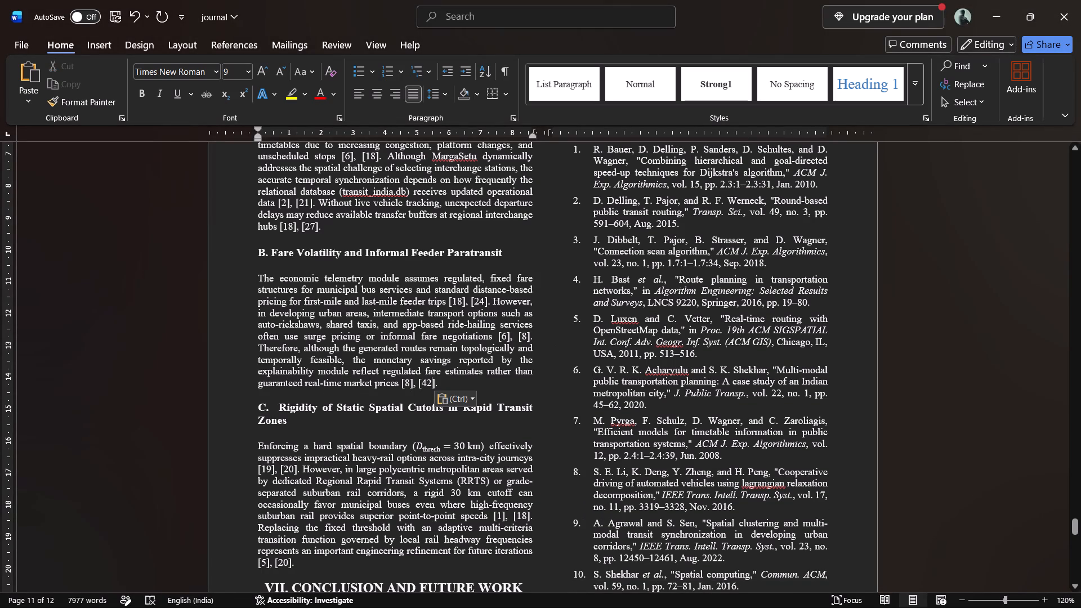
Change "regulated, fixed fare structures" to "regulated and fixed fare structures" in the paragraph's first sentence.
scroll(408, 297, up, 1)
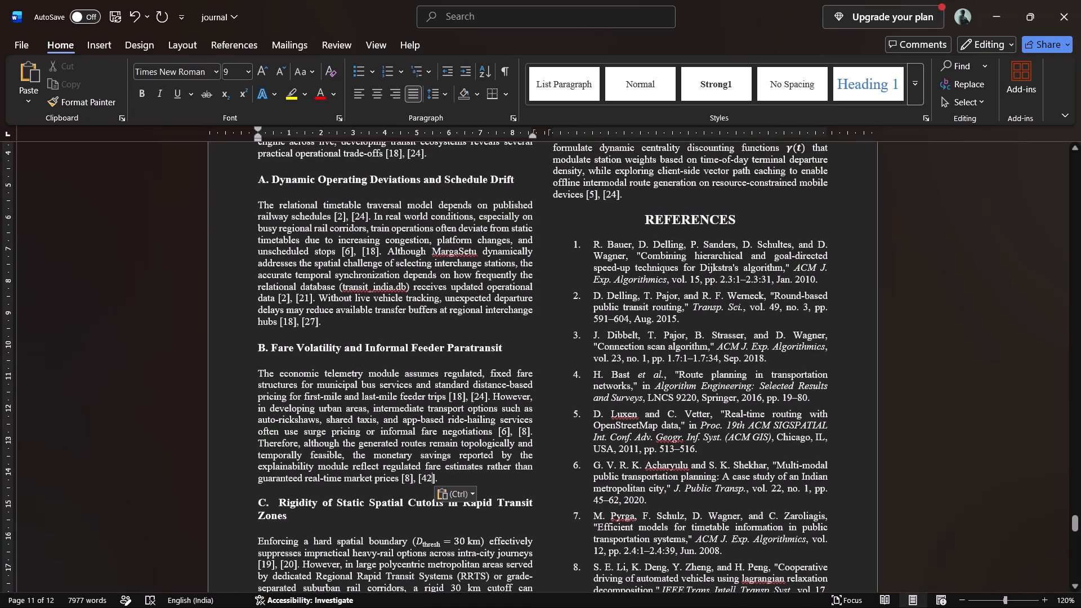
scroll(408, 297, up, 3)
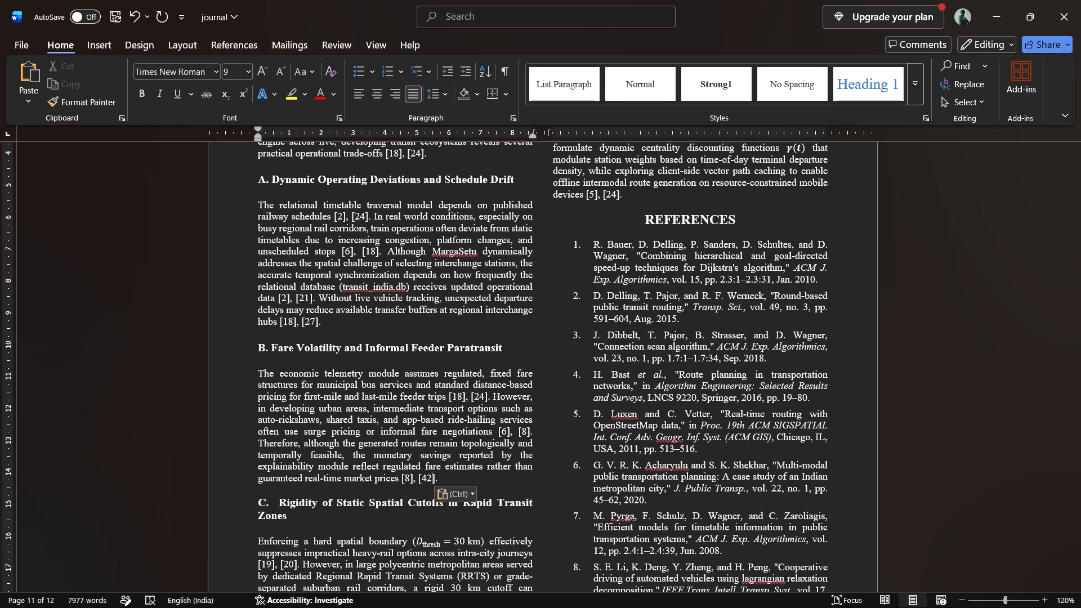
scroll(408, 297, down, 1)
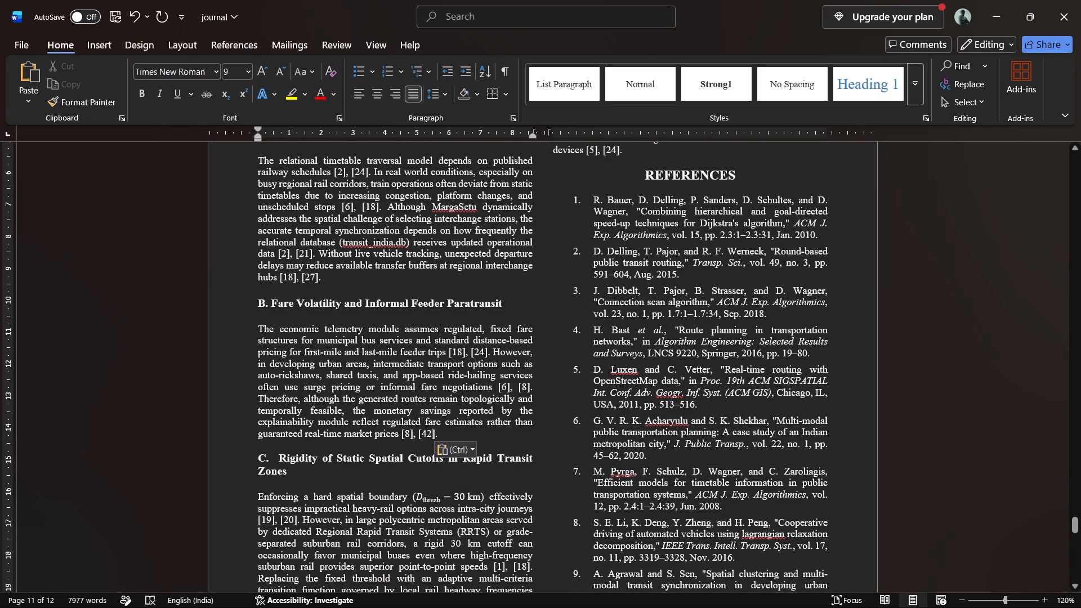
click(484, 329)
key(BackSpace)
key(space)
text(and)
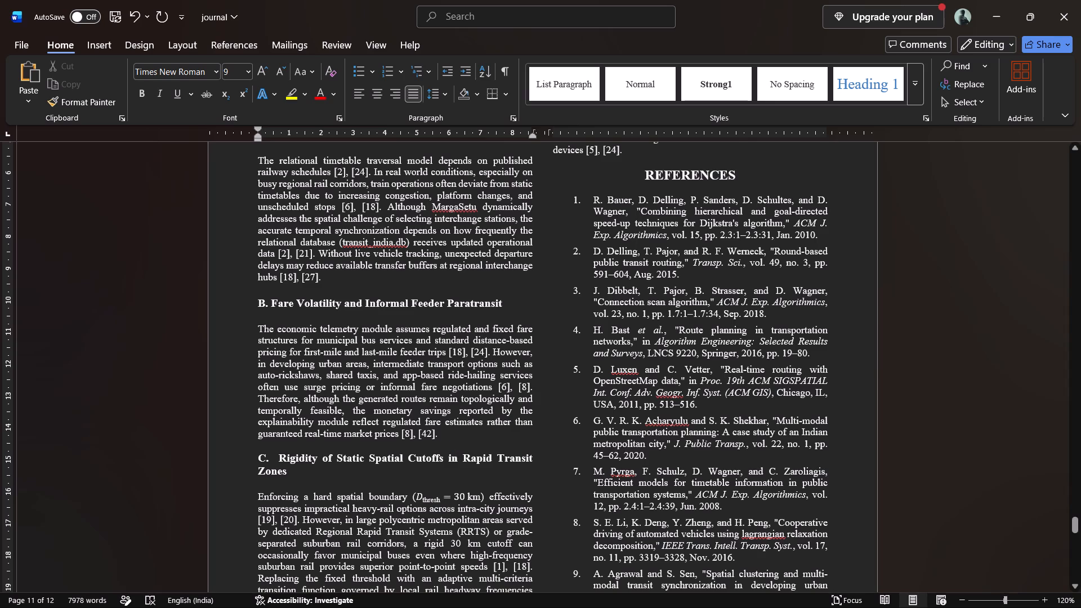
Replace the hyphens with spaces in "distance-based", "first-mile" and "last-mile" in the first sentence under heading B.
click(507, 341)
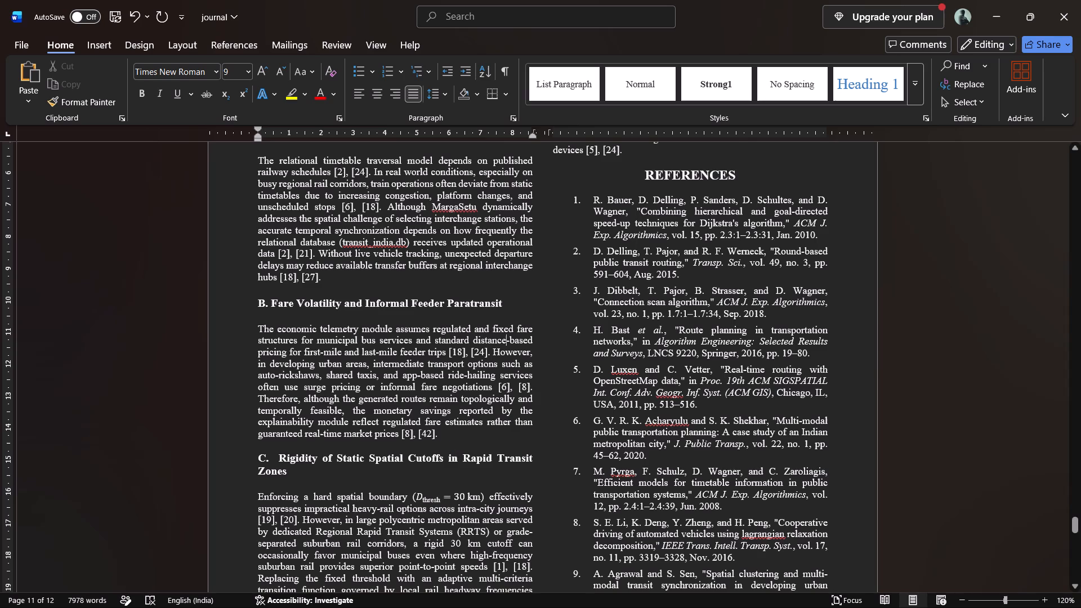
key(Right)
key(BackSpace)
key(space)
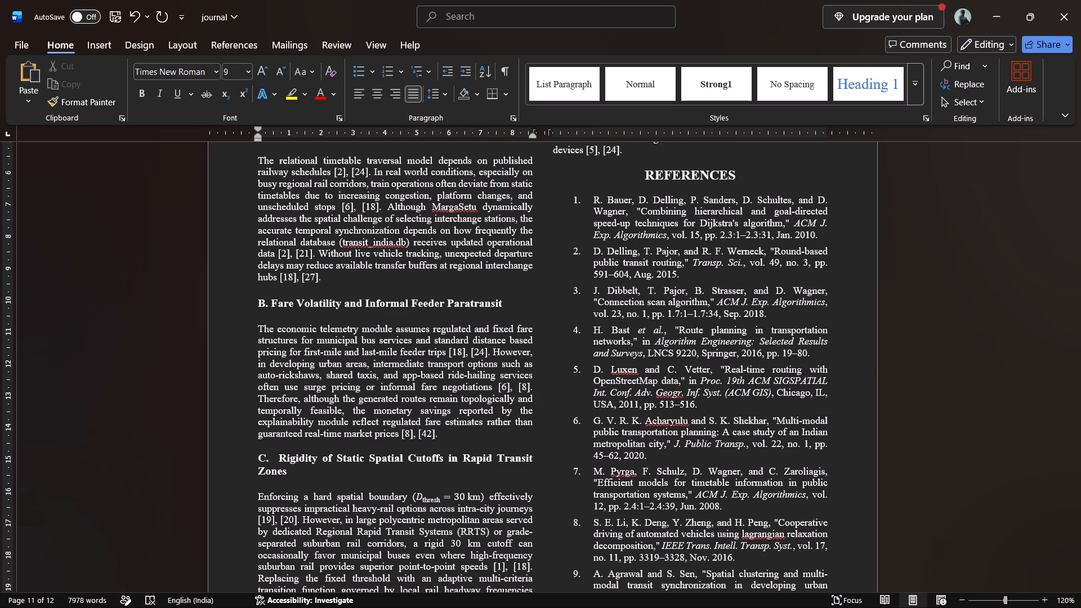
click(323, 351)
key(BackSpace)
key(space)
key(Right)
key(Right)
key(Right)
key(Right)
key(Right)
key(Right)
key(Right)
key(Right)
key(Right)
key(Right)
key(Right)
key(Right)
key(Right)
key(Right)
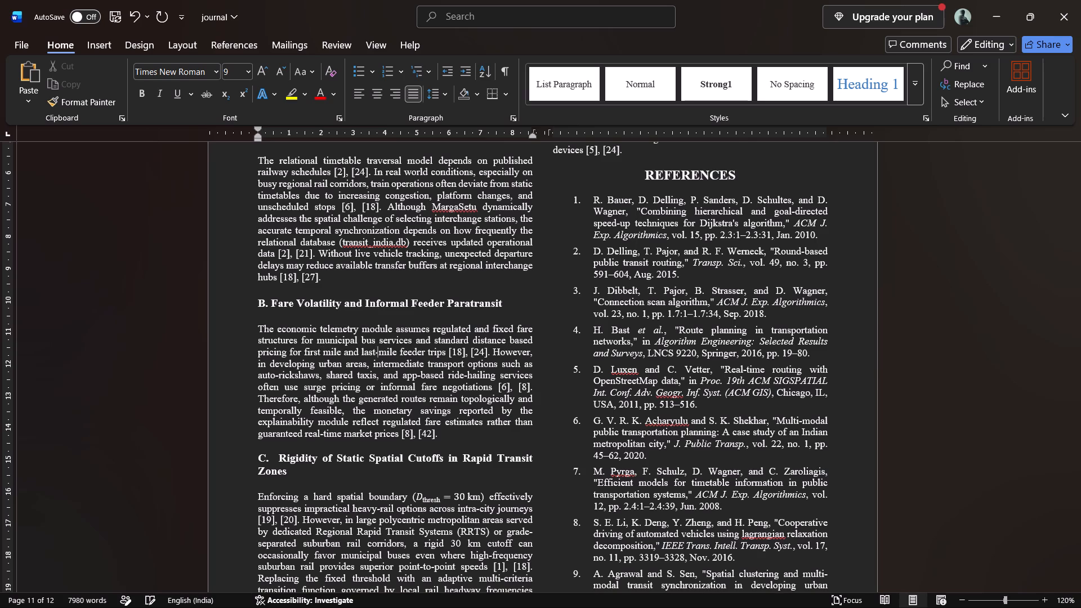
key(BackSpace)
key(space)
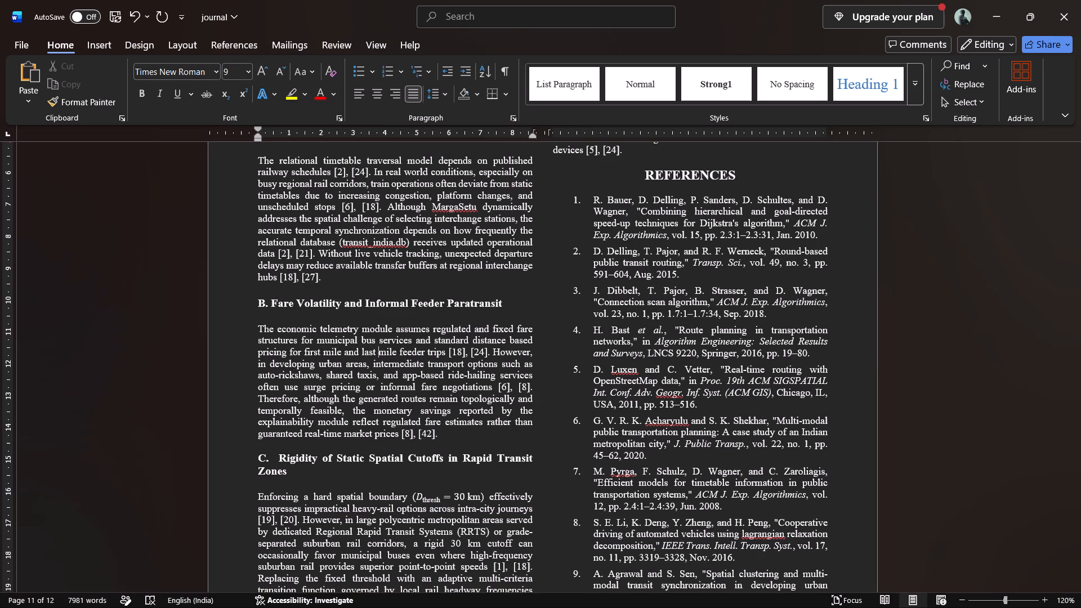
Remove the comma after "in developing urban areas" in the sentence that begins "However".
key(Down)
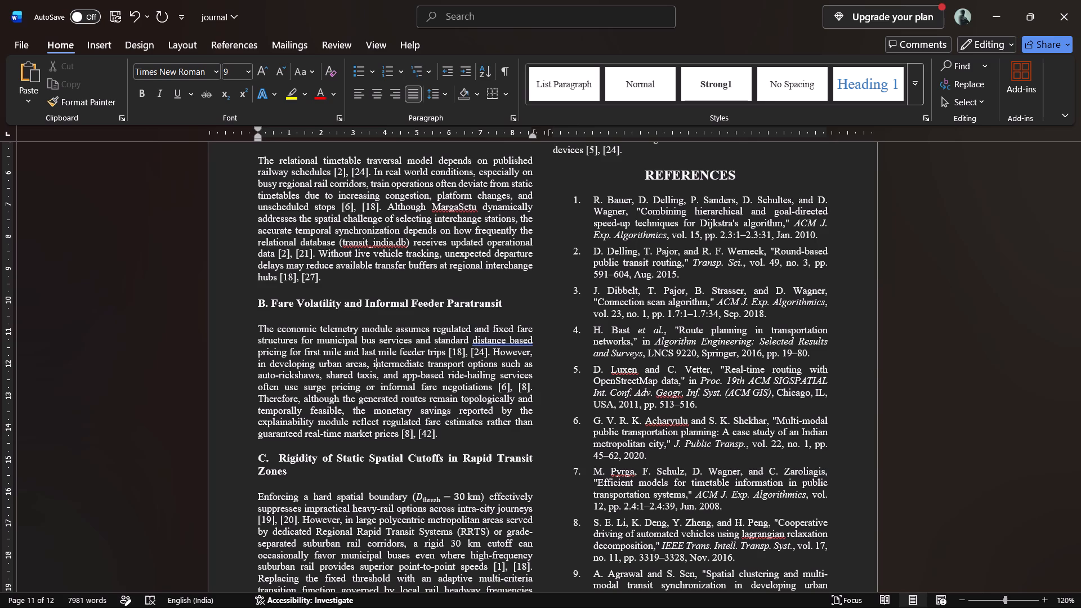
key(Left)
key(Left)
key(BackSpace)
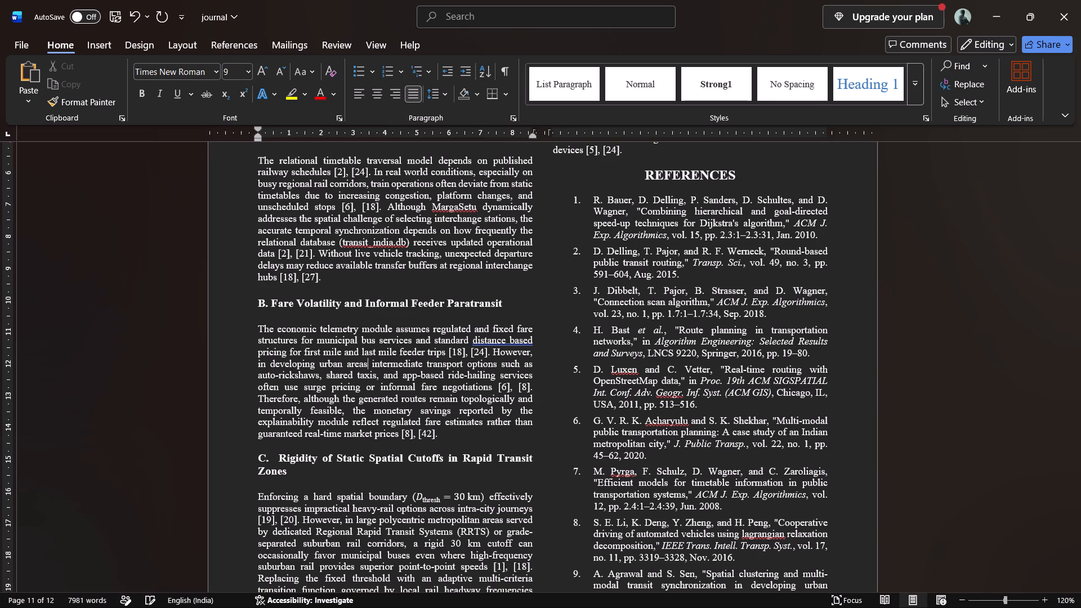
Replace the hyphen in "auto-rickshaws" with a space.
key(Down)
key(Left)
key(Left)
key(Left)
key(Left)
key(Left)
key(Left)
key(Left)
key(Left)
key(Left)
key(Left)
key(Left)
key(Left)
key(Left)
key(Left)
key(Left)
key(Left)
key(Left)
key(Left)
key(Left)
key(Left)
key(Left)
key(BackSpace)
key(space)
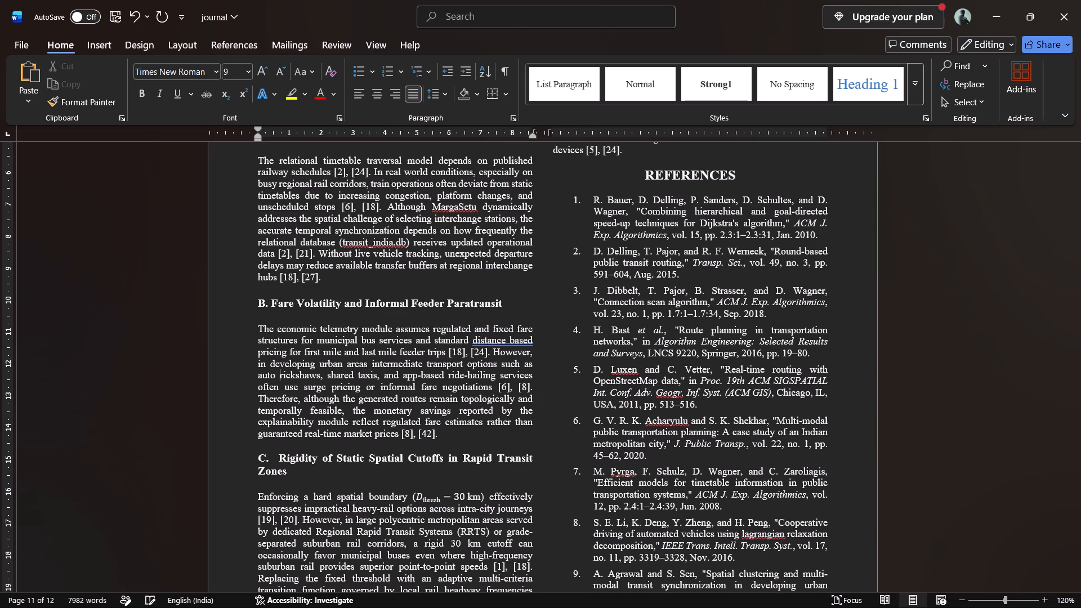
Remove the comma after "shared taxis" in the list of transport options.
key(Right)
key(Right)
key(Right)
key(Right)
key(Right)
key(Right)
key(Right)
key(Right)
key(Right)
key(Right)
key(Right)
key(Right)
key(Right)
key(Right)
key(Right)
key(Right)
key(Right)
key(Right)
key(Right)
key(Right)
key(Right)
key(BackSpace)
Replace the hyphens with spaces in "app-based" and "ride-hailing" in the list of transport options.
key(Right)
key(Right)
key(Right)
key(Right)
key(Right)
key(Right)
key(Right)
key(Right)
key(Right)
key(Right)
key(Right)
key(Right)
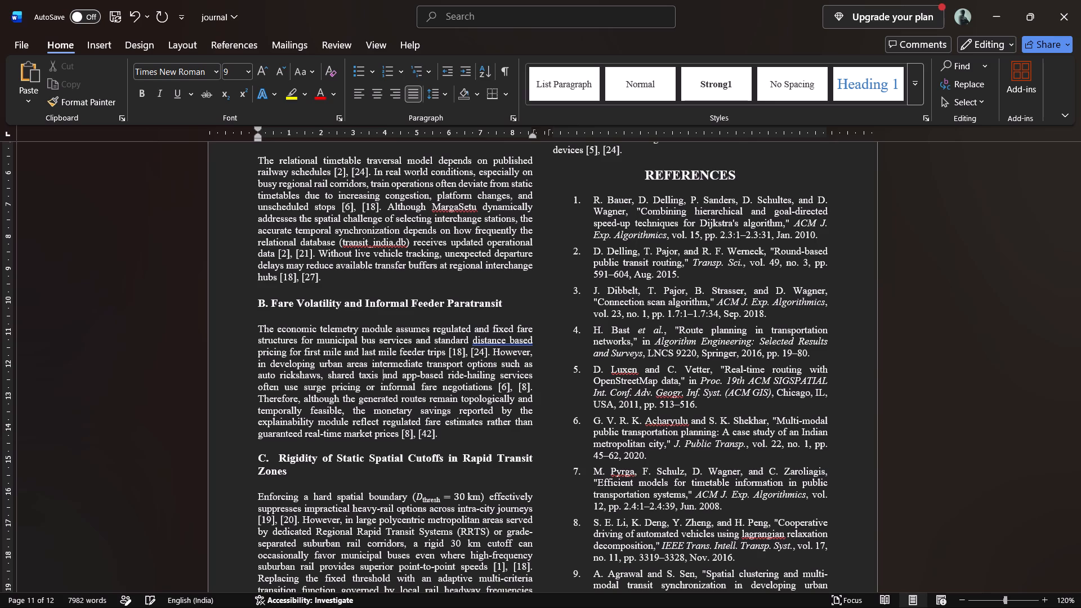
key(Left)
key(Left)
key(Left)
key(BackSpace)
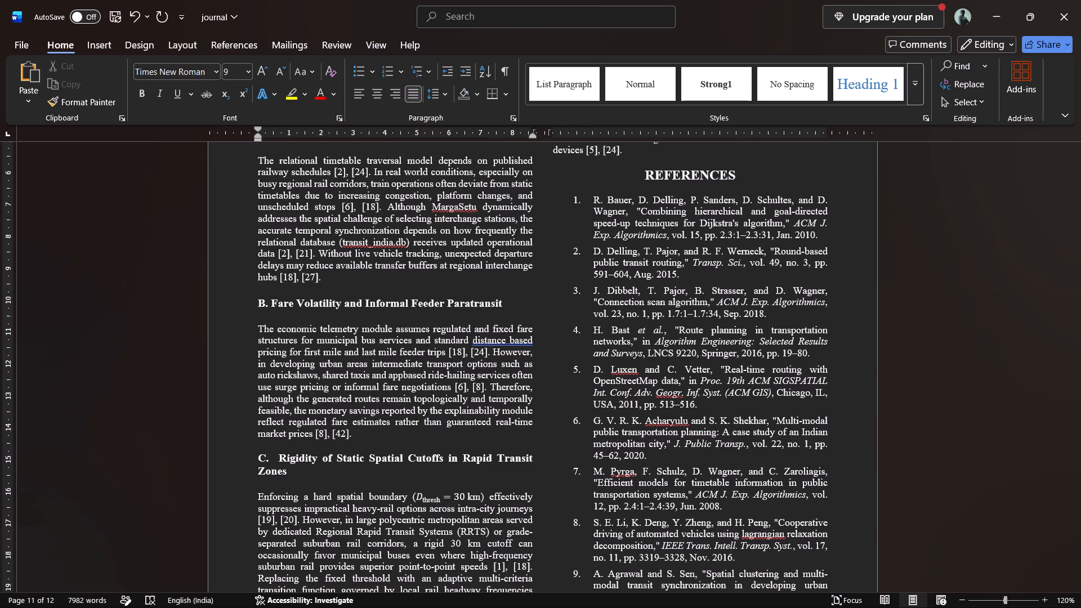
key(space)
key(Right)
key(Right)
key(Right)
key(Right)
key(Right)
key(Right)
key(Right)
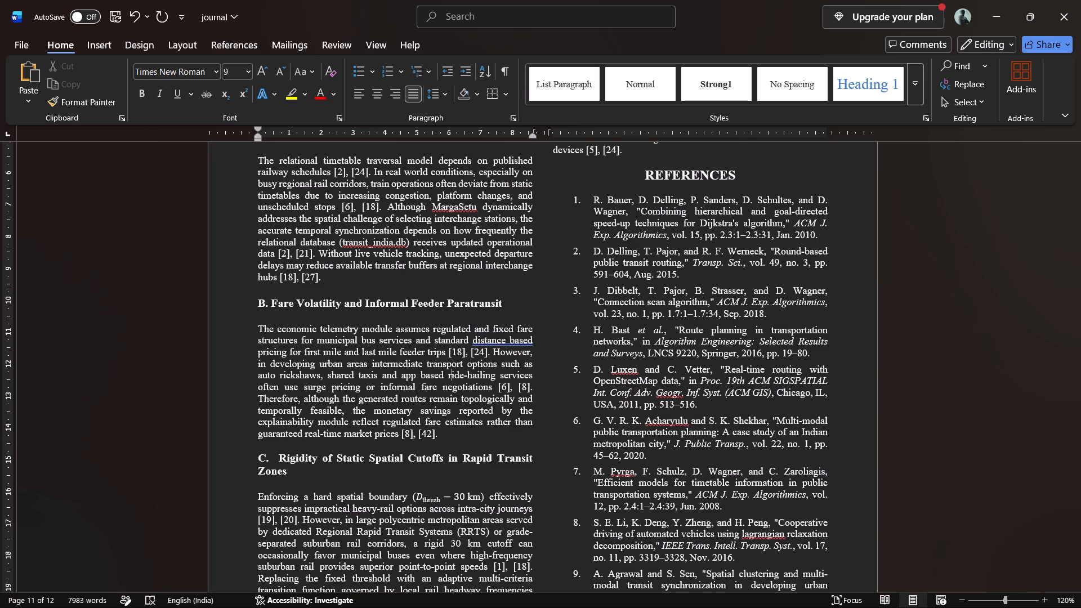
key(Right)
key(Right)
key(Right)
key(Right)
key(BackSpace)
key(space)
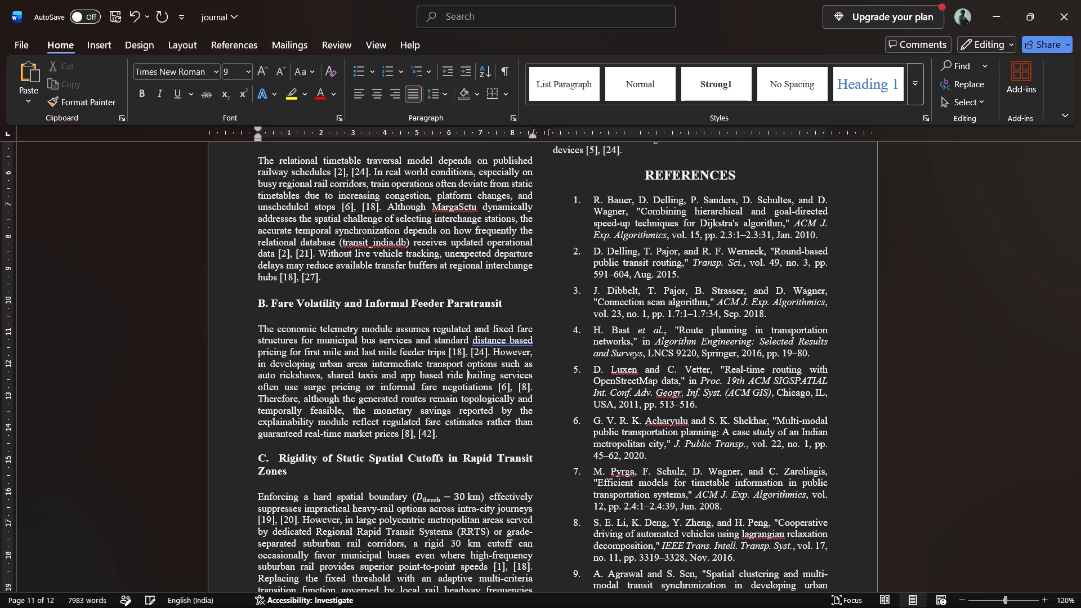
Delete "although" after "Therefore," in the last sentence of the fare paragraph.
key(Down)
click(340, 397)
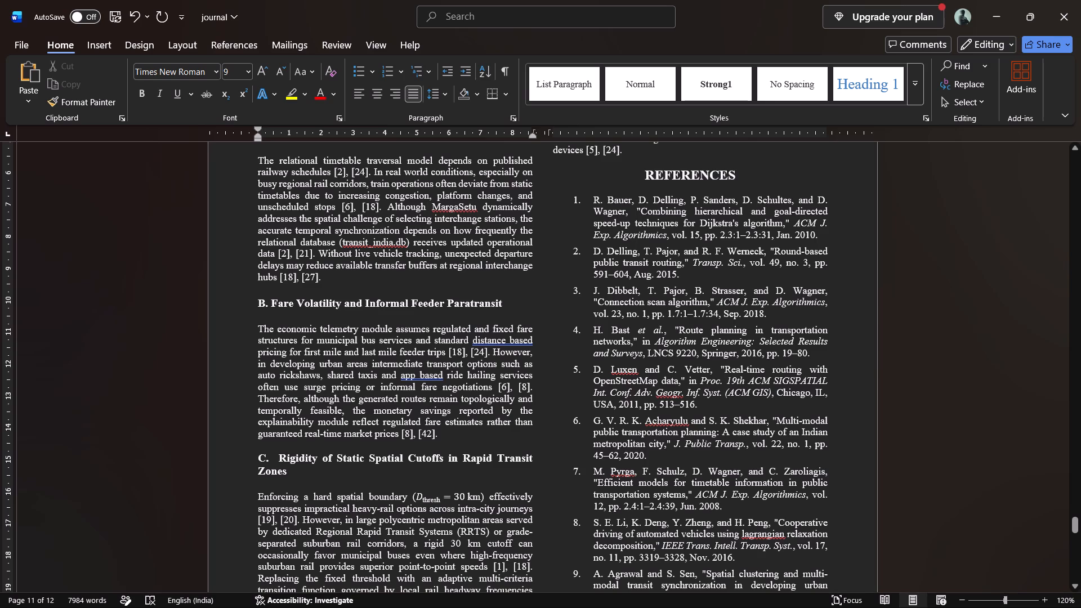
key(BackSpace)
key(BackSpace)
key(BackSpace)
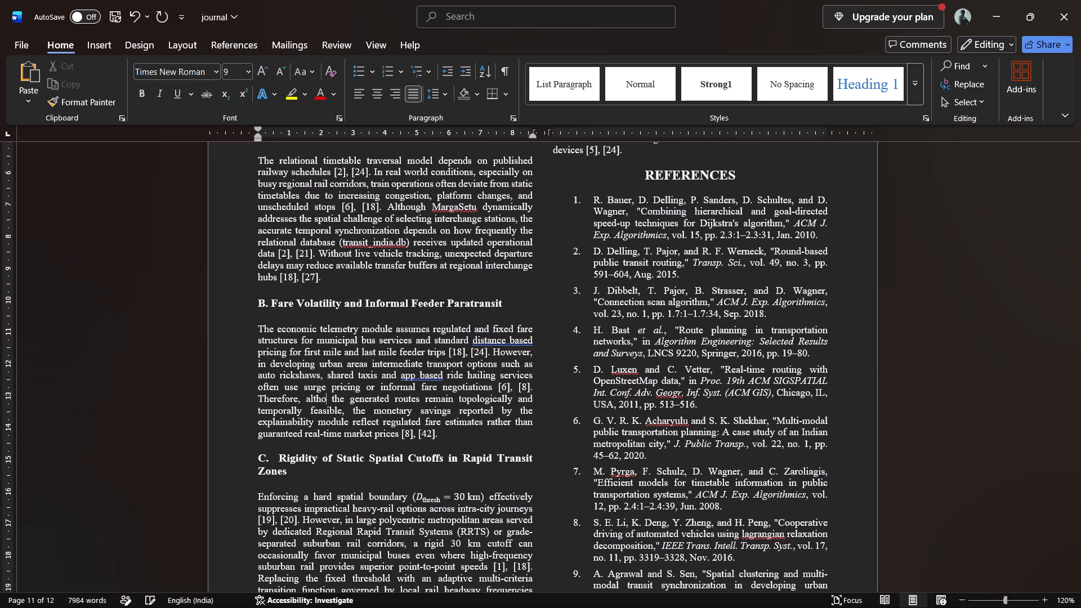
key(BackSpace)
key(BackSpace)
key(BackSpace)
key(BackSpace)
key(BackSpace)
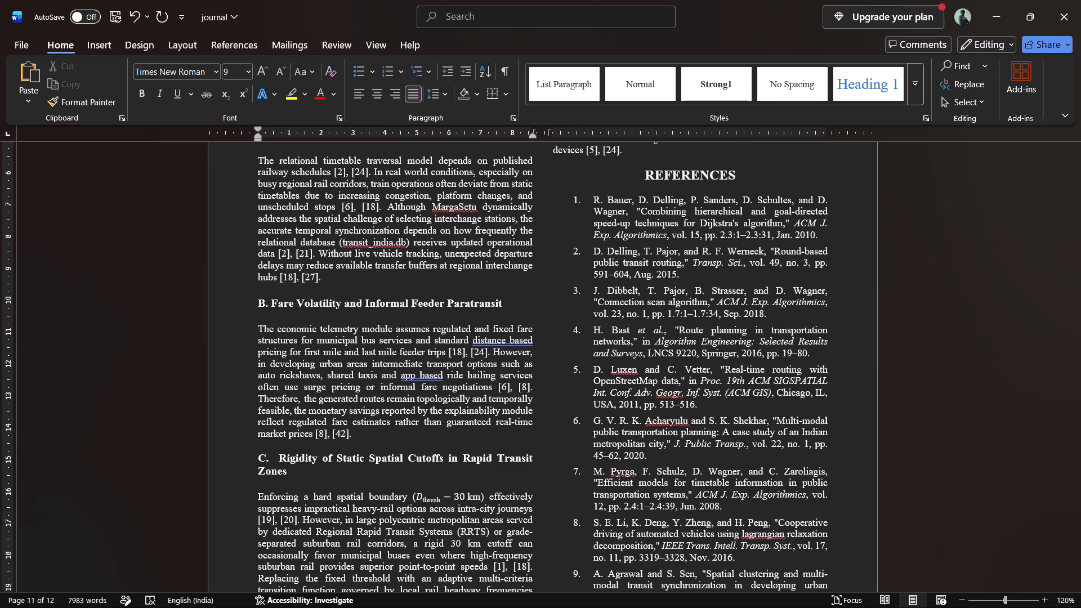
Replace the comma after "temporally feasible" with "but" in the sentence that begins "Therefore".
key(Down)
key(Left)
key(Left)
key(Left)
key(BackSpace)
key(space)
text(but)
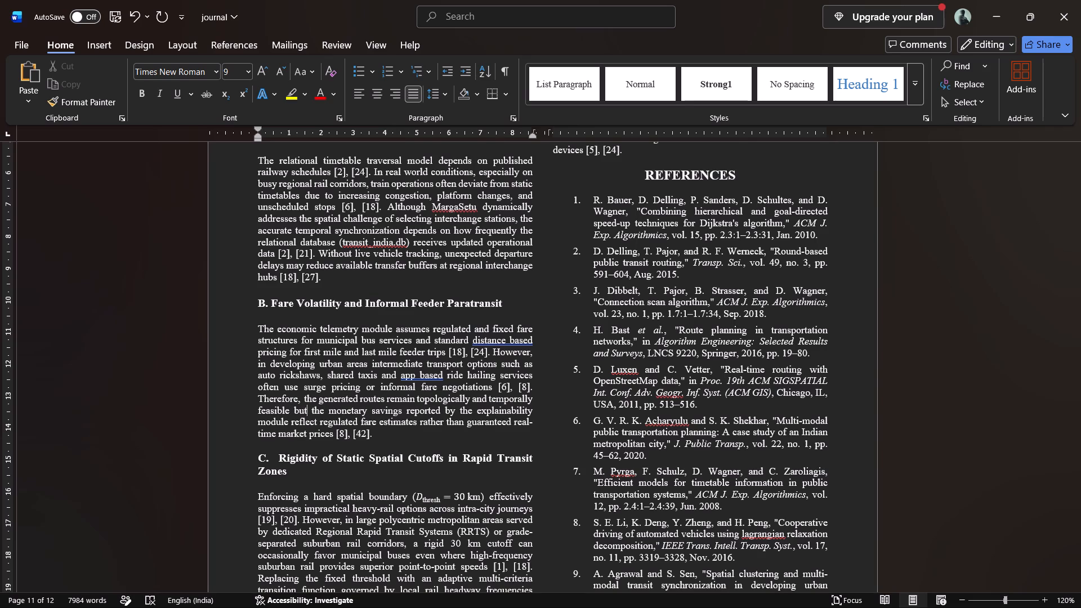
Replace the hyphen in "real-time market prices" with a space at the end of the fare paragraph.
click(531, 421)
key(BackSpace)
key(space)
Save the journal document.
key(ctrl+s)
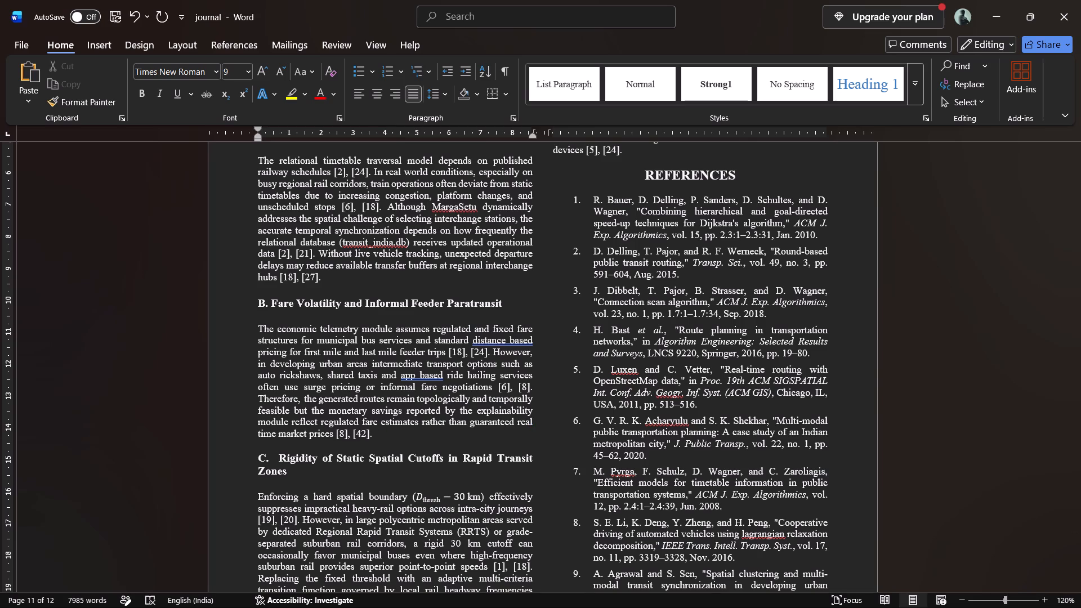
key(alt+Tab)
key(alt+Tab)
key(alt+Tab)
scroll(531, 421, down, 1)
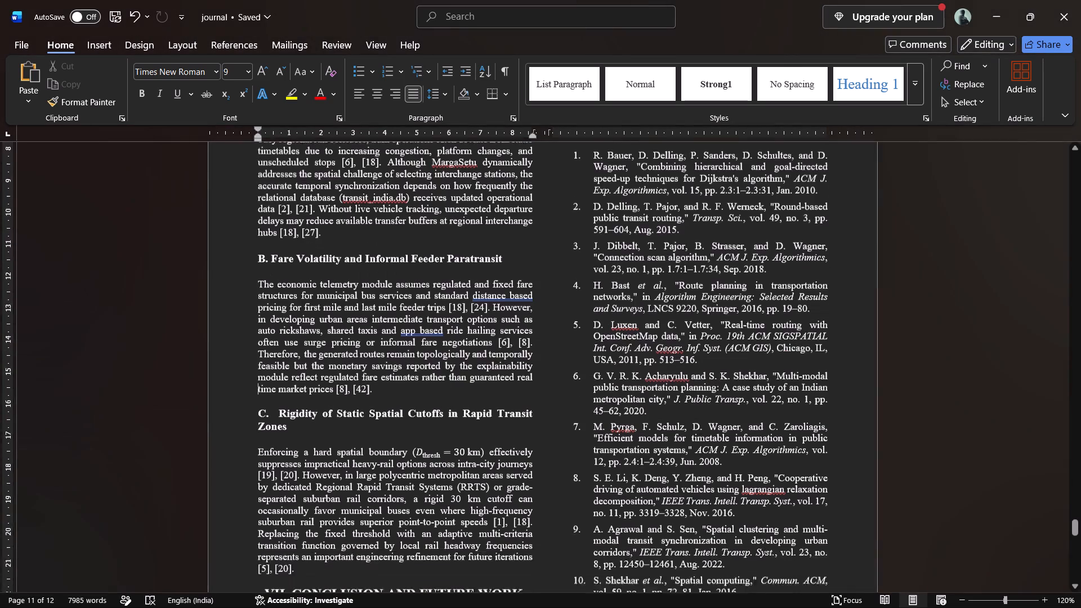
scroll(531, 421, down, 1)
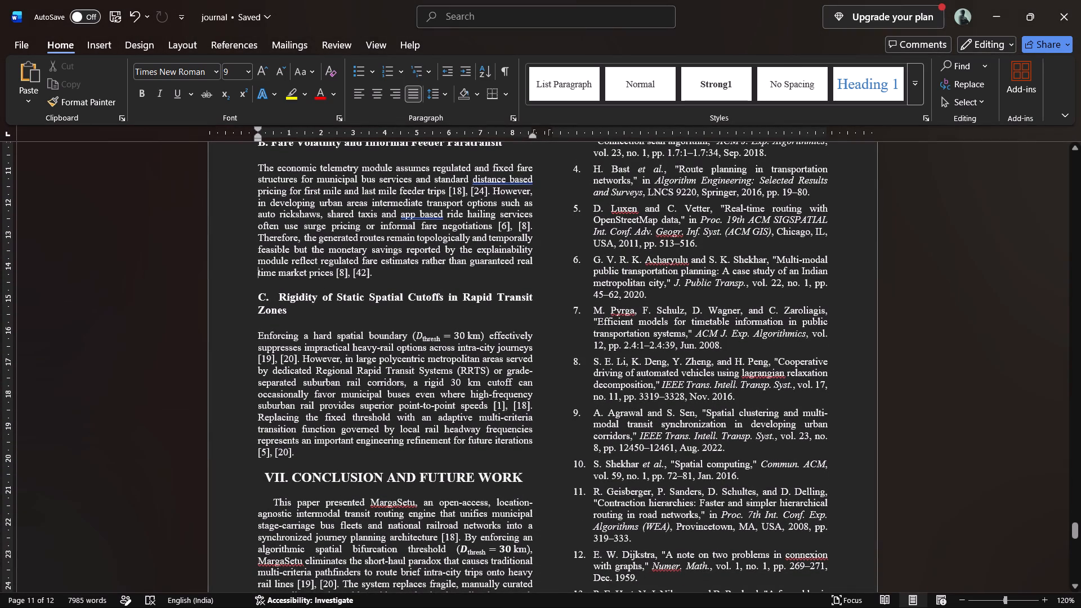
drag(288, 450, 257, 333)
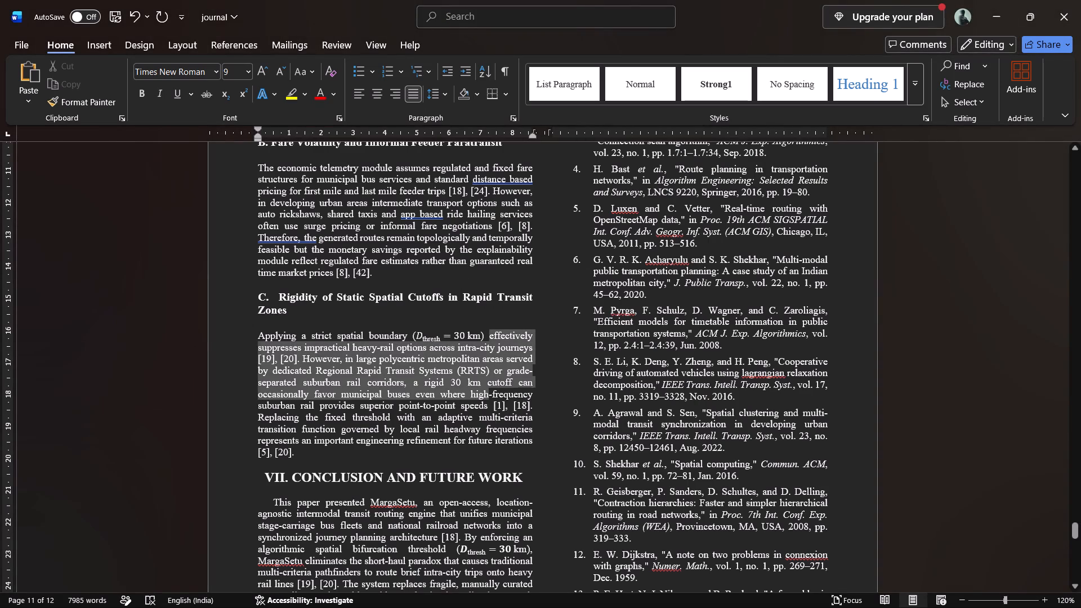
drag(464, 398, 286, 451)
key(ctrl+v)
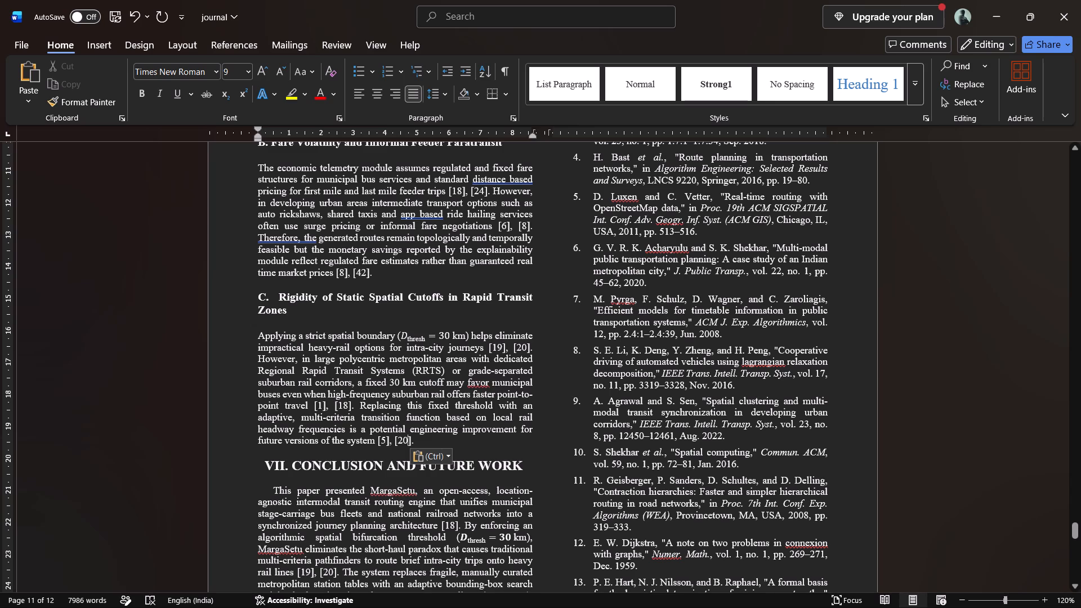
Replace the hyphen in "heavy-rail options" with a space in the first sentence of subsection C.
click(335, 348)
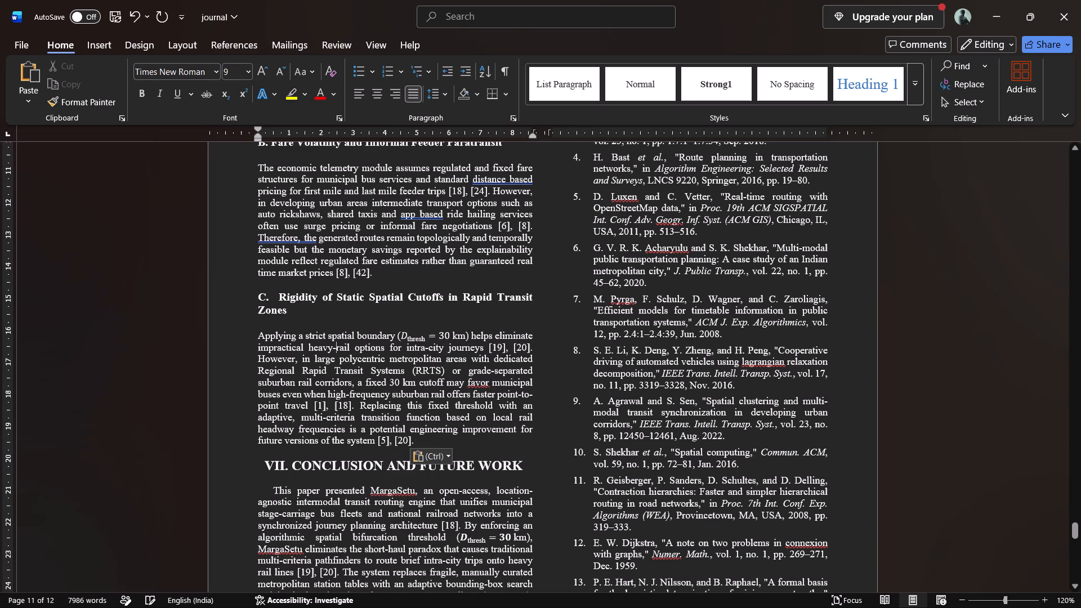
key(BackSpace)
key(space)
Replace the hyphen in "intra-city journeys" with a space in the first sentence of subsection C.
key(Right)
key(Right)
key(Right)
key(Right)
key(Right)
key(Right)
key(Right)
key(Right)
key(Right)
key(Right)
key(Right)
key(Right)
key(Right)
key(Right)
key(Right)
key(Right)
key(Right)
key(Right)
key(Right)
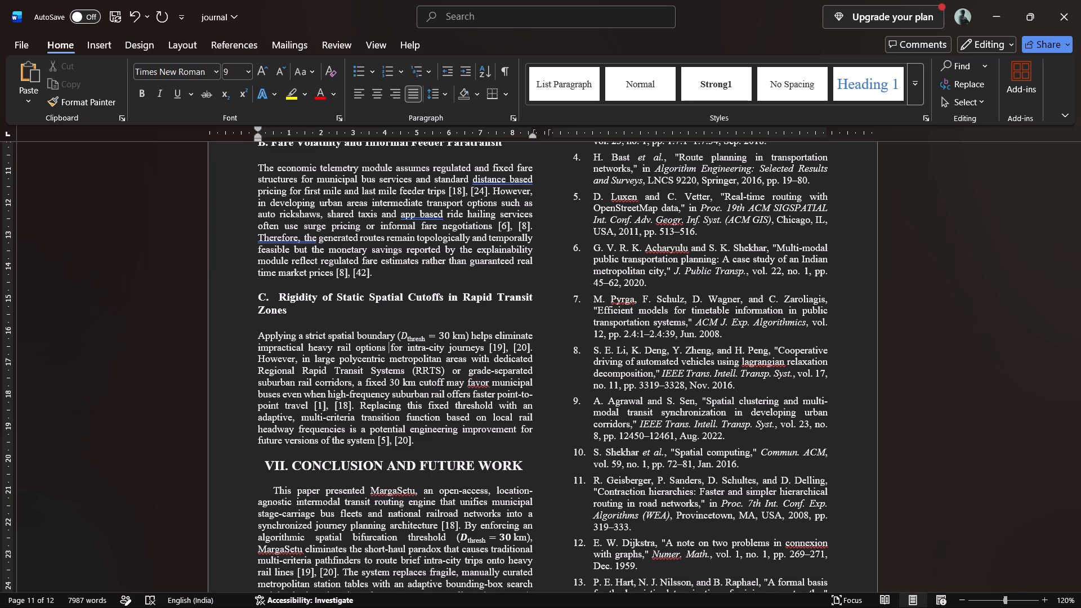
key(Right)
key(Right)
key(Right)
key(Right)
key(BackSpace)
key(space)
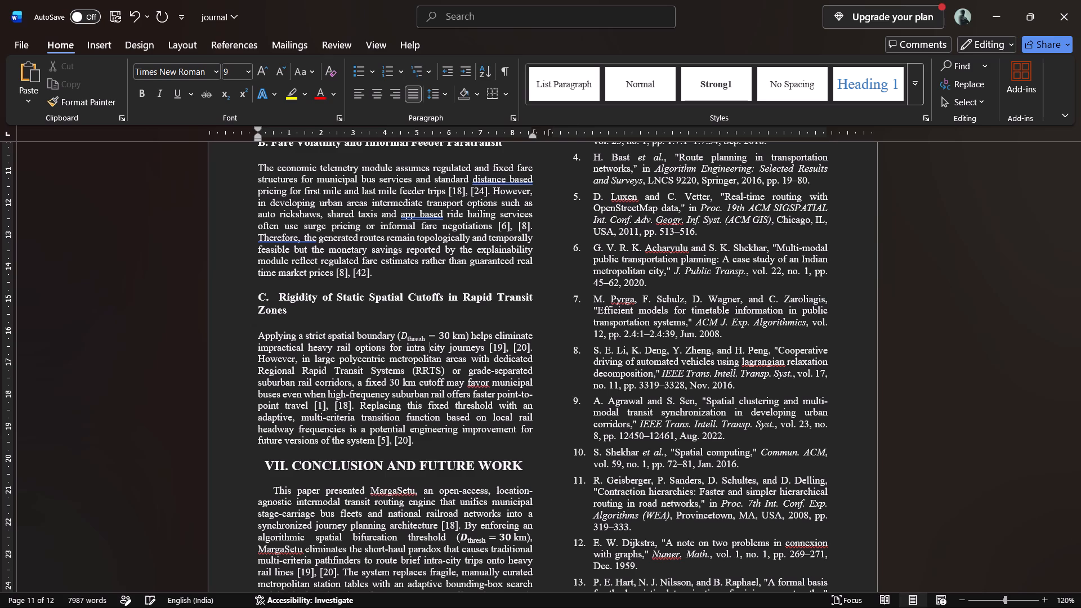
Replace the hyphen in "grade-separated" with a space in the subsection C sentence beginning "However".
key(Down)
key(Down)
key(Right)
key(Right)
key(Right)
key(Right)
key(Right)
key(Right)
key(Right)
key(Right)
key(Right)
key(Right)
key(Right)
key(Right)
key(Right)
key(Right)
key(Right)
key(Left)
key(Left)
key(BackSpace)
key(space)
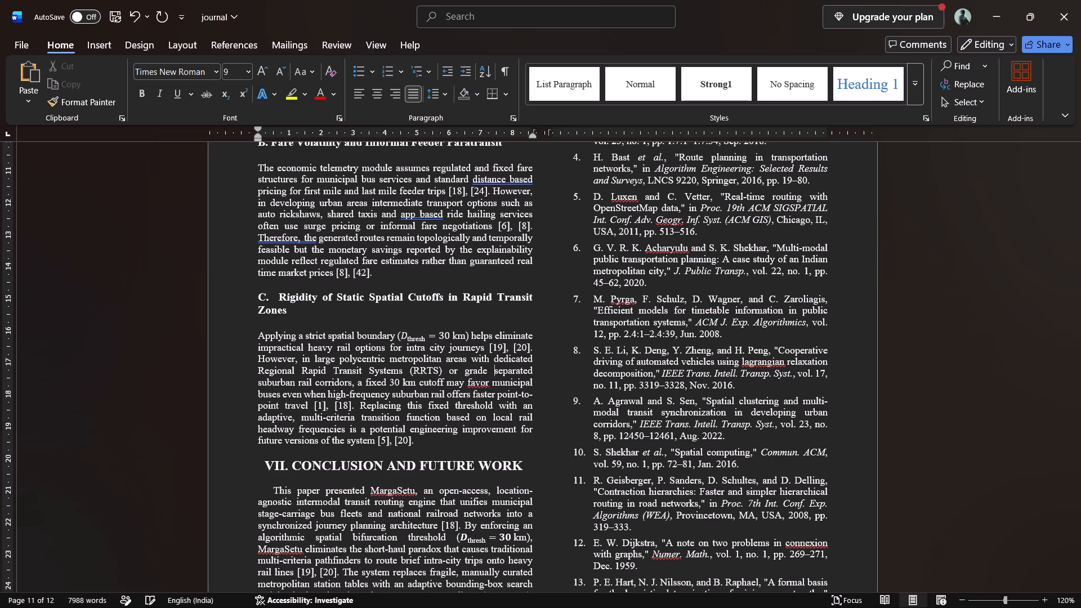
Replace the hyphen in "high-frequency suburban rail" with a space in the subsection C paragraph.
key(Down)
key(Left)
key(Left)
key(Left)
key(Left)
key(Left)
key(Left)
key(Left)
key(Left)
key(Left)
key(Left)
key(Left)
key(Down)
key(Left)
key(Left)
key(Left)
key(Left)
key(Left)
key(Left)
key(Left)
key(Left)
key(Left)
key(Left)
key(Left)
key(Left)
key(Left)
key(Left)
key(Left)
key(Left)
key(Left)
key(Left)
key(Left)
key(Left)
key(BackSpace)
key(space)
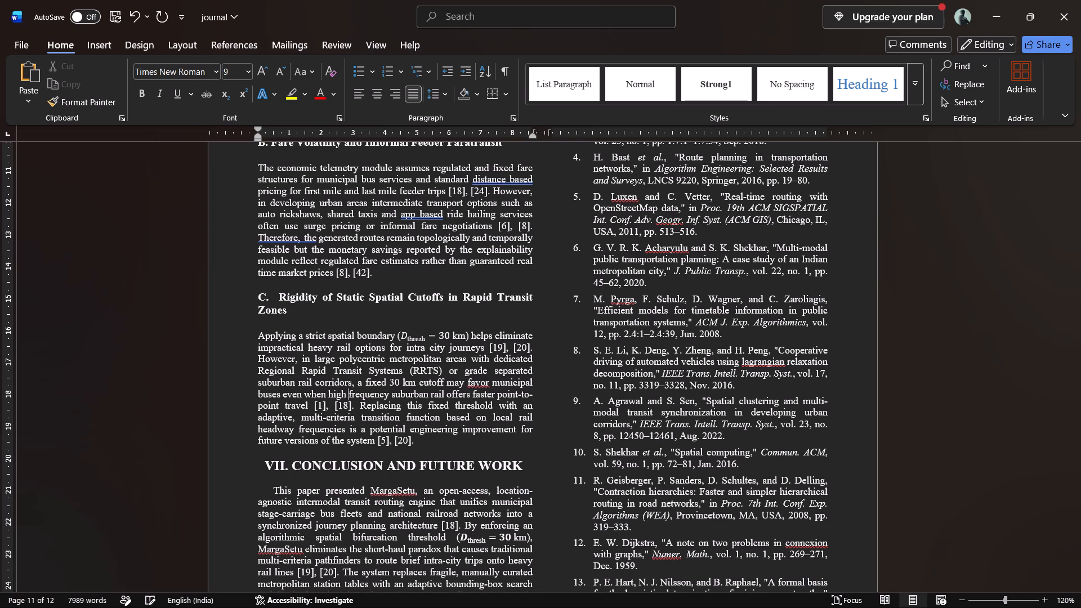
Replace the second hyphen in "point-to-point travel" with a space in the subsection C paragraph.
key(Right)
key(Right)
key(Right)
key(Right)
key(Right)
key(Right)
key(Right)
key(Right)
key(Right)
key(Right)
key(Right)
key(Right)
key(Right)
key(Right)
key(Right)
key(Right)
key(Right)
key(Right)
key(Right)
key(Right)
key(Left)
key(Left)
key(Left)
key(Delete)
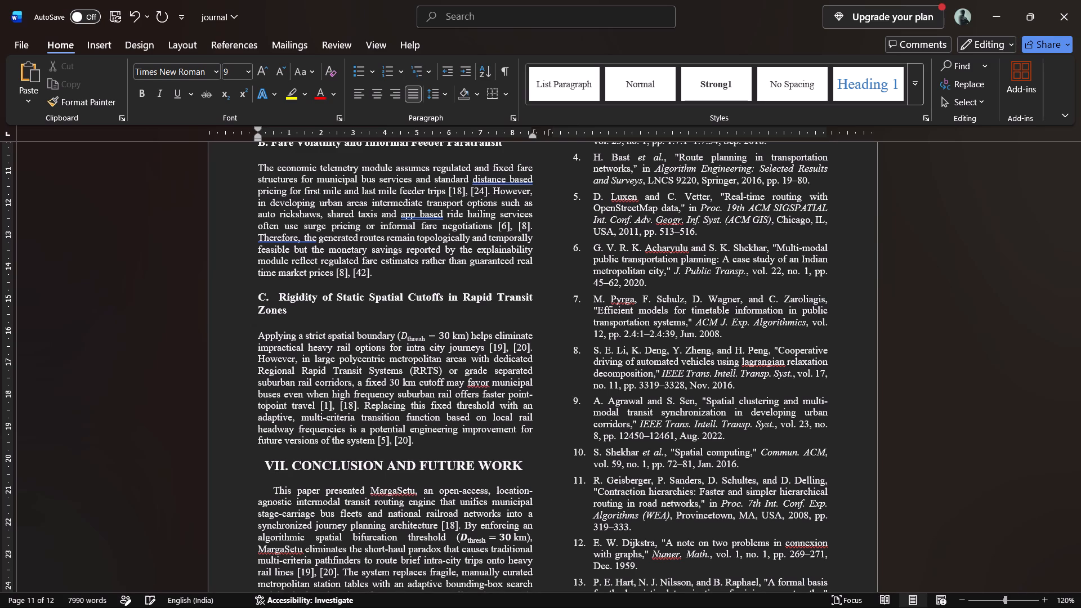
key(space)
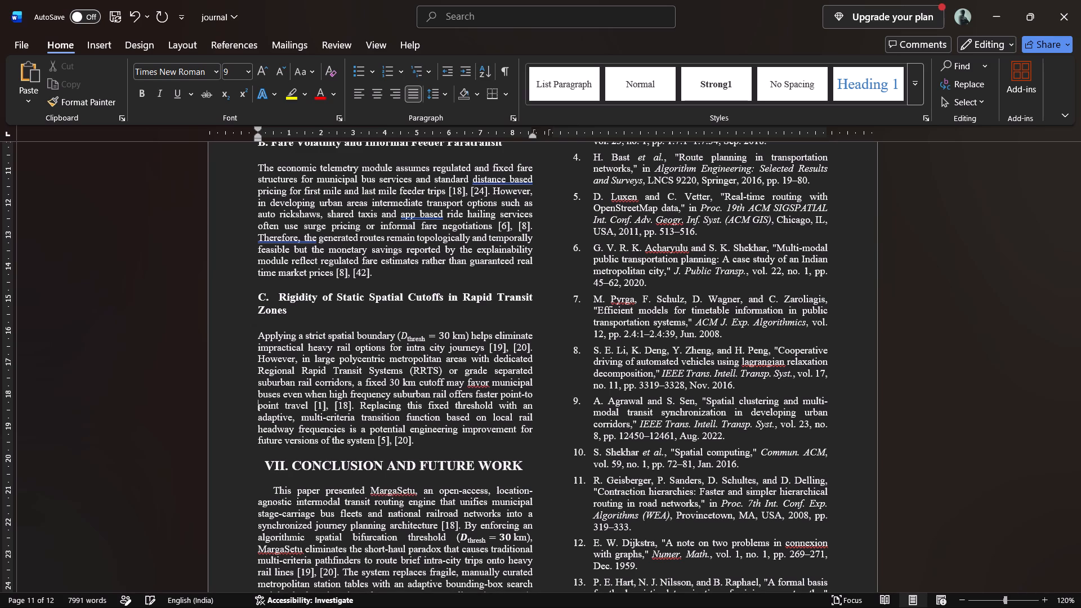
Replace the remaining hyphen in "point-to point travel" with a space in the subsection C paragraph.
key(Left)
key(Left)
key(Left)
key(BackSpace)
key(space)
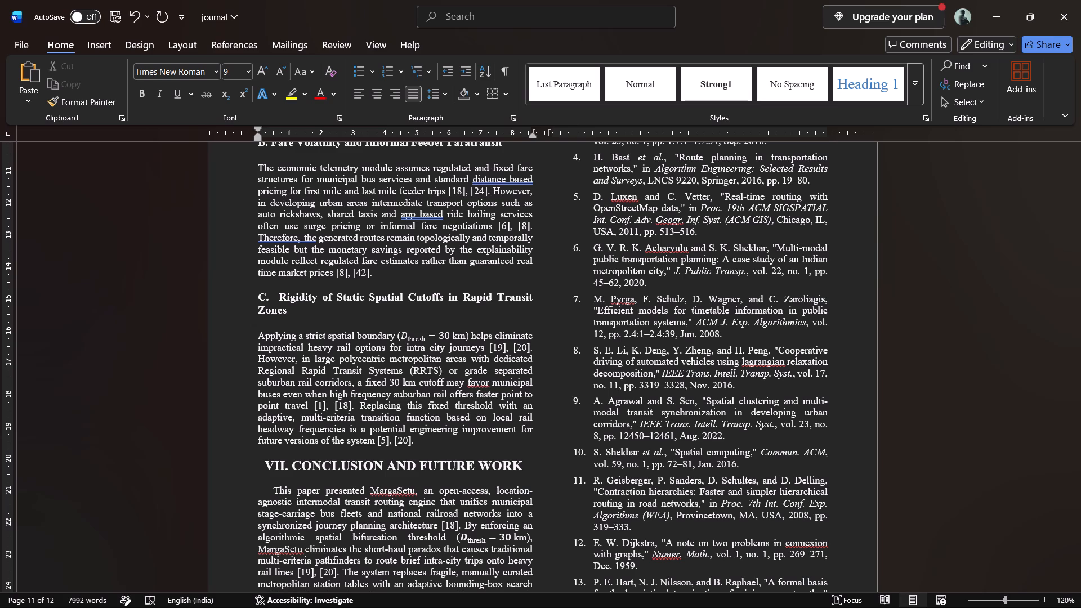
Replace the hyphen in "multi-criteria transition function" with a space in the last sentence of subsection C.
key(Down)
key(Left)
key(Left)
key(Down)
key(Left)
key(Left)
key(ctrl+Left)
key(ctrl+Left)
key(ctrl+Left)
key(ctrl+Left)
key(ctrl+Left)
key(ctrl+Left)
key(ctrl+Left)
key(Right)
key(BackSpace)
key(space)
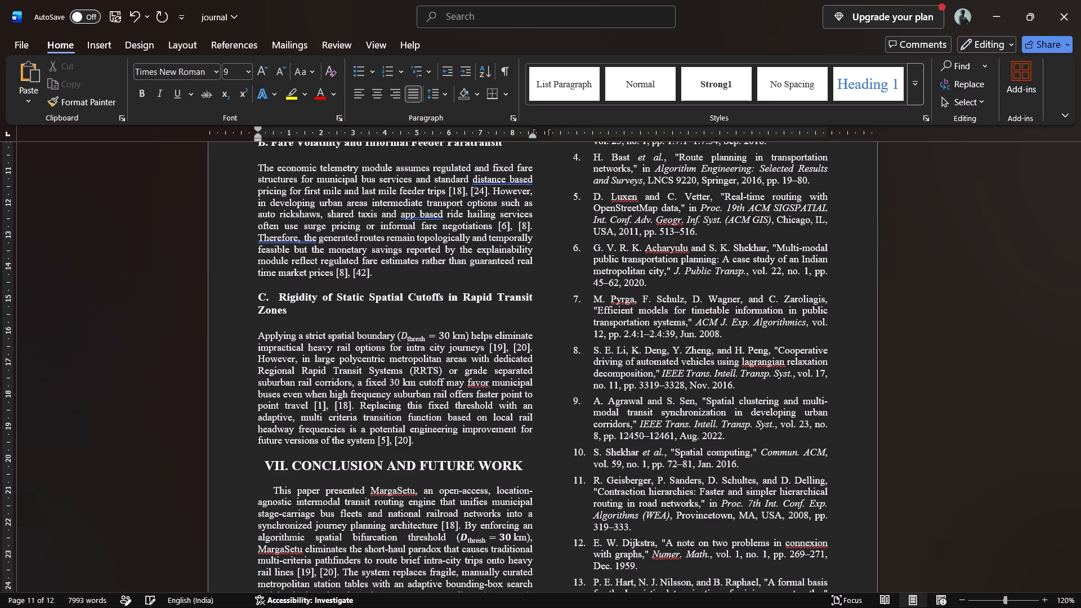
Save the journal document.
key(ctrl+s)
Switch to the "Humanize Transit Challenges" ChatGPT conversation in Google Chrome.
key(alt+Tab)
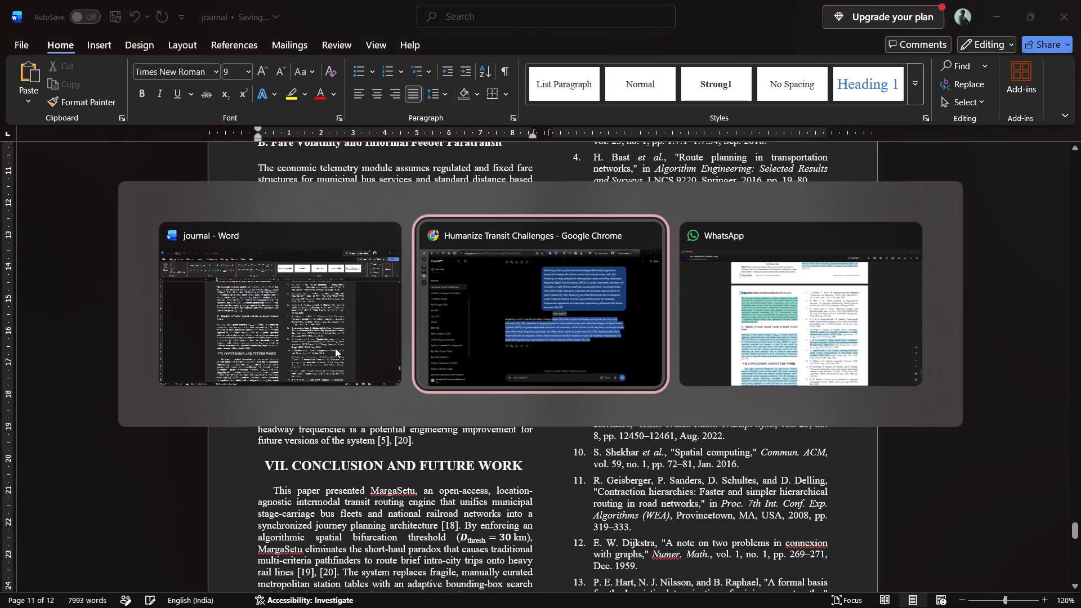
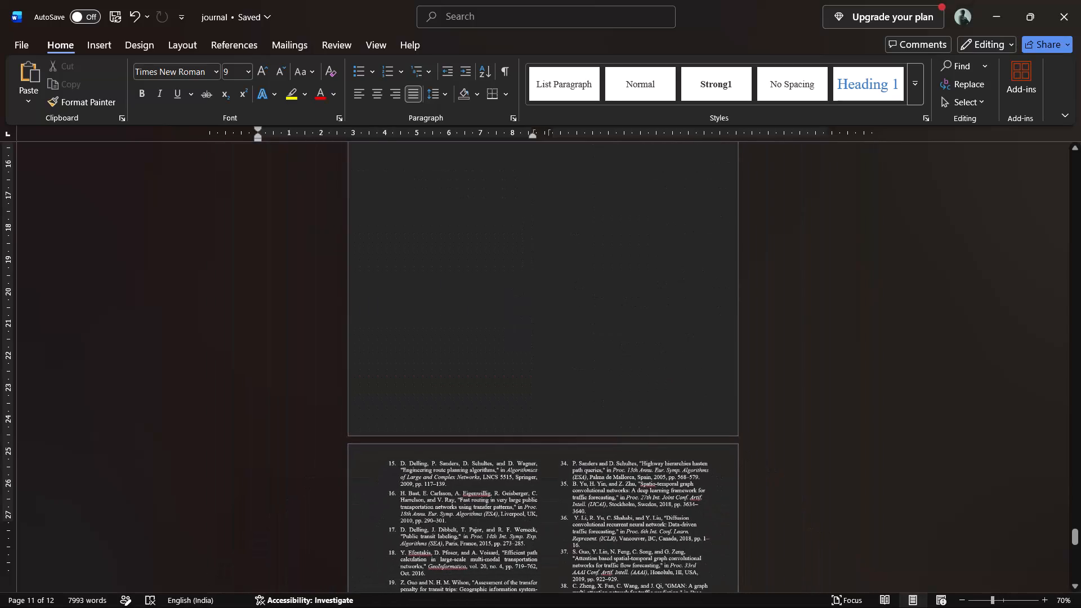
ctrl+scroll(335, 348, up, 1)
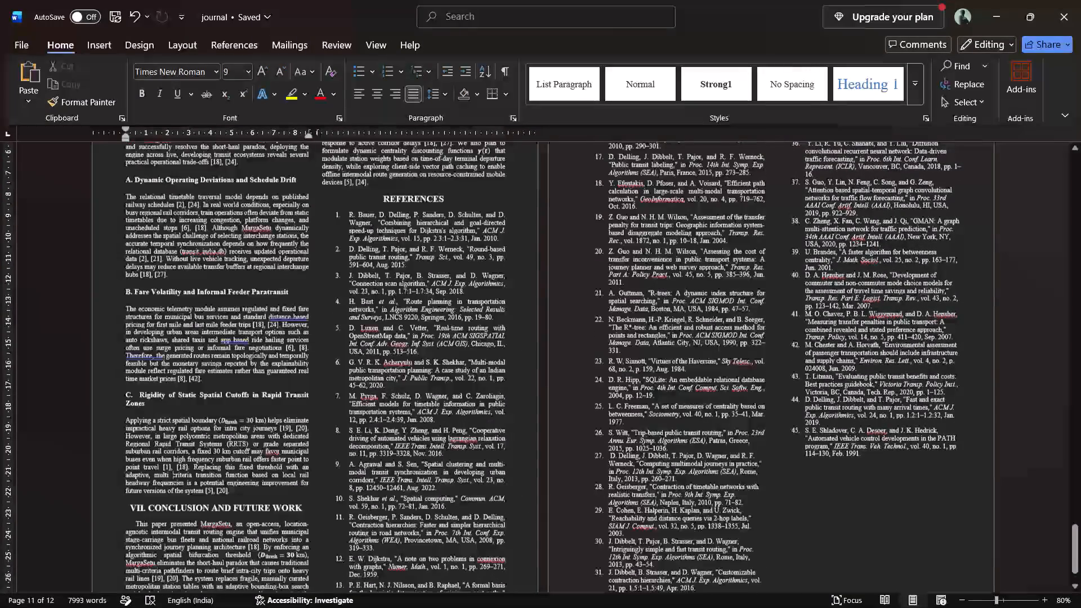
triple_click(250, 439)
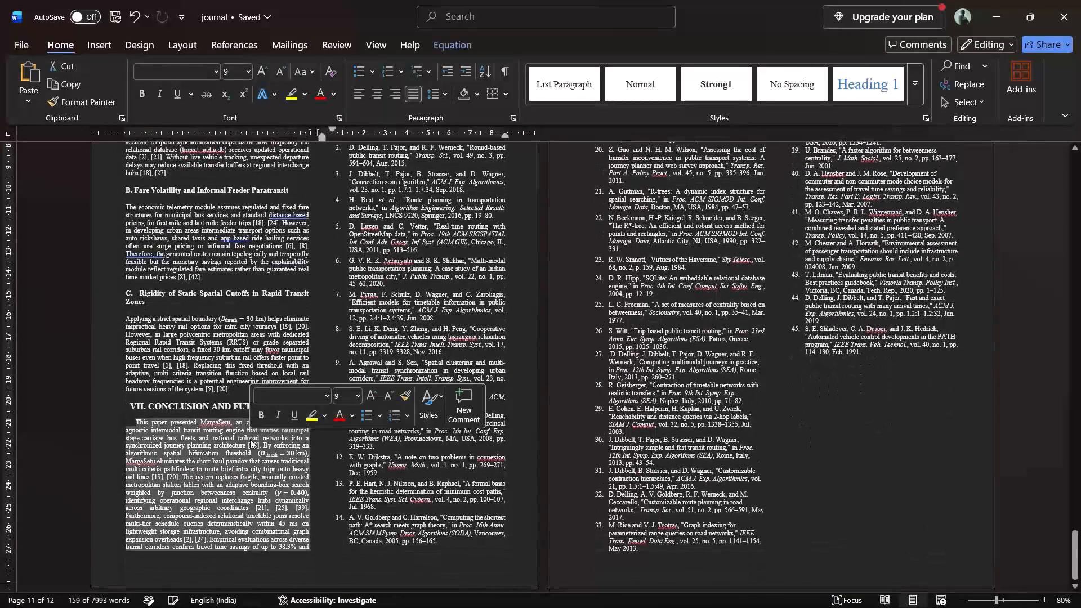
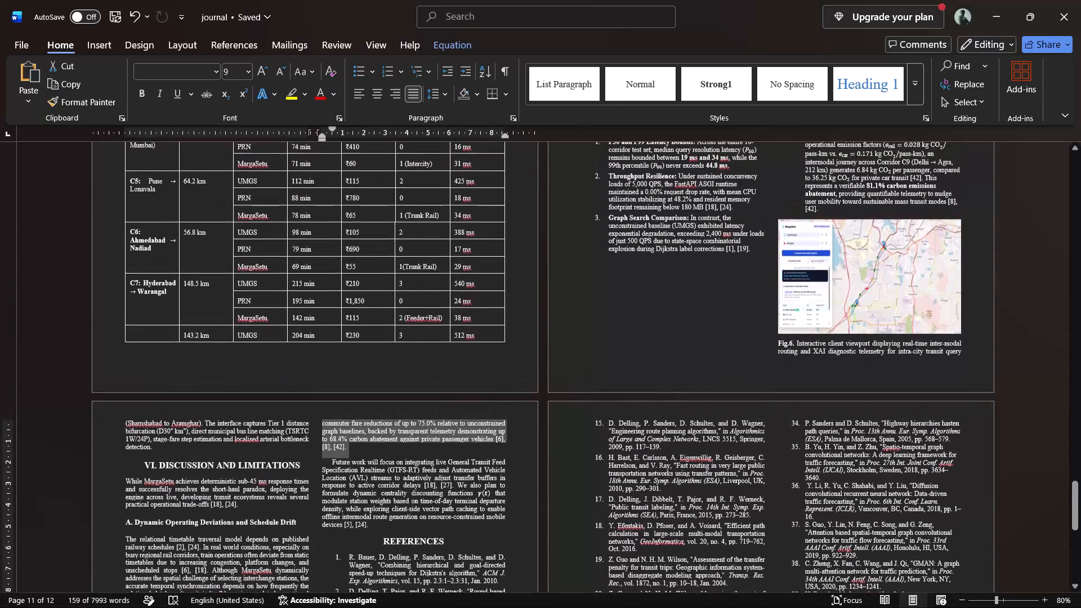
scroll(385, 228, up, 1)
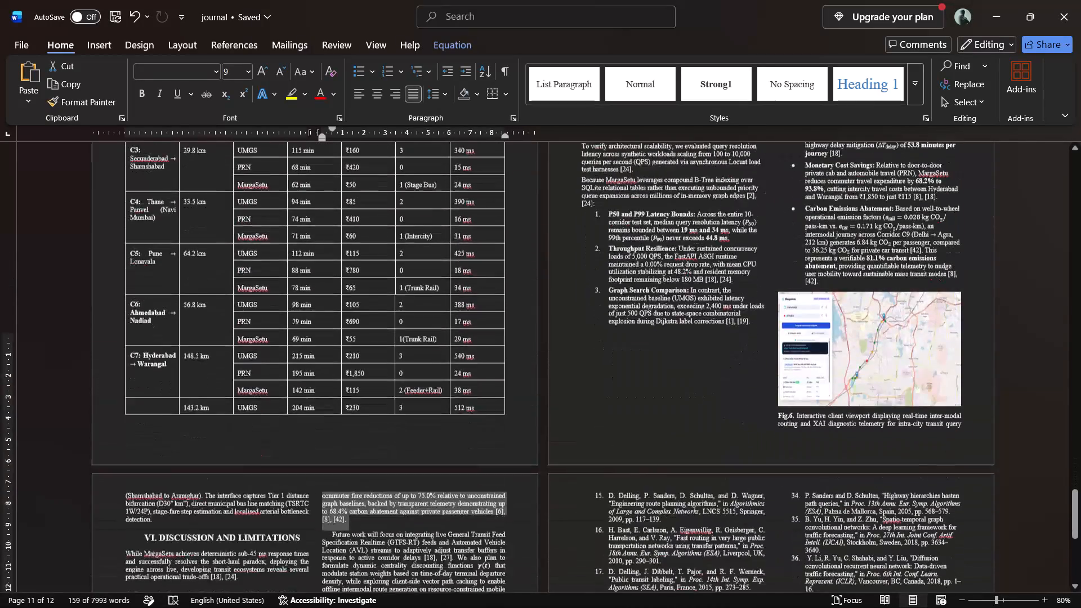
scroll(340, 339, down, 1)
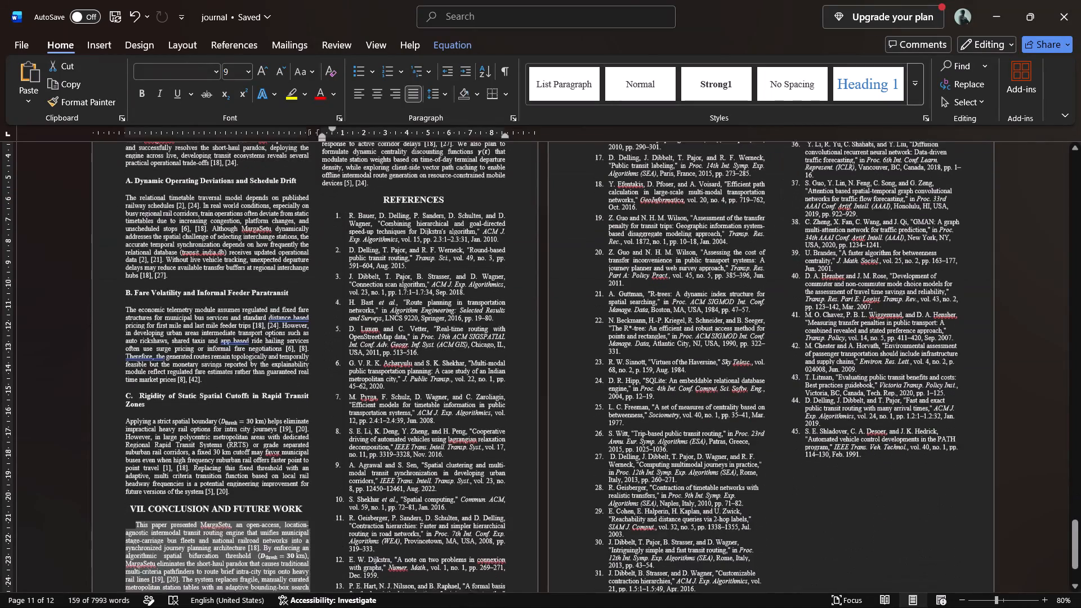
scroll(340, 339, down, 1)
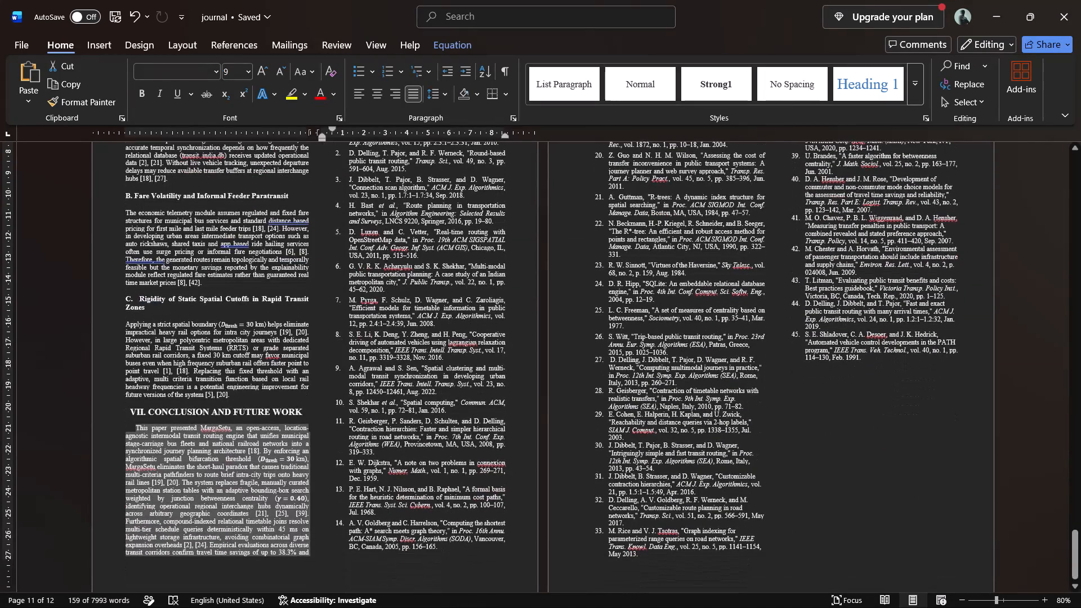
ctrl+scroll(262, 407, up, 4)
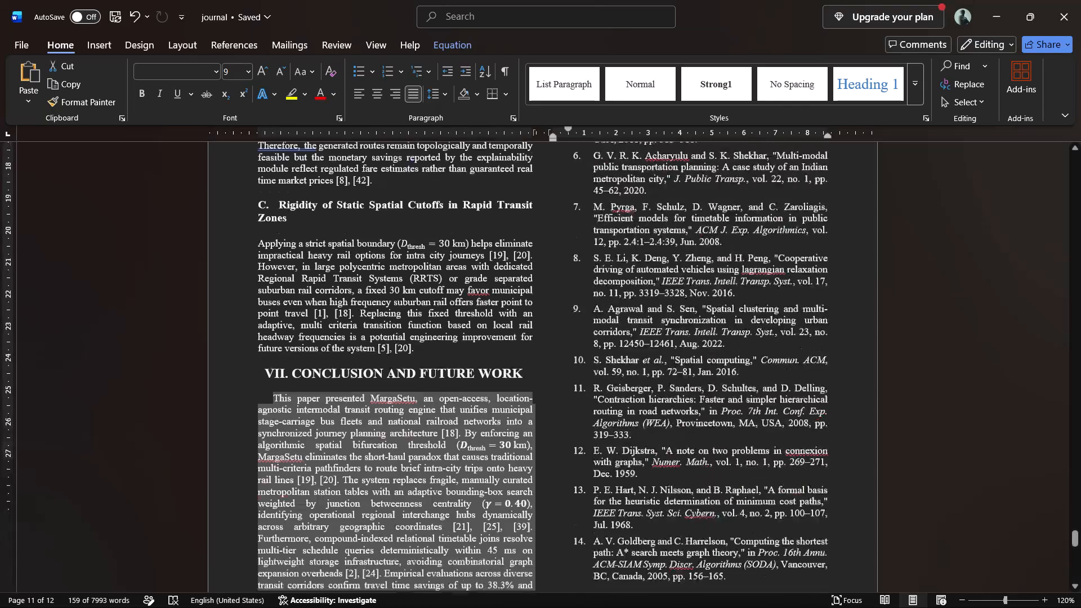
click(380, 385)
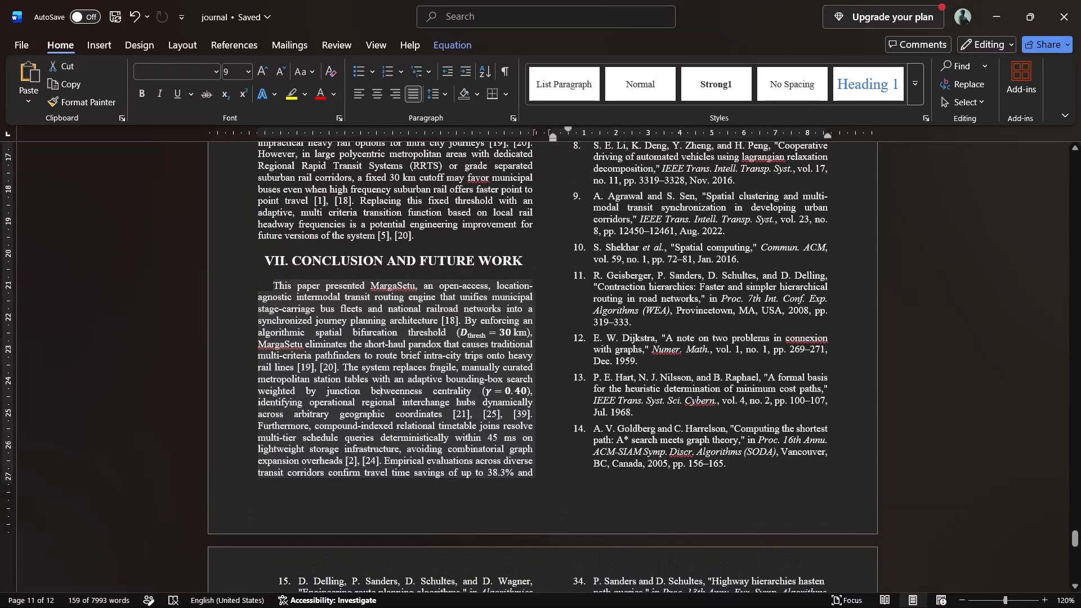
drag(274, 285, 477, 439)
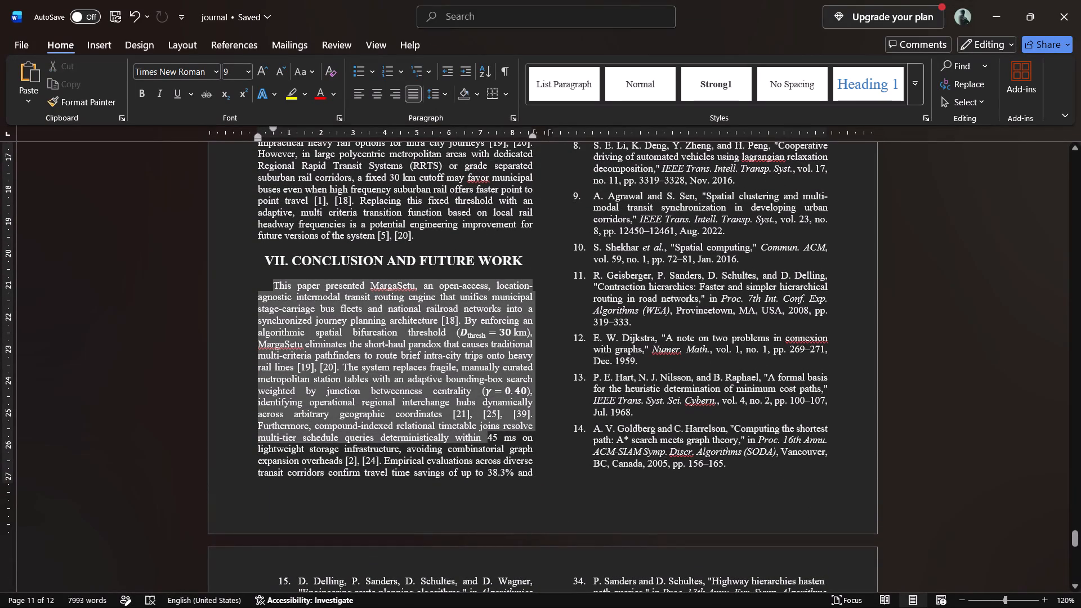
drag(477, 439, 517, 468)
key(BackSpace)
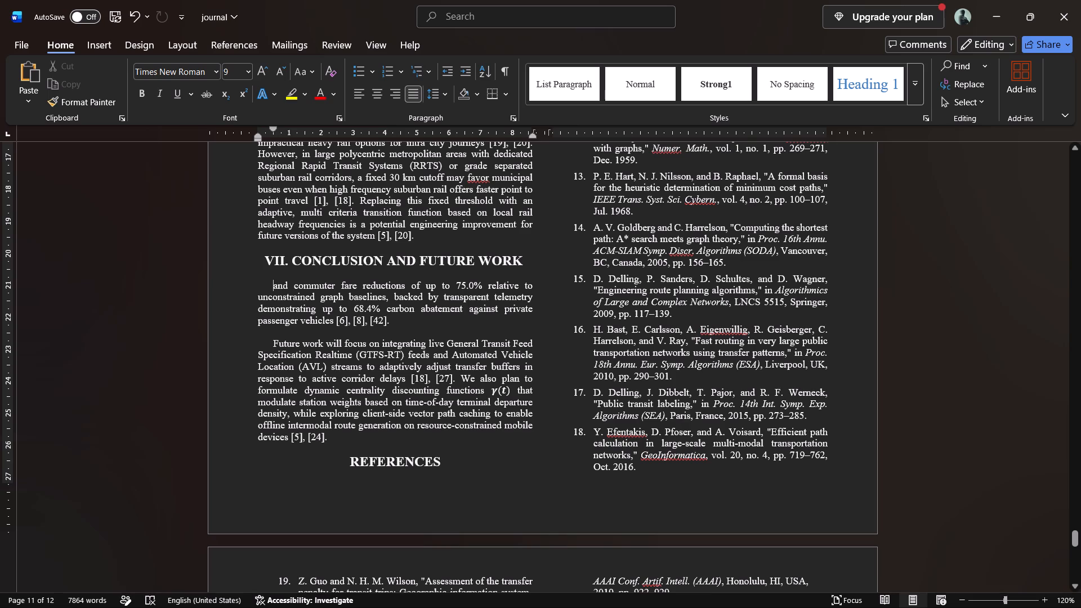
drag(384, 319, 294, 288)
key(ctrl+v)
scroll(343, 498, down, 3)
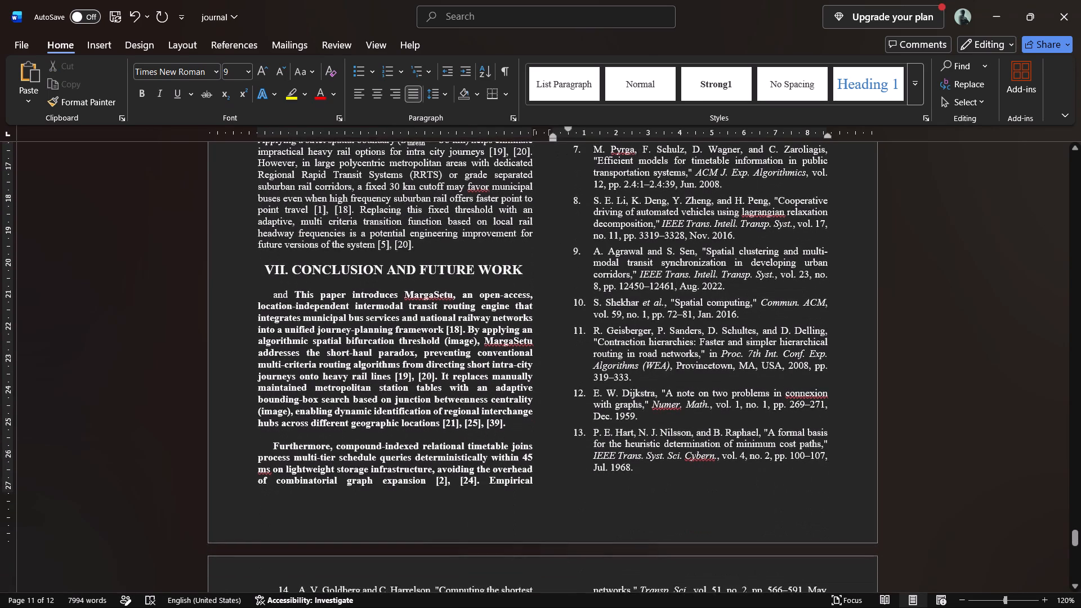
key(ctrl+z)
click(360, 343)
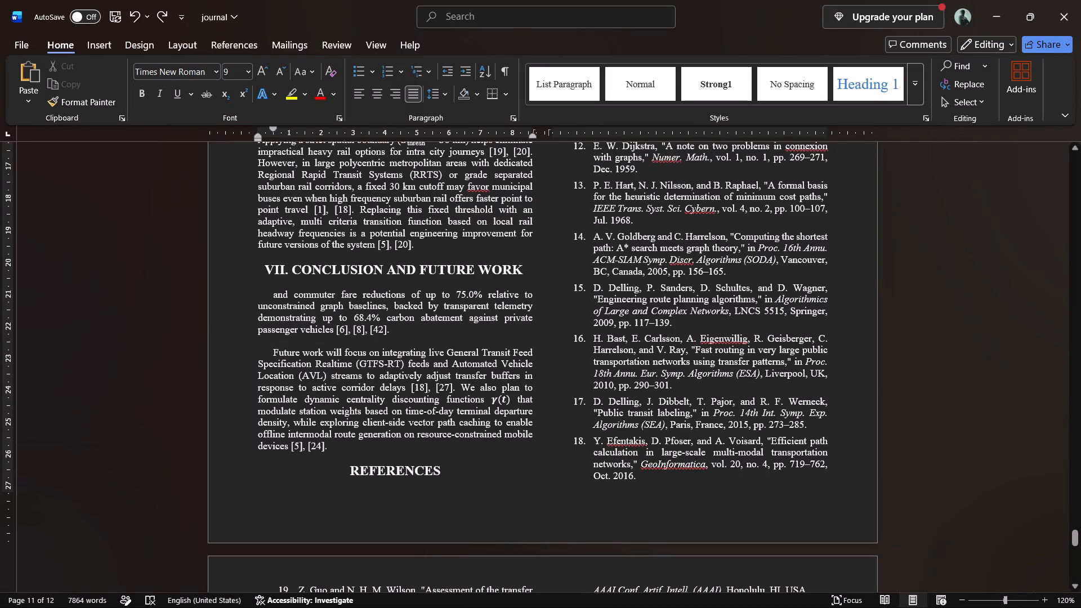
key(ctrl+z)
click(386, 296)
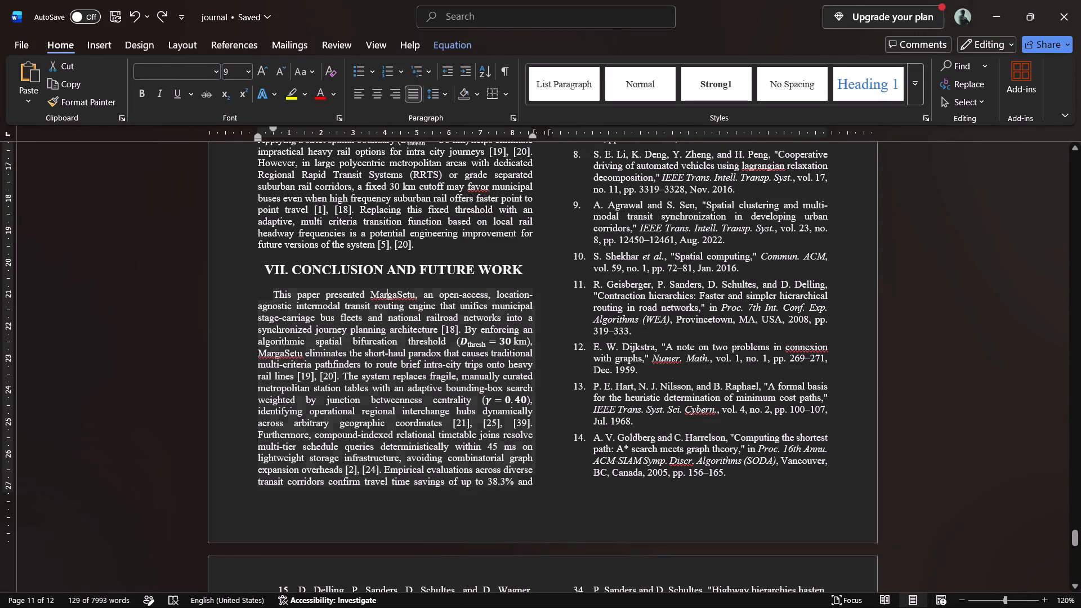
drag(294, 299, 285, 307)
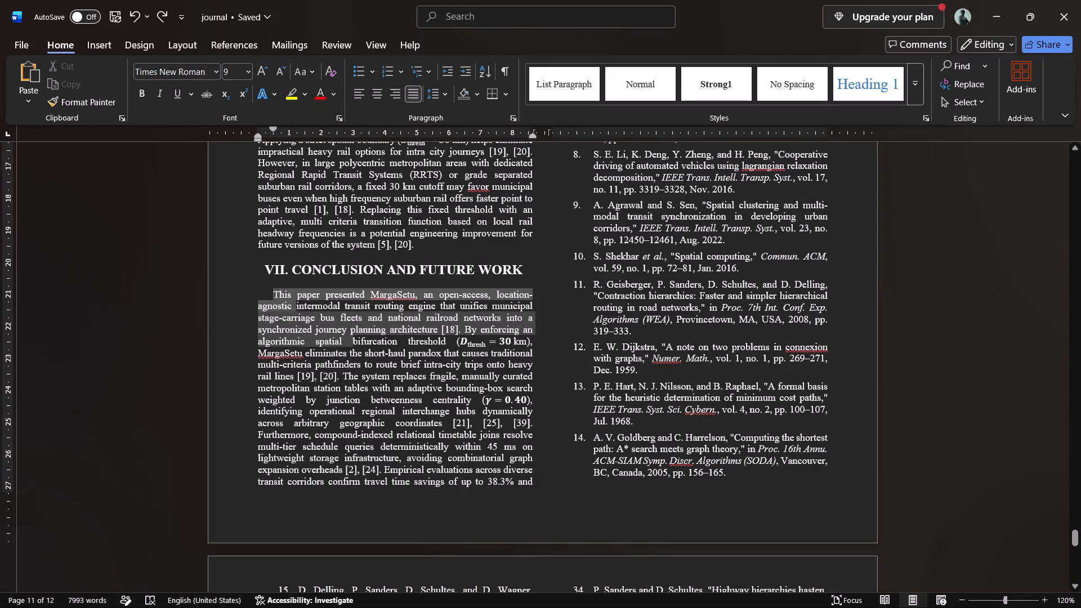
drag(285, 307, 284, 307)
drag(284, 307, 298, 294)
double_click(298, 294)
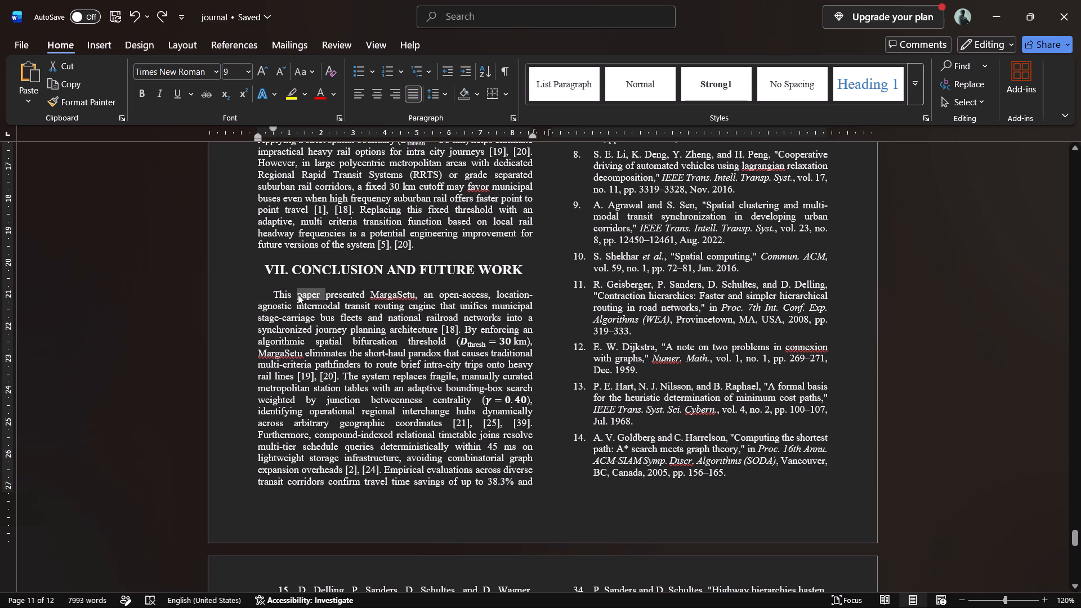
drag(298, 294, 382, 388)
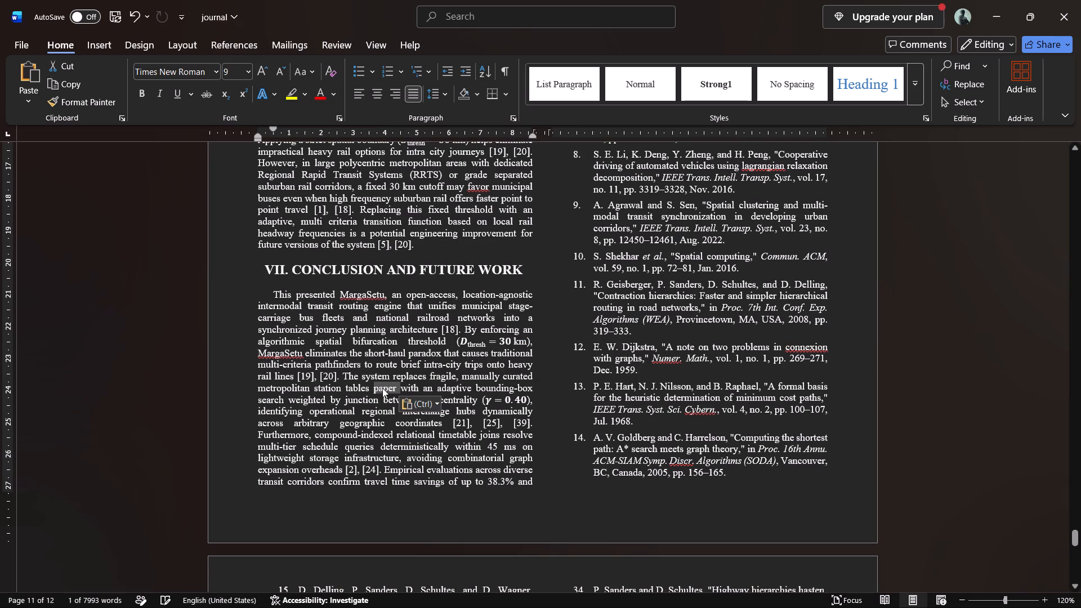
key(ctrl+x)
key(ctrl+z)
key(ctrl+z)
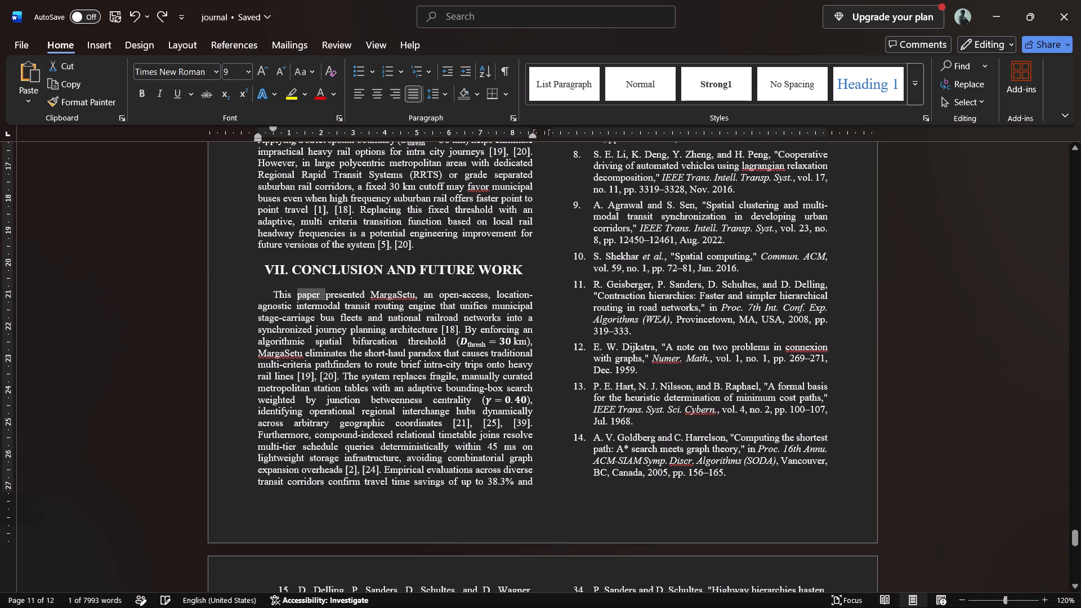
Replace the old opening conclusion paragraph after "This" with the "This paper introduces MargaSetu" rewrite from the clipboard history.
click(303, 303)
drag(298, 297, 487, 463)
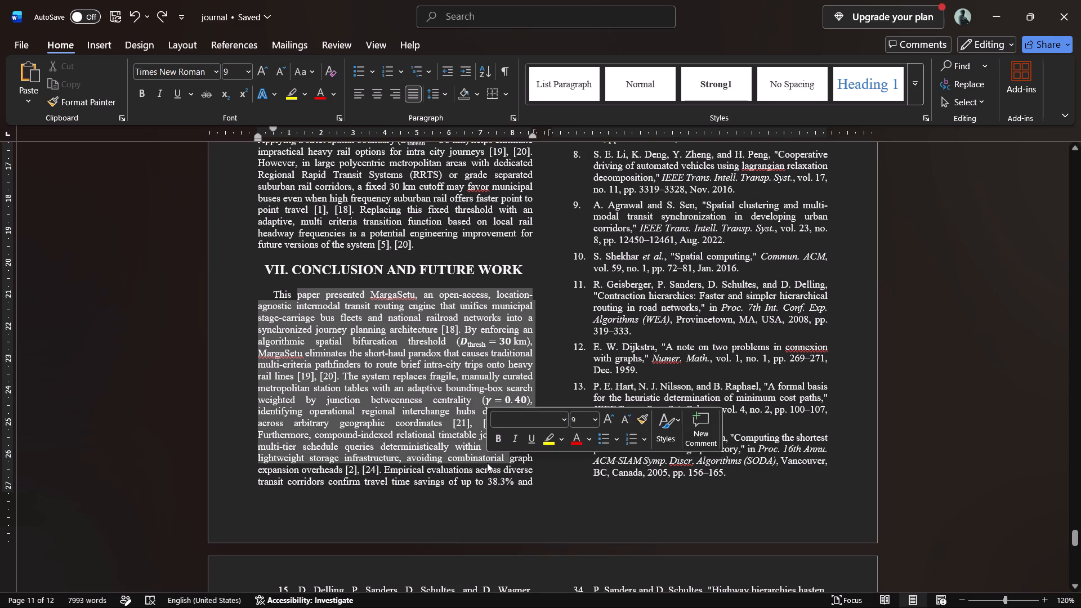
key(BackSpace)
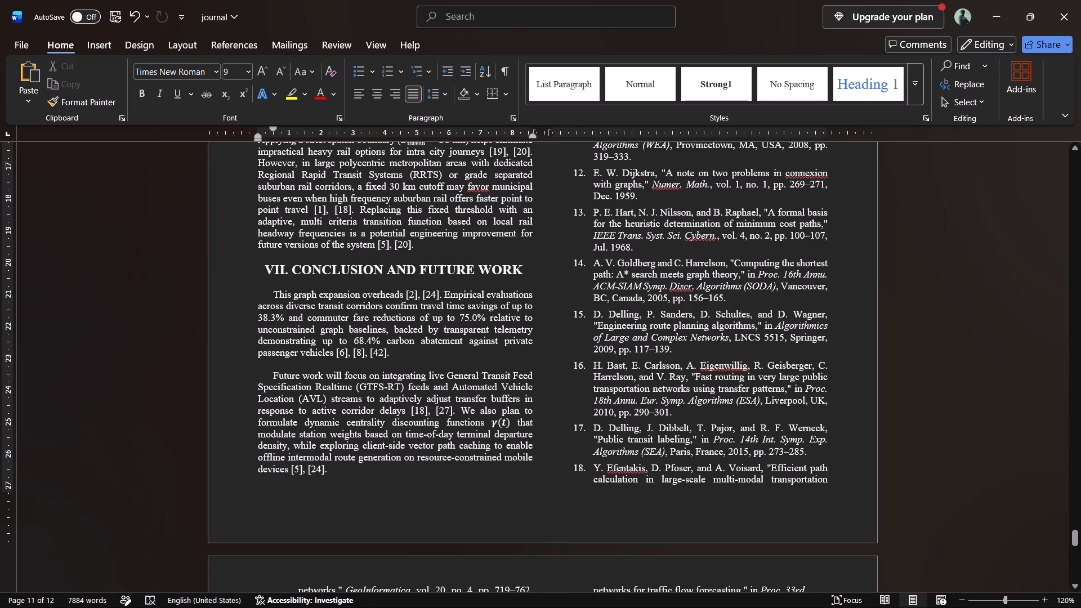
drag(385, 354, 298, 296)
key(ctrl+v)
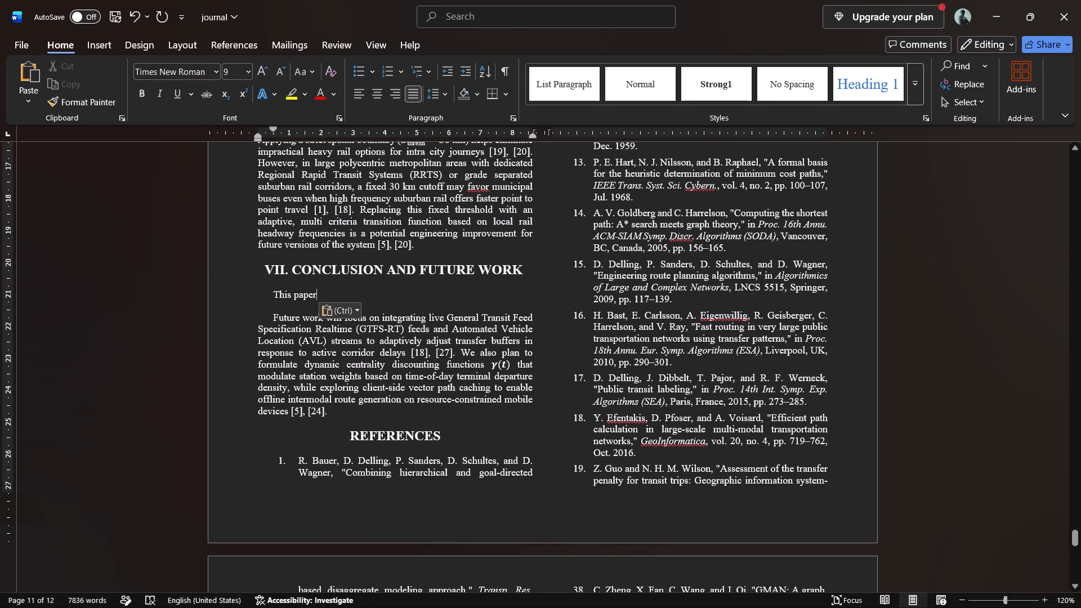
key(ctrl+z)
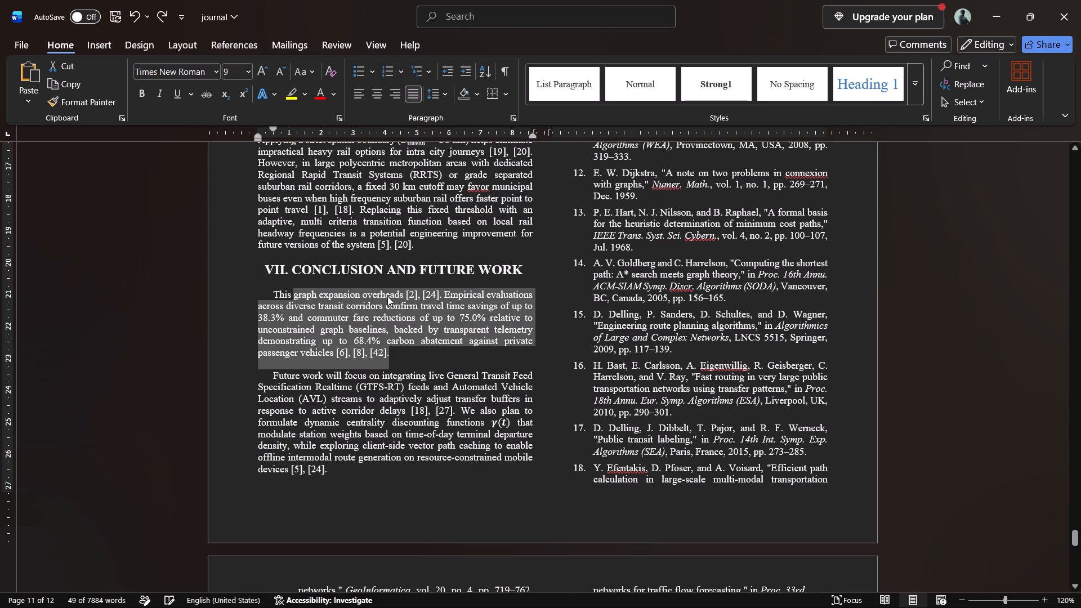
key(super+v)
key(Down)
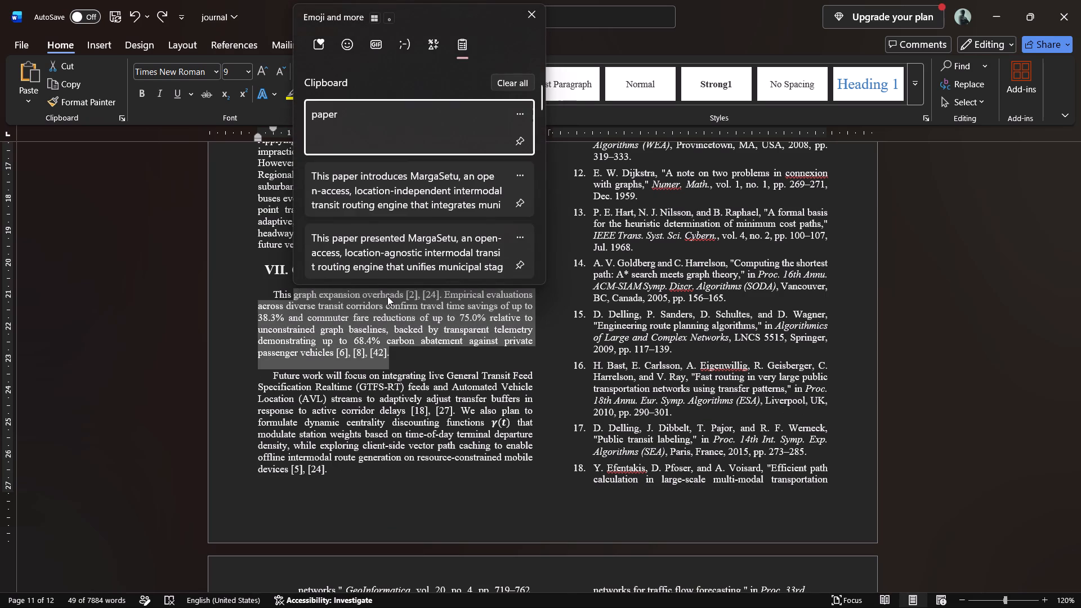
key(Down)
key(Return)
key(ctrl+v)
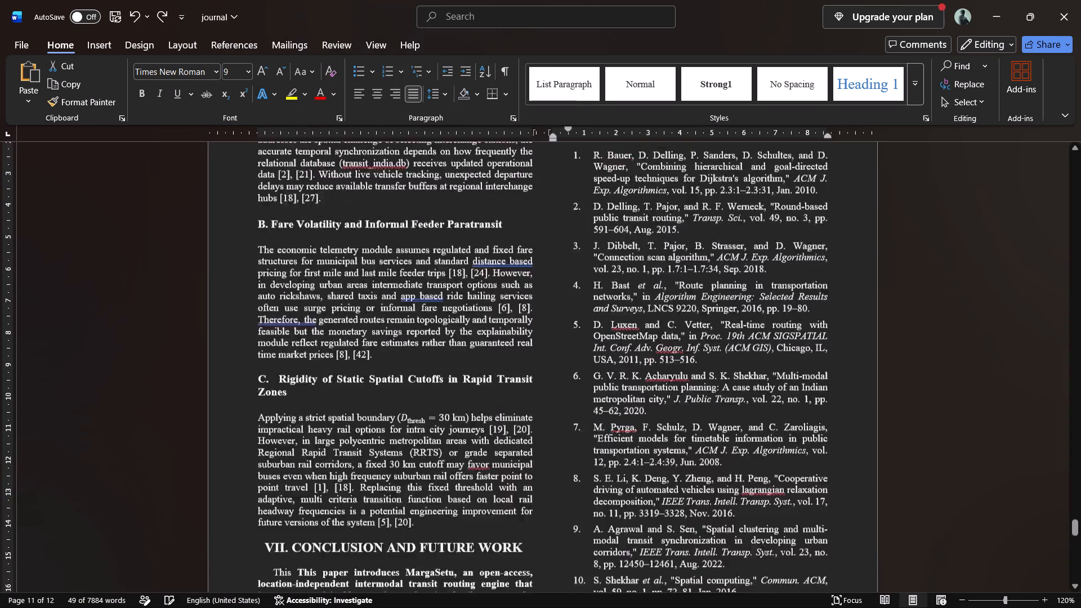
Remove the bold formatting from the two pasted conclusion paragraphs, from "This paper introduces" through the citation [42.
scroll(312, 420, down, 3)
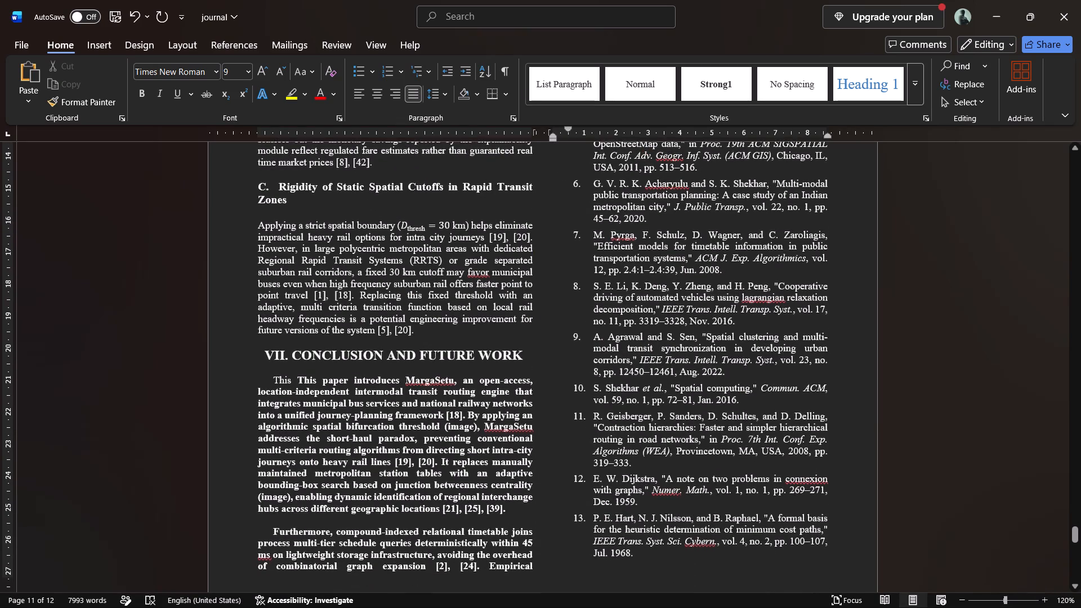
ctrl+scroll(376, 390, down, 4)
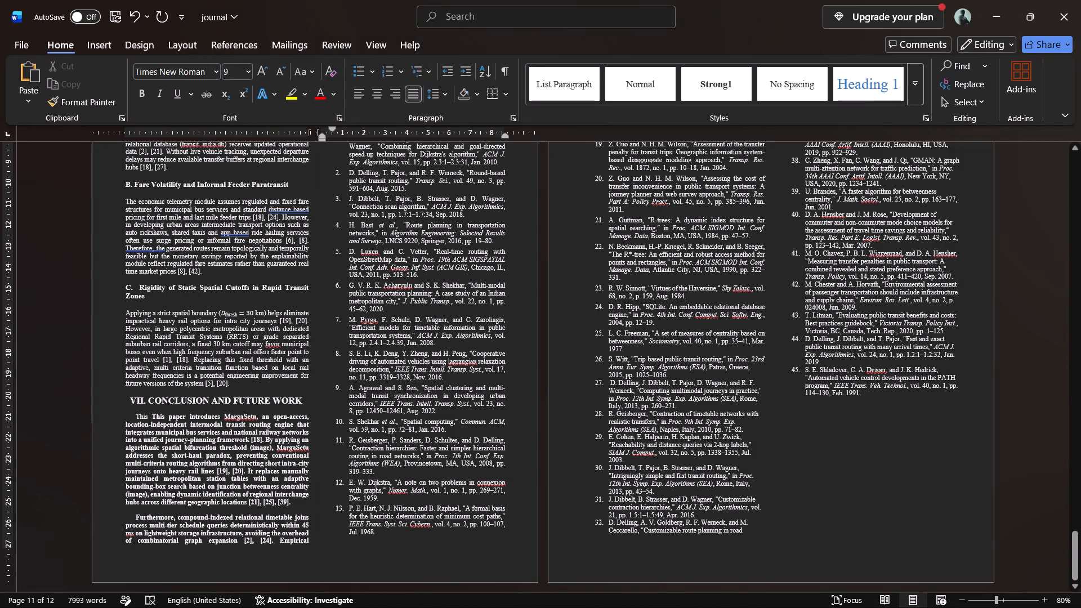
drag(153, 418, 392, 210)
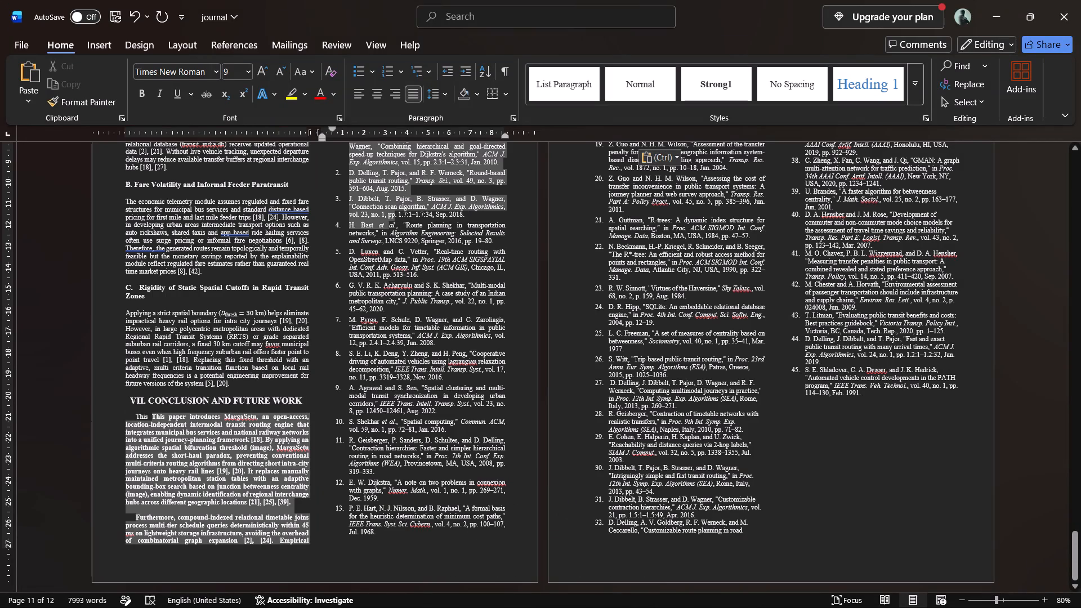
drag(392, 210, 445, 264)
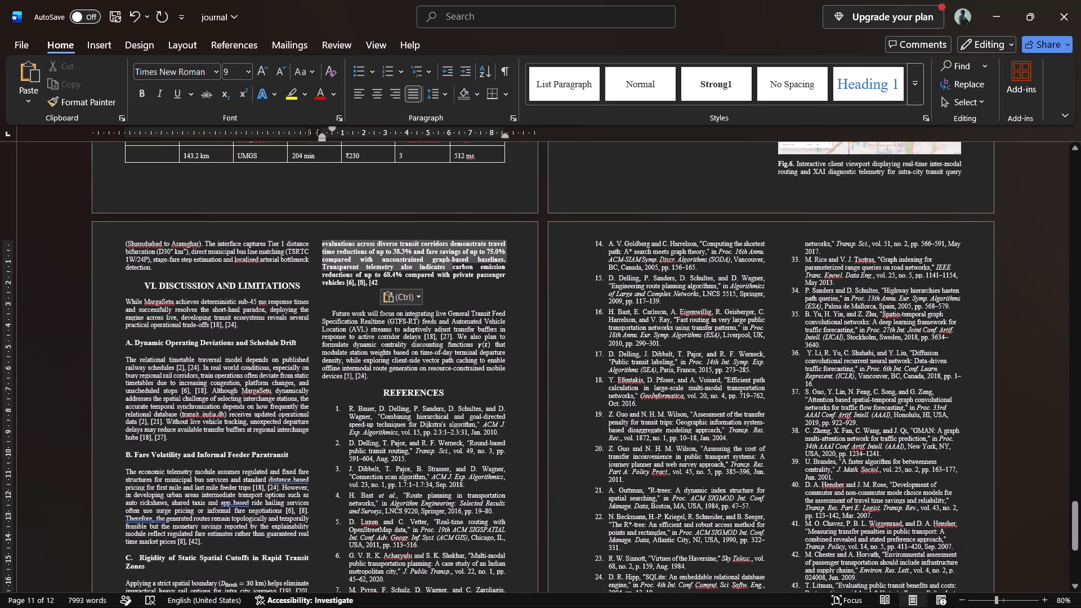
drag(445, 264, 372, 277)
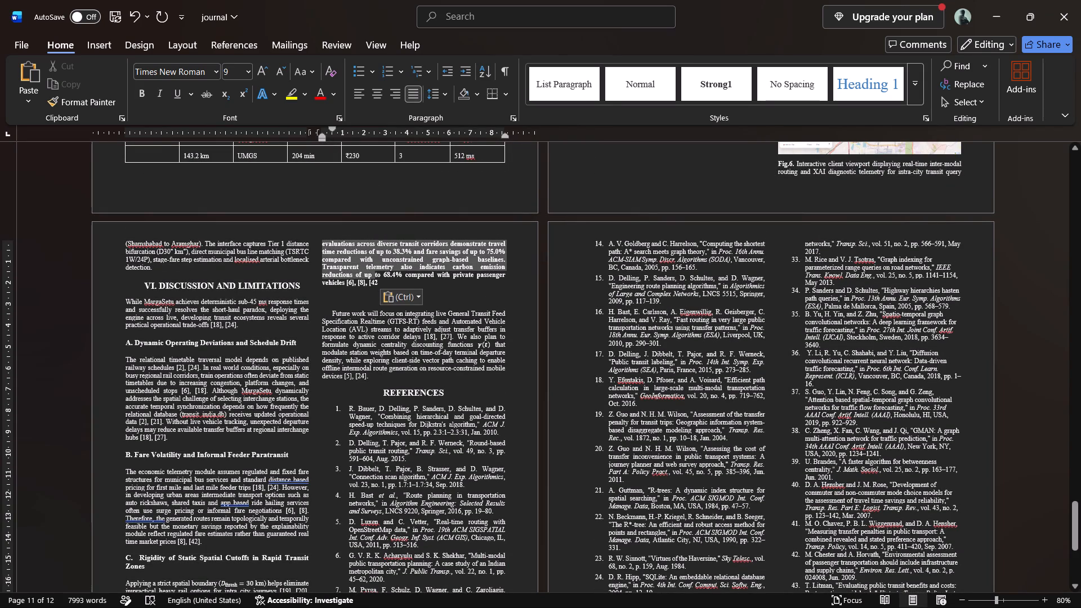
drag(372, 277, 375, 281)
key(ctrl+b)
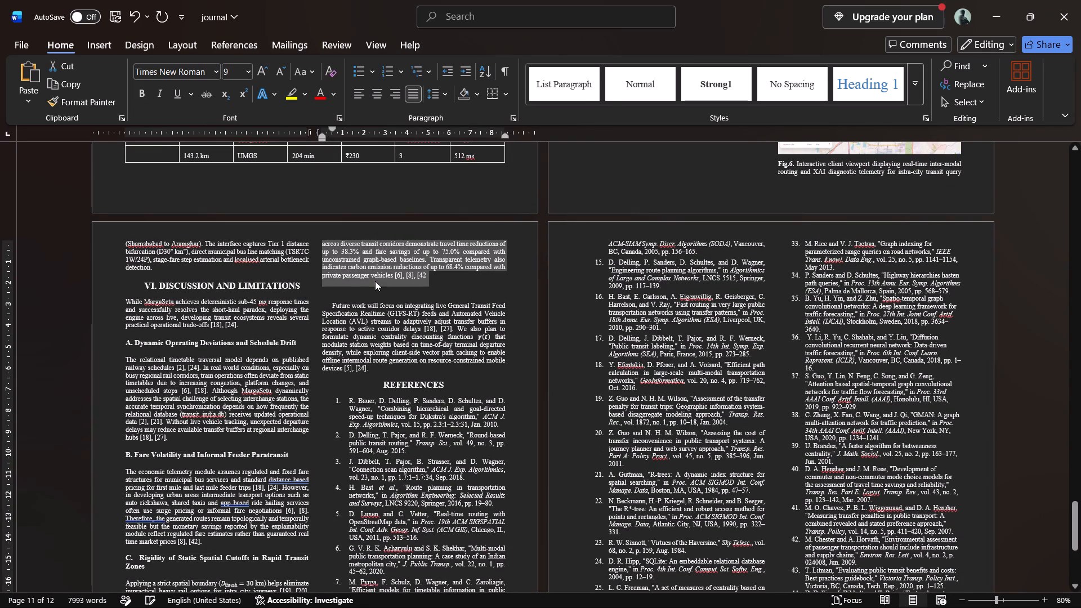
Delete the duplicate "This" at the start of the first conclusion paragraph.
scroll(375, 281, down, 2)
ctrl+scroll(184, 396, up, 3)
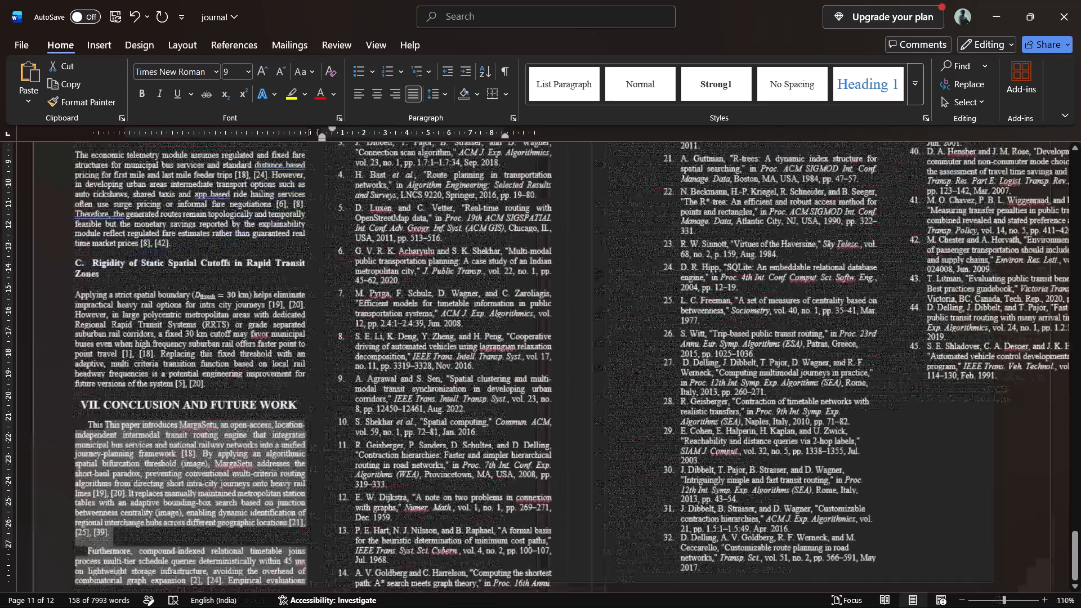
ctrl+scroll(361, 481, up, 3)
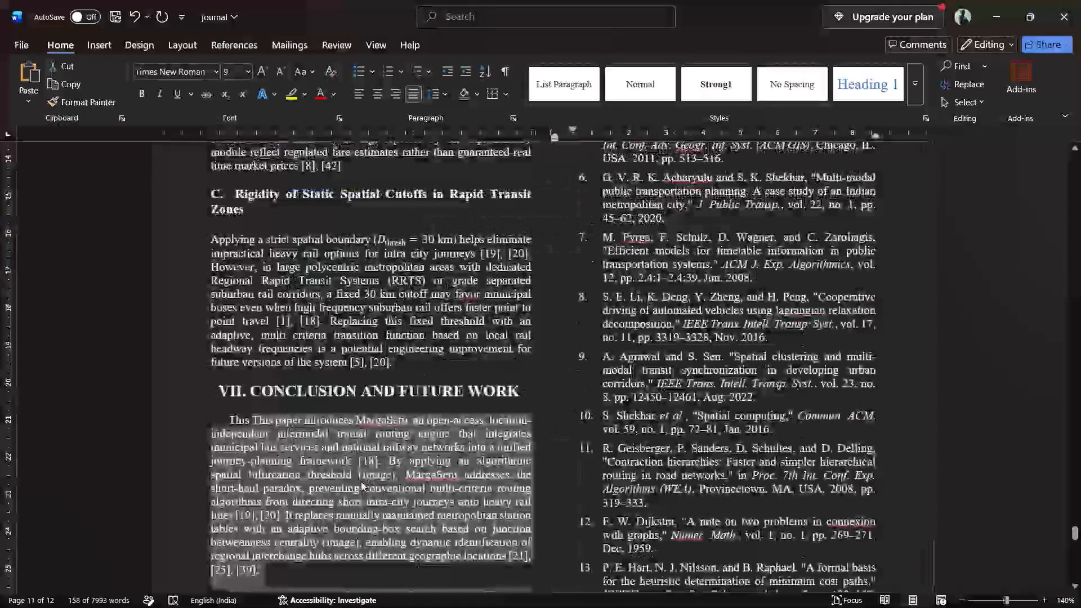
scroll(361, 481, down, 1)
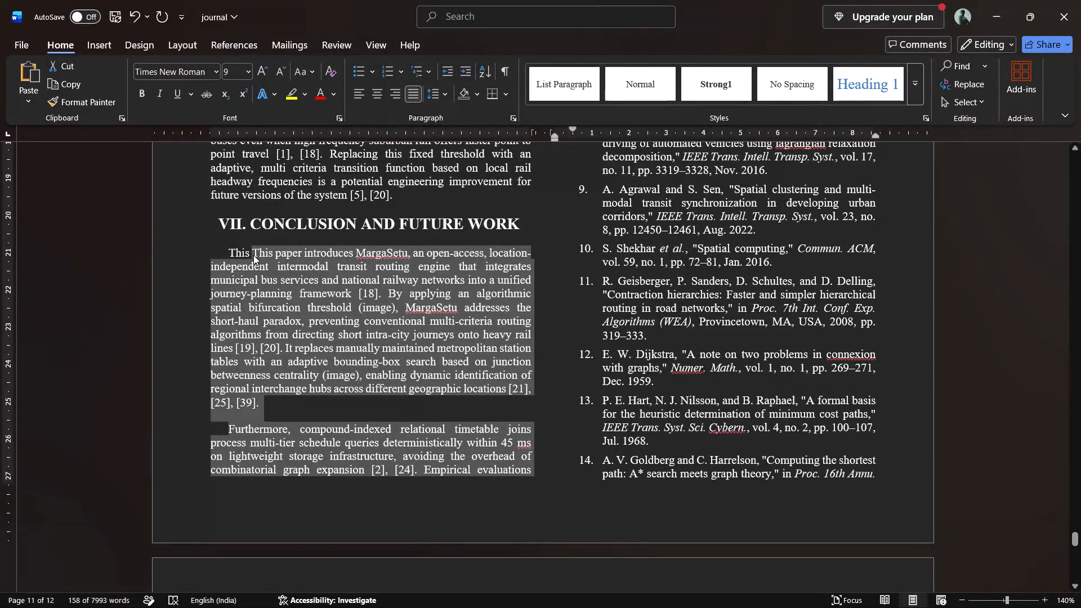
click(253, 255)
key(BackSpace)
key(BackSpace)
key(BackSpace)
key(BackSpace)
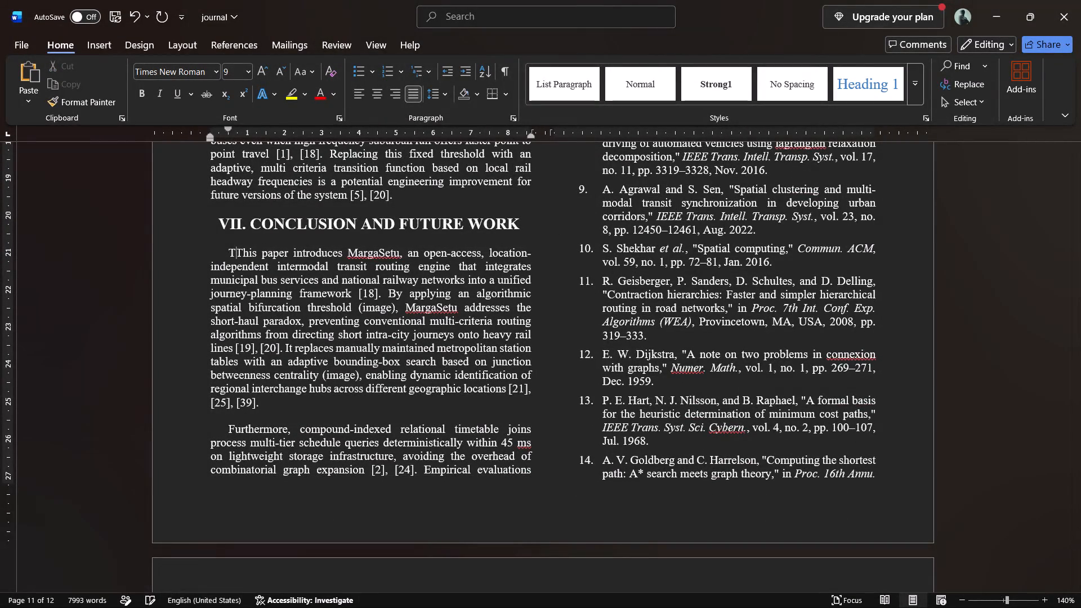
key(BackSpace)
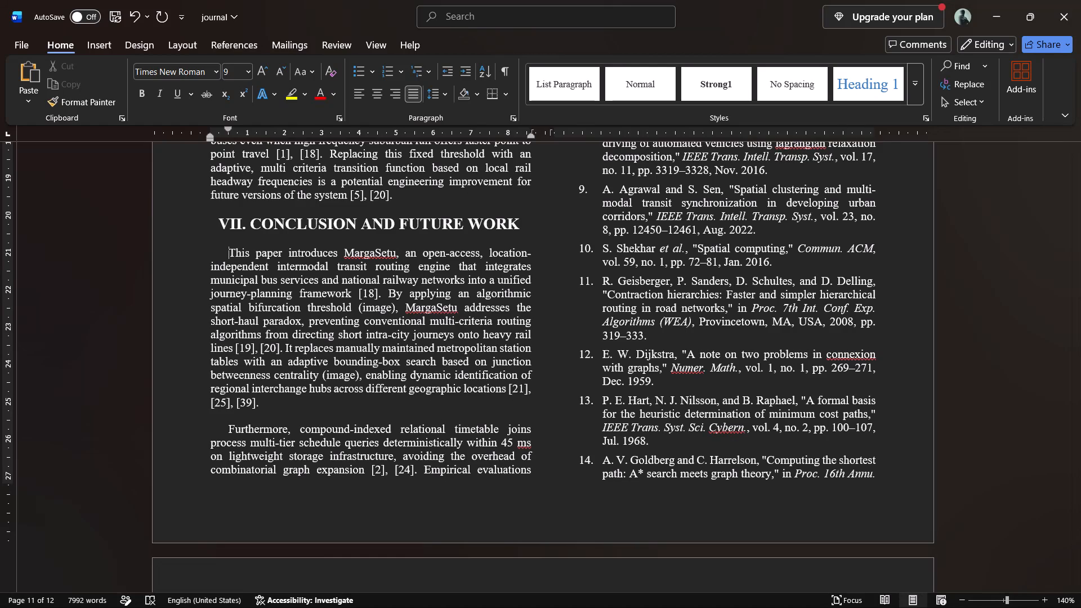
Replace the hyphen in "open-access" with a space in the first sentence of the conclusion.
click(454, 252)
key(Left)
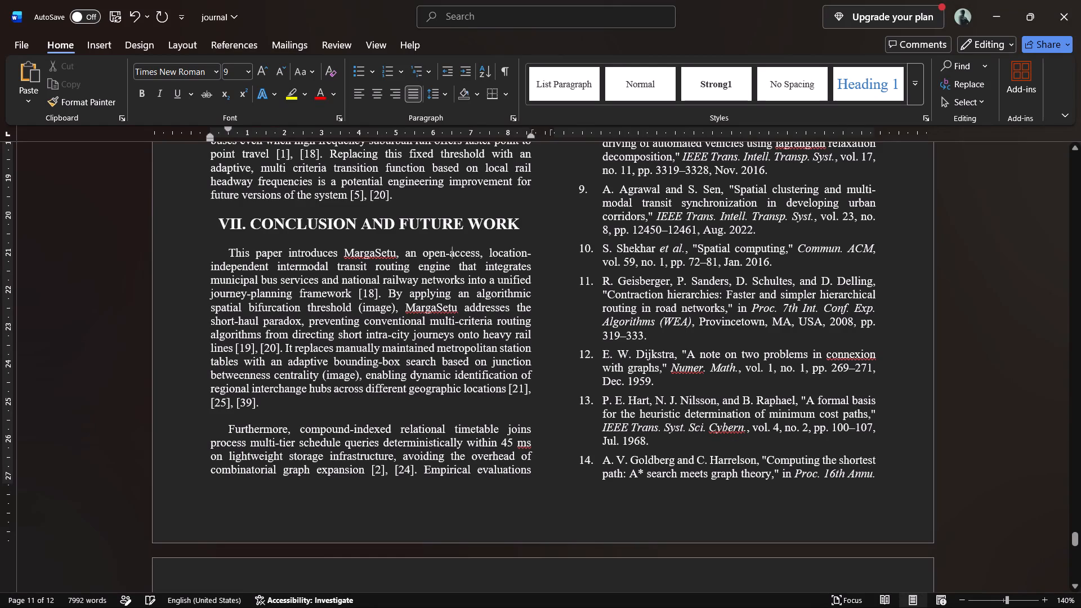
key(BackSpace)
key(space)
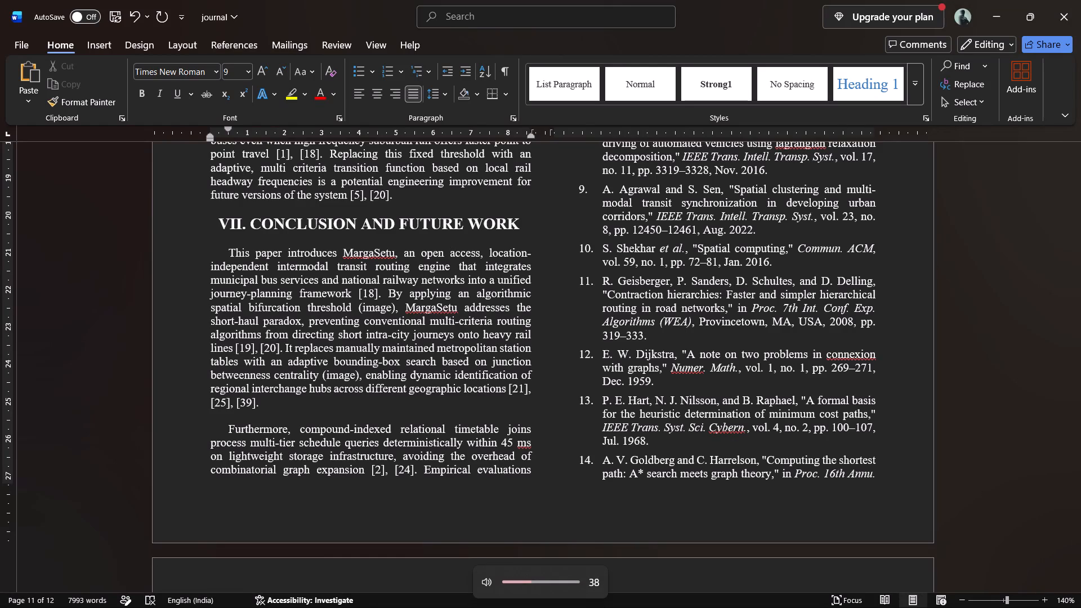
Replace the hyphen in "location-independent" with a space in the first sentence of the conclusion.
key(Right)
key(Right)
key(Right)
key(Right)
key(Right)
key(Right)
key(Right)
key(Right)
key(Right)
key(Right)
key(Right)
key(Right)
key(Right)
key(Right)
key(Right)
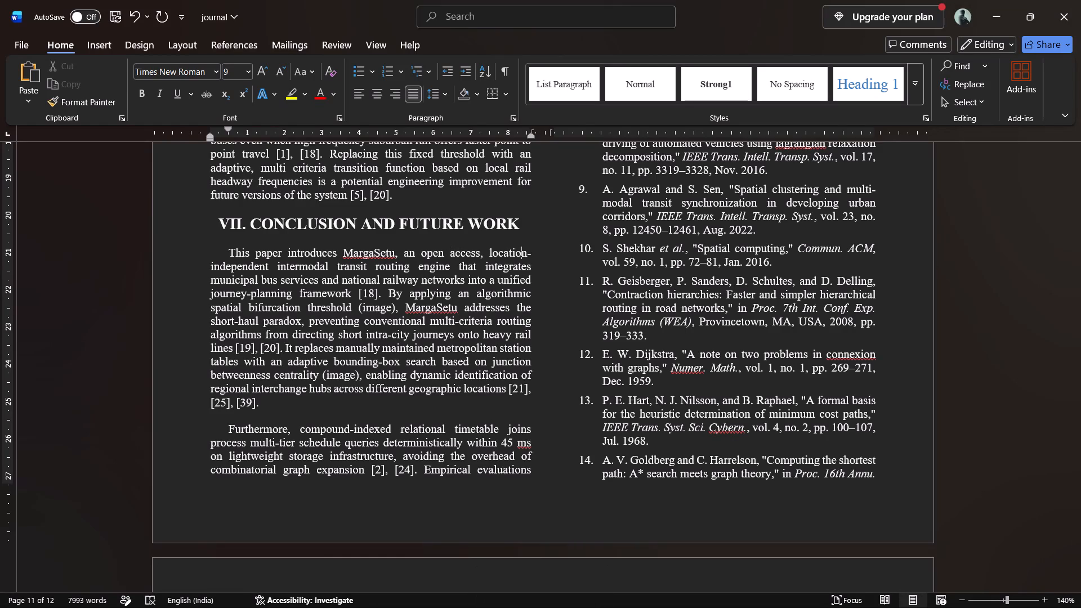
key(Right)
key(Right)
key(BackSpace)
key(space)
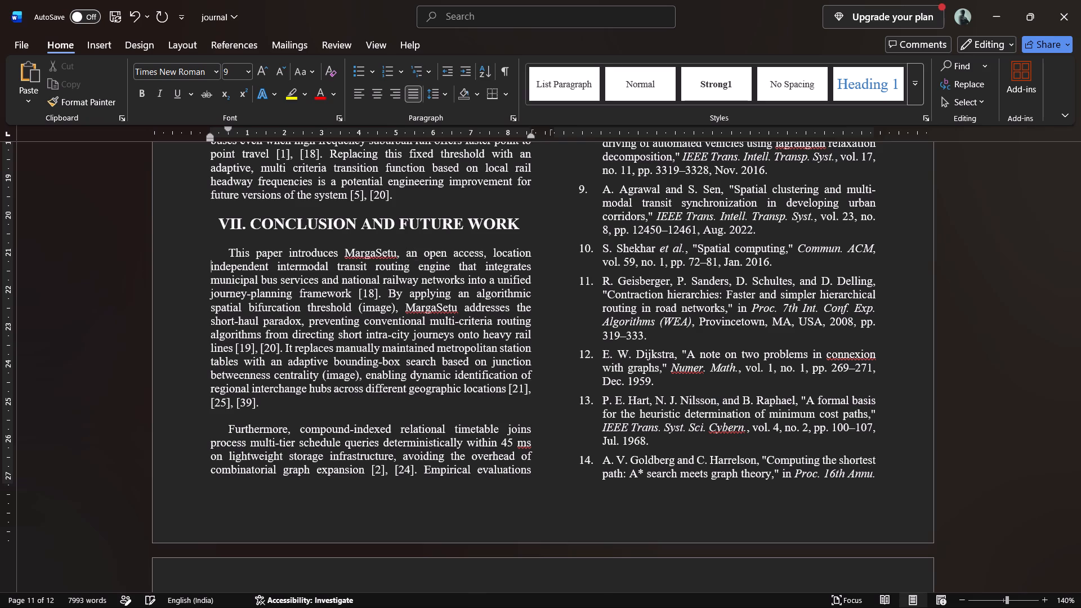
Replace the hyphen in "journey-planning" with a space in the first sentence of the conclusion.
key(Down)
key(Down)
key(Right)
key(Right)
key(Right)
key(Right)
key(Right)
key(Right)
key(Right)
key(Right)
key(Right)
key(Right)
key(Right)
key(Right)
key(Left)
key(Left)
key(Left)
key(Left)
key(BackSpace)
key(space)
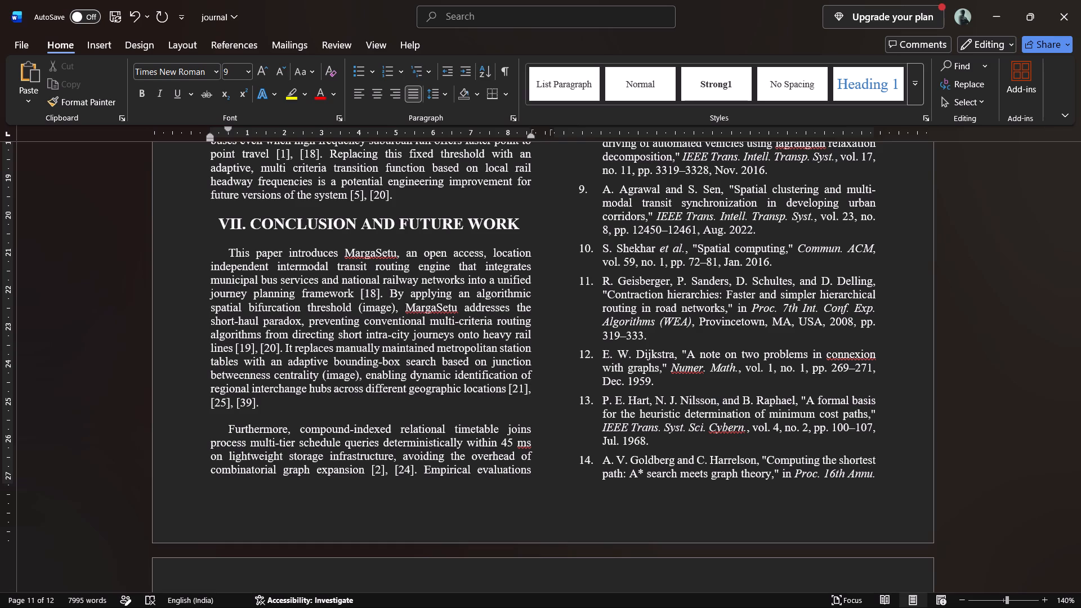
Undo the conclusion's hyphen replacements, duplicate "This" deletion, bold removal and rewrite paste, back to the old "graph expansion overheads" text.
key(ctrl+z)
key(ctrl+z)
key(ctrl+z)
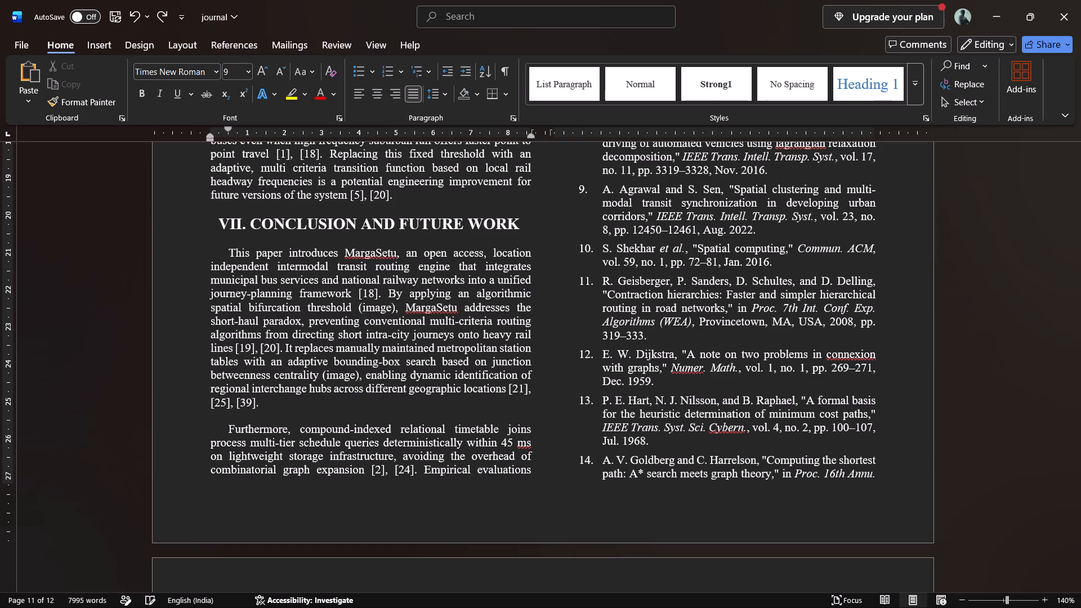
key(ctrl+z)
key(ctrl+z)
key(ctrl+z)
key(ctrl+z)
key(ctrl+z)
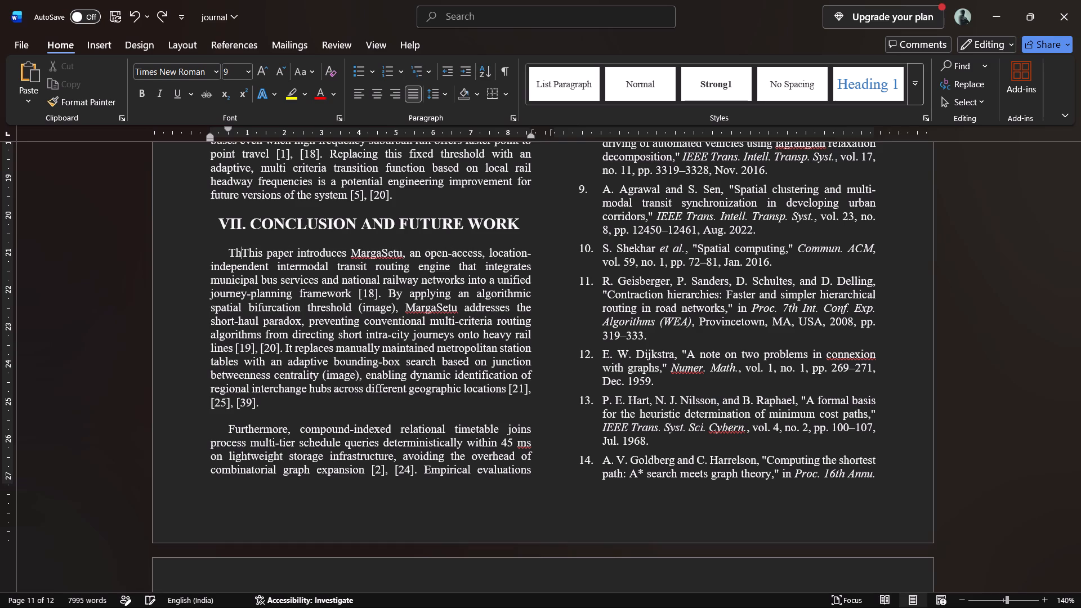
key(ctrl+z)
key(ctrl+z)
key(ctrl+z)
key(ctrl+z)
key(ctrl+z)
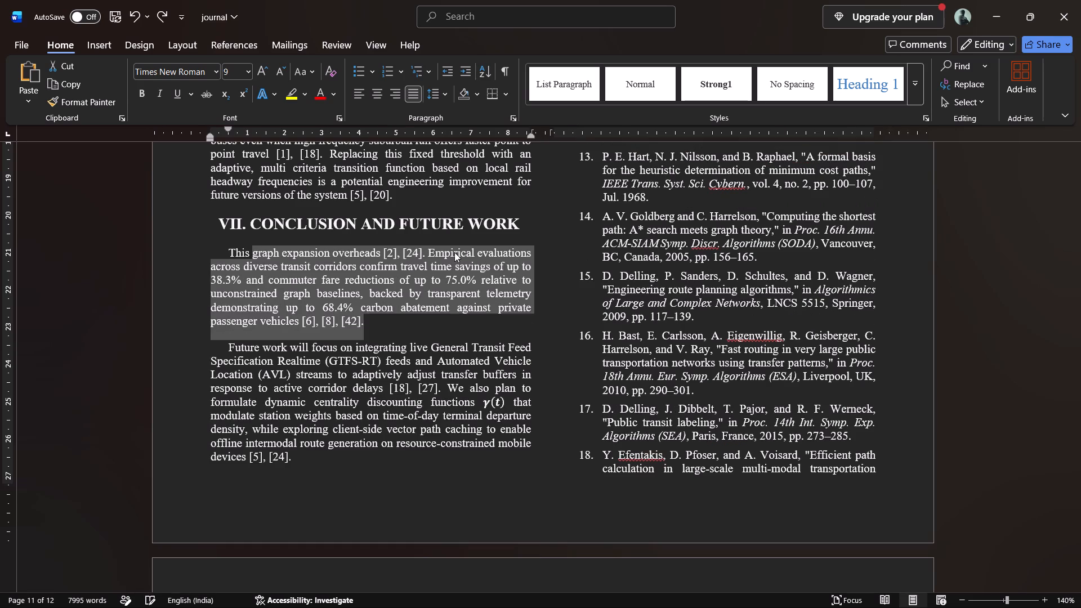
Undo the removal of the conclusion's original opening text, from "paper presented MargaSetu" onward, and the preceding edit in "multi criteria".
key(ctrl+z)
key(ctrl+z)
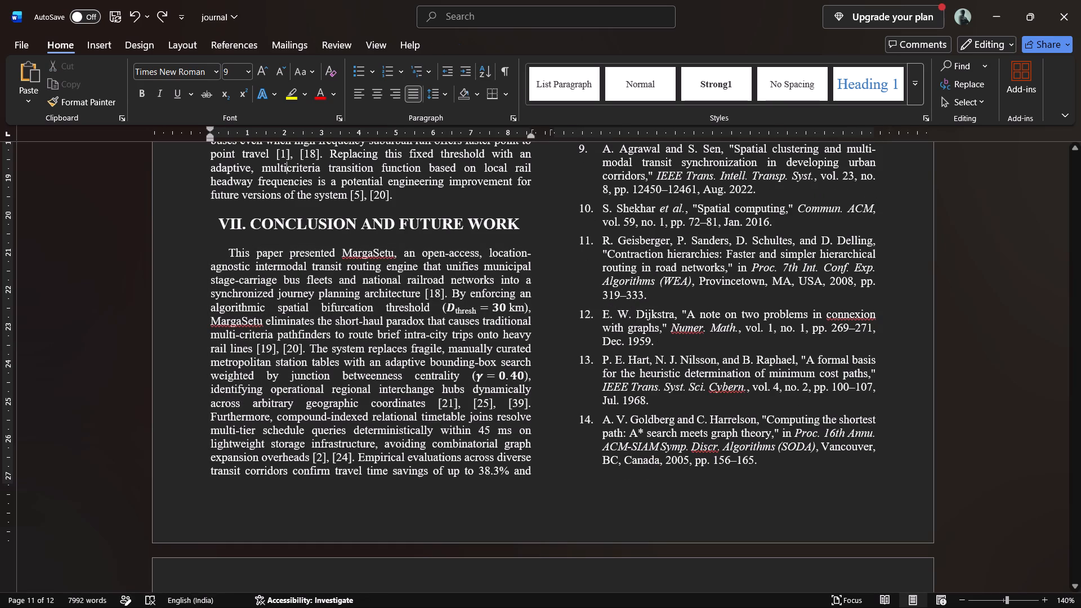
Insert a space in "multicriteria" in the last sentence of the static spatial cutoffs section, making it "multi criteria".
scroll(321, 185, up, 2)
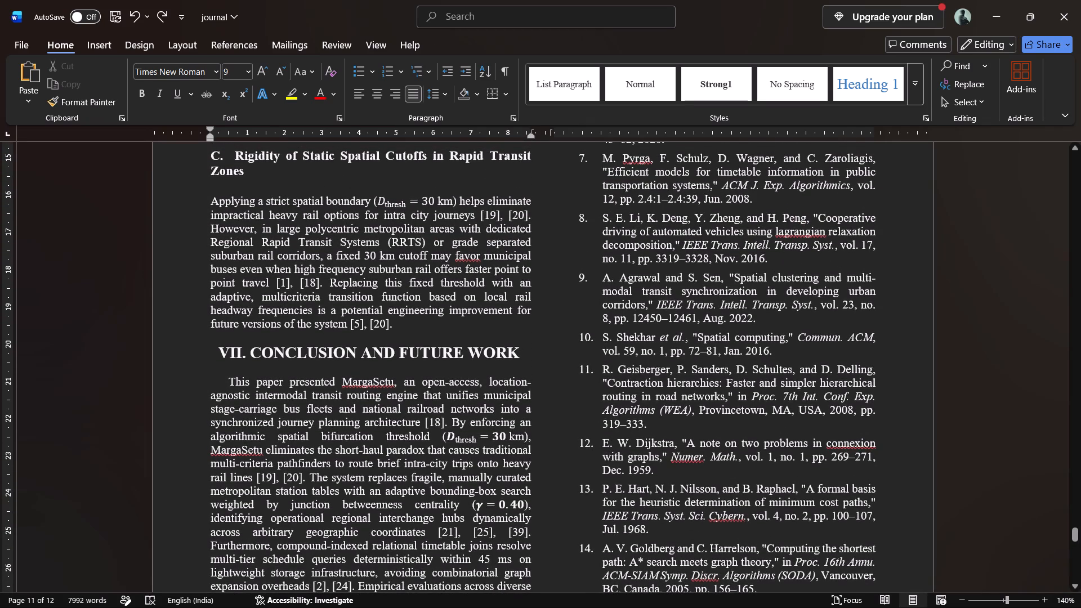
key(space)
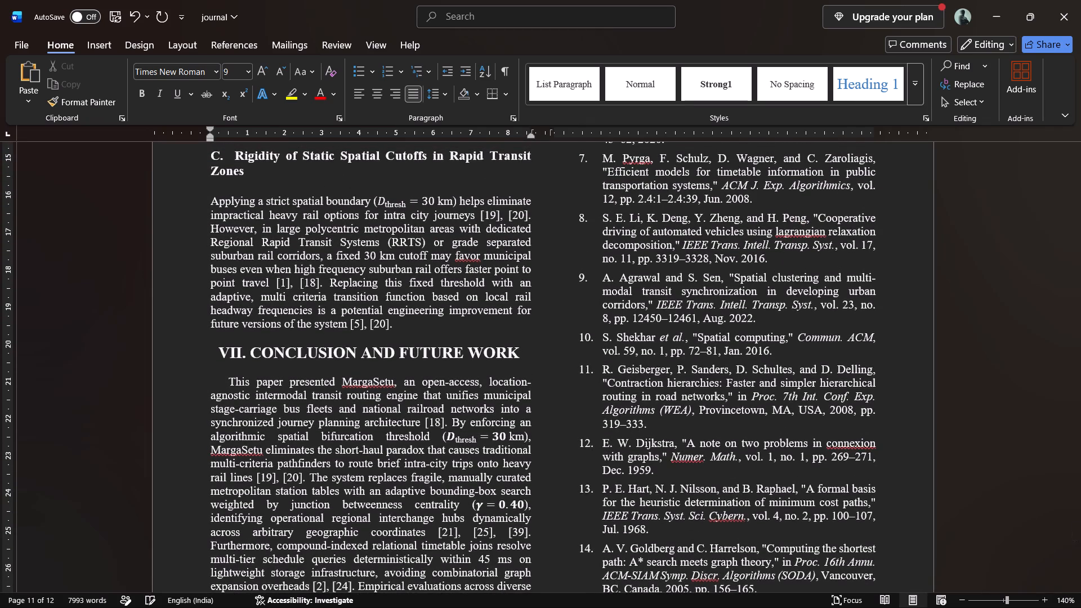
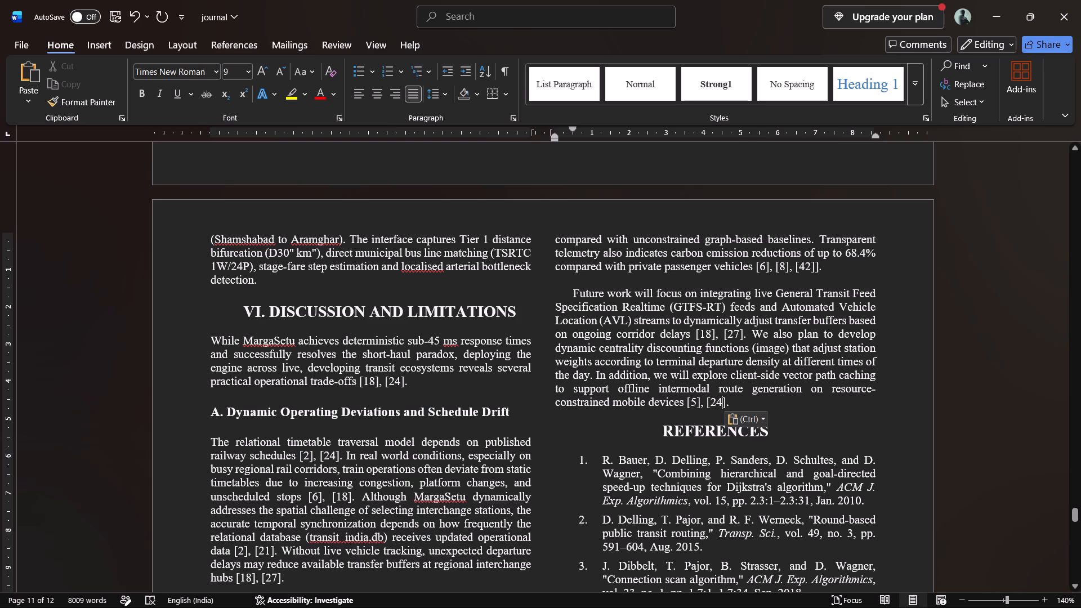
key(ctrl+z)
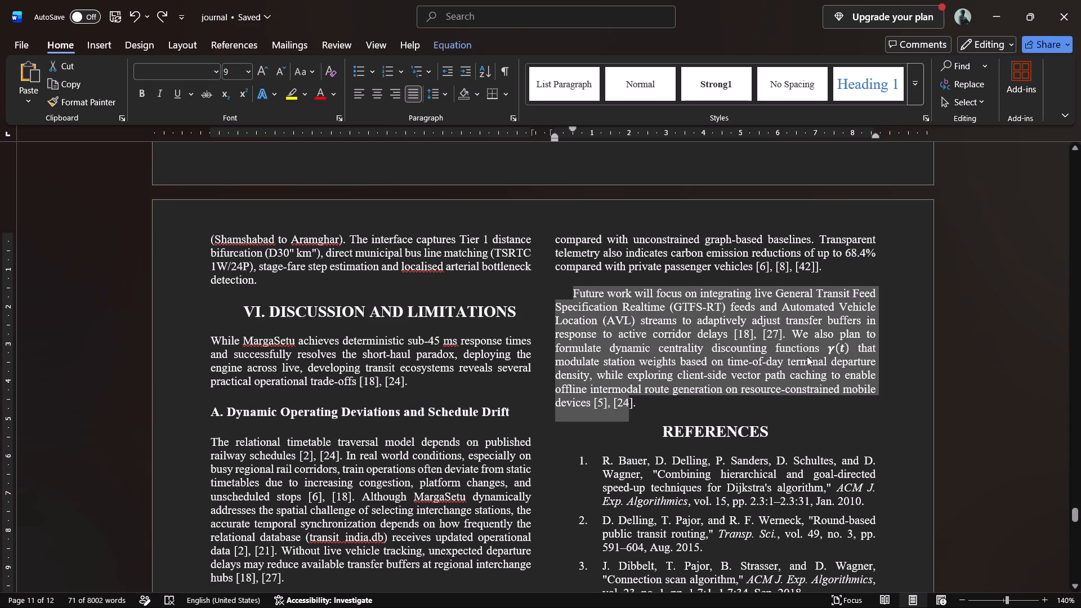
Replace the "Future work" paragraph's text before the γ(t) term with the copied rewrite, keeping the equation in place.
click(784, 355)
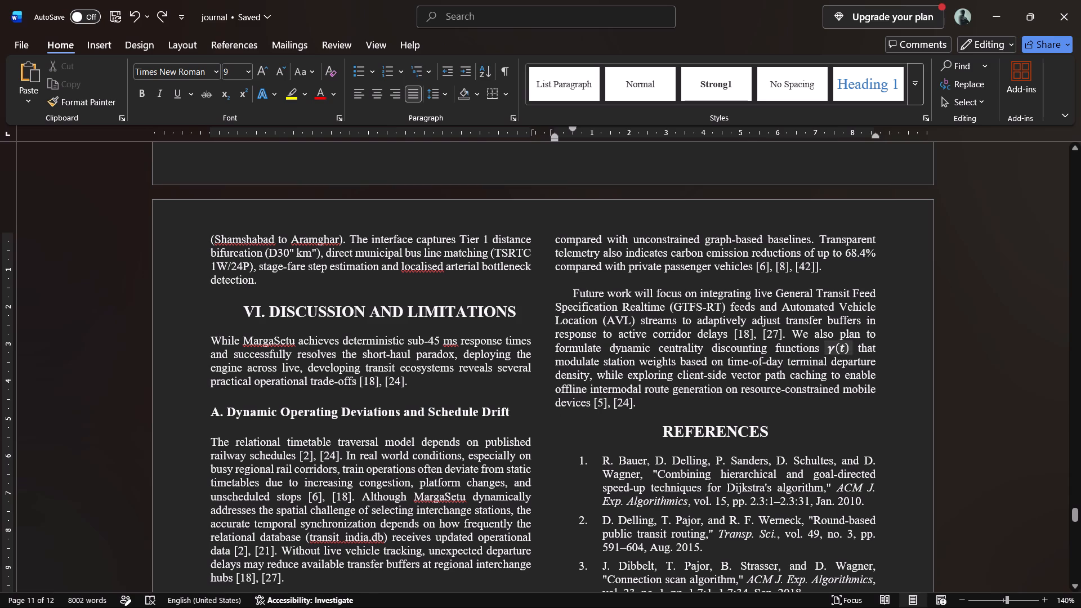
drag(820, 348, 574, 294)
key(ctrl+v)
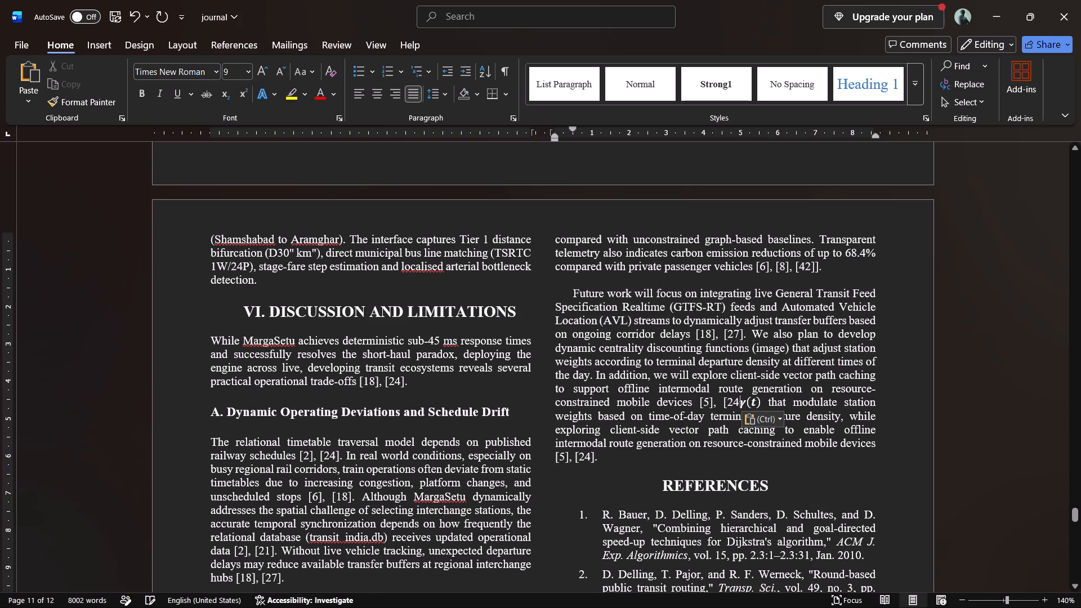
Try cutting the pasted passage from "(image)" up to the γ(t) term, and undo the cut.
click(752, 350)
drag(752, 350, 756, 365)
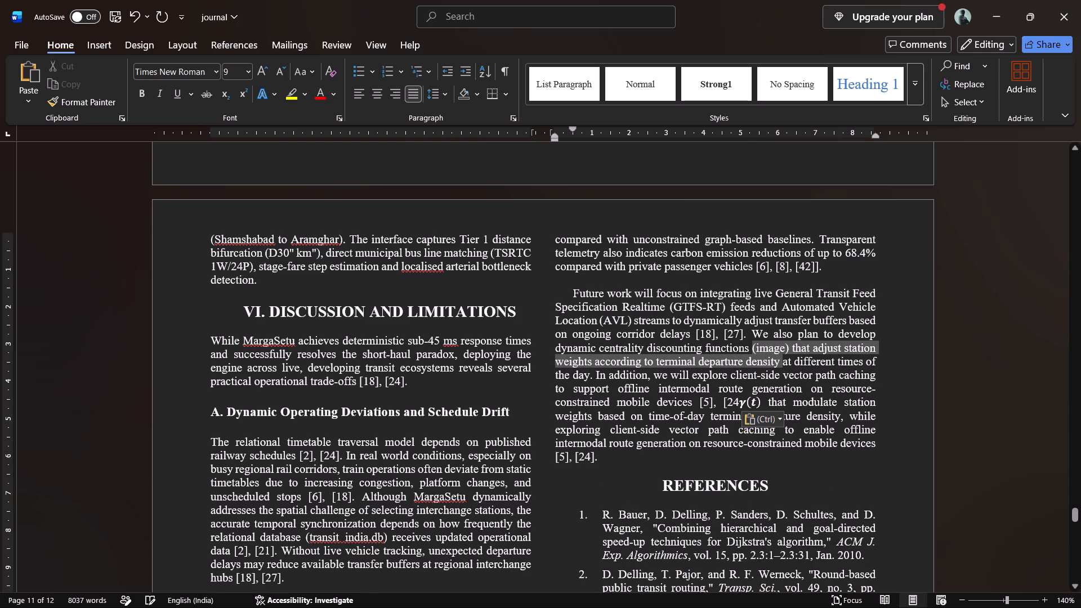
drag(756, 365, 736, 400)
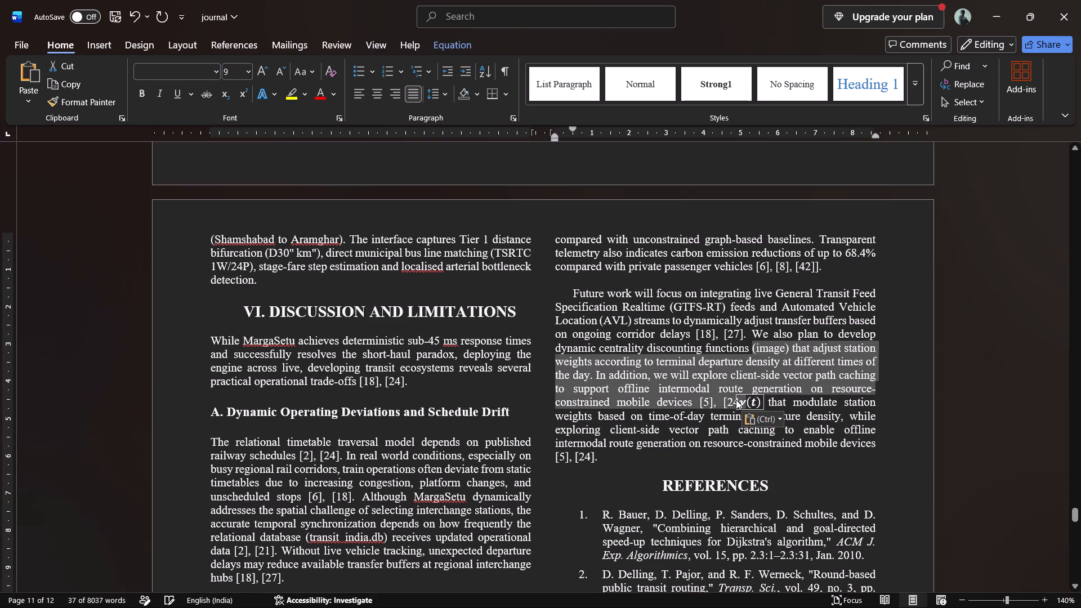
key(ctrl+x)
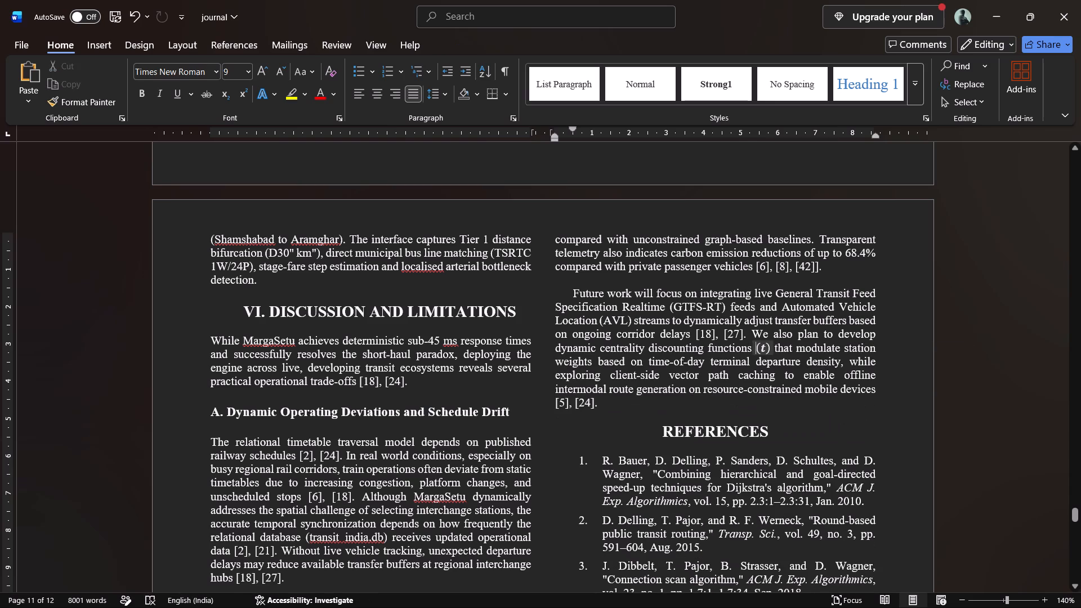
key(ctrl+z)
Cut the passage from "(image)" through "[5]," and delete the leftover "[24", leaving one space between "functions" and γ(t).
click(736, 400)
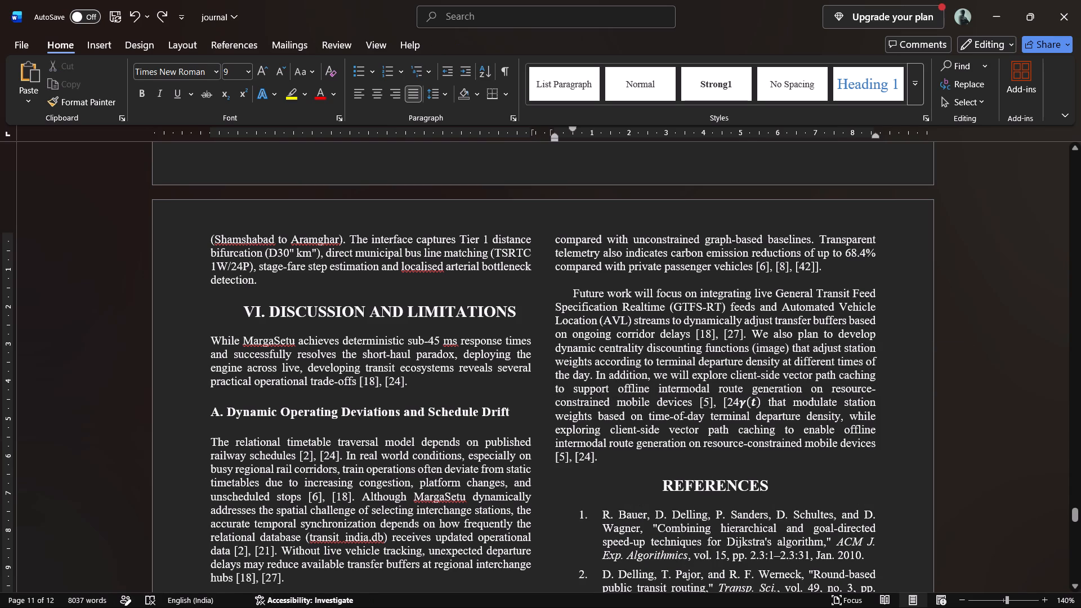
drag(733, 401, 735, 409)
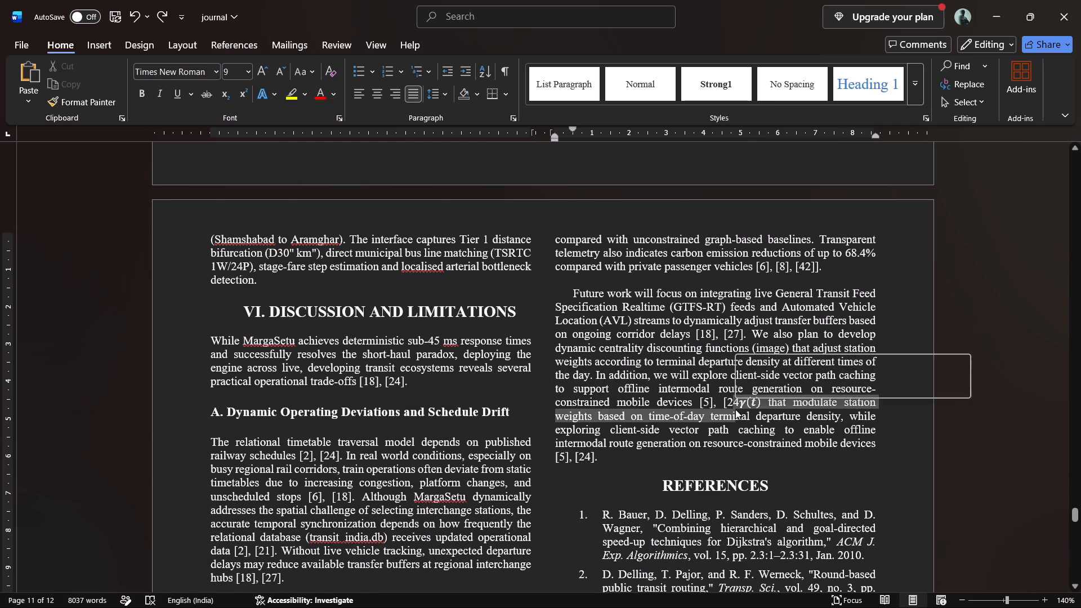
click(735, 409)
drag(719, 403, 750, 346)
key(ctrl+x)
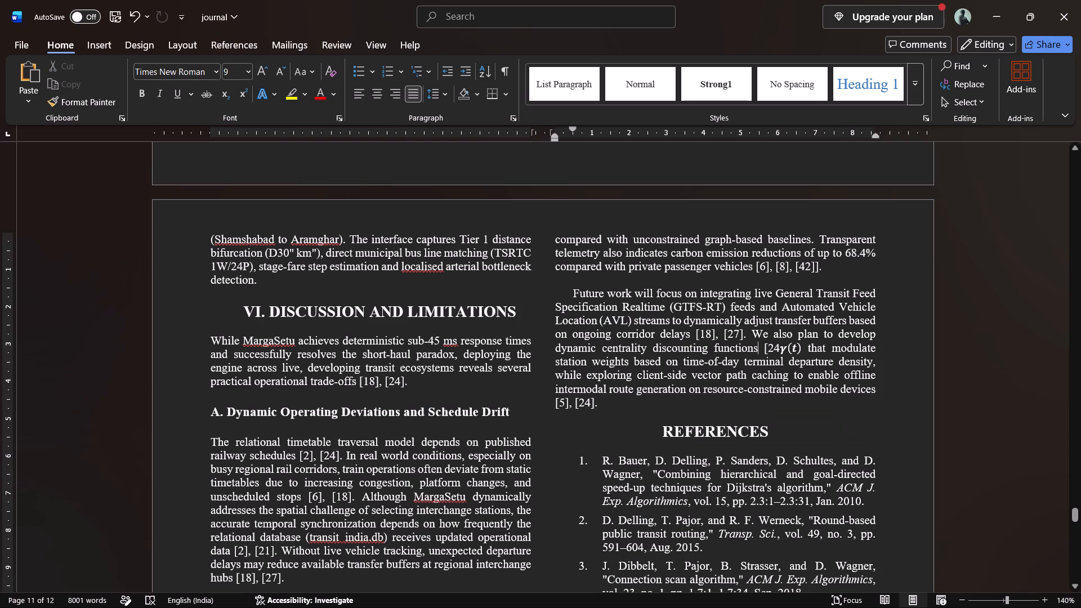
key(Delete)
key(Delete)
key(Delete)
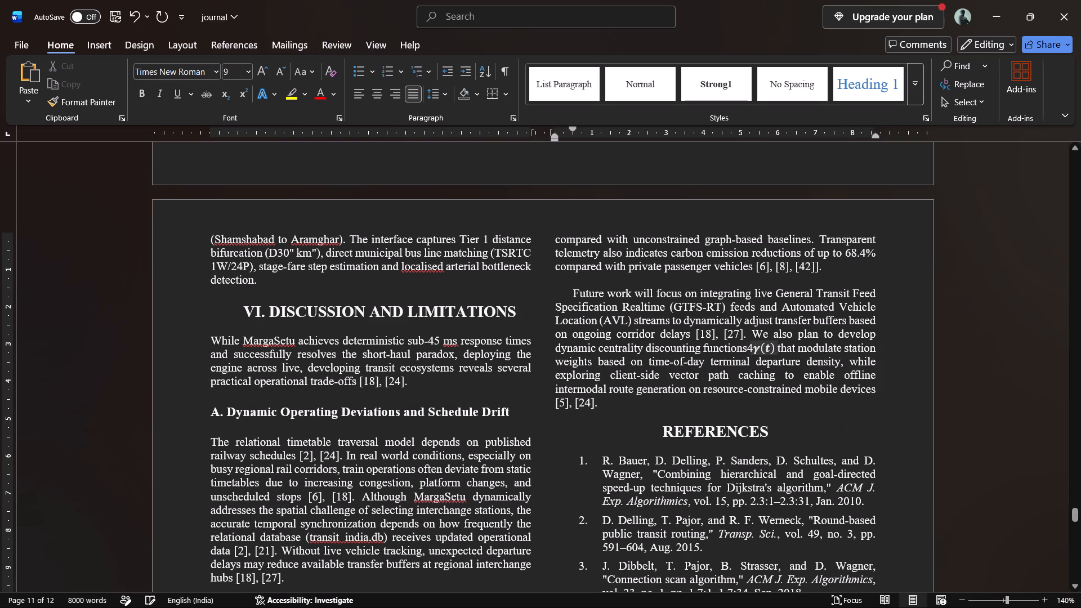
key(Delete)
key(space)
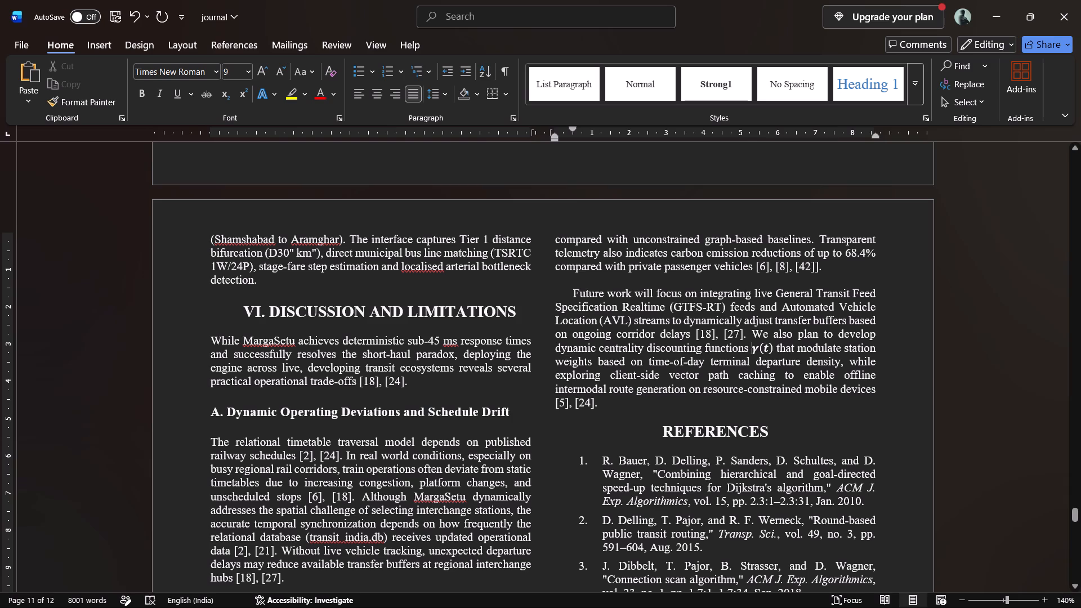
Replace the old text after γ(t) through citation [5] with the cut passage, and remove the duplicate comma before [24].
drag(776, 346, 565, 403)
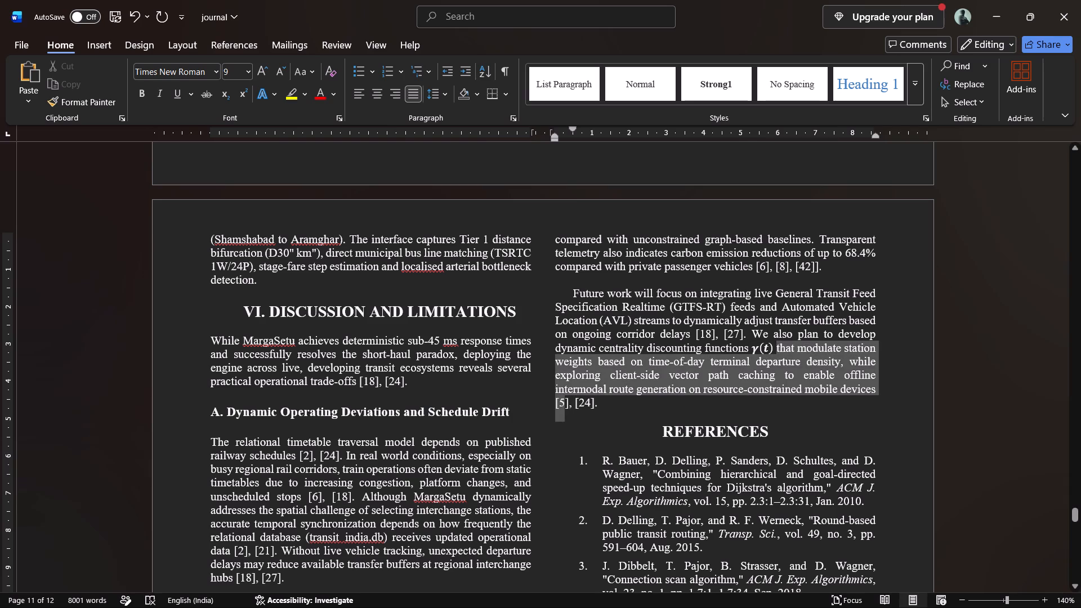
drag(565, 403, 568, 404)
key(ctrl+v)
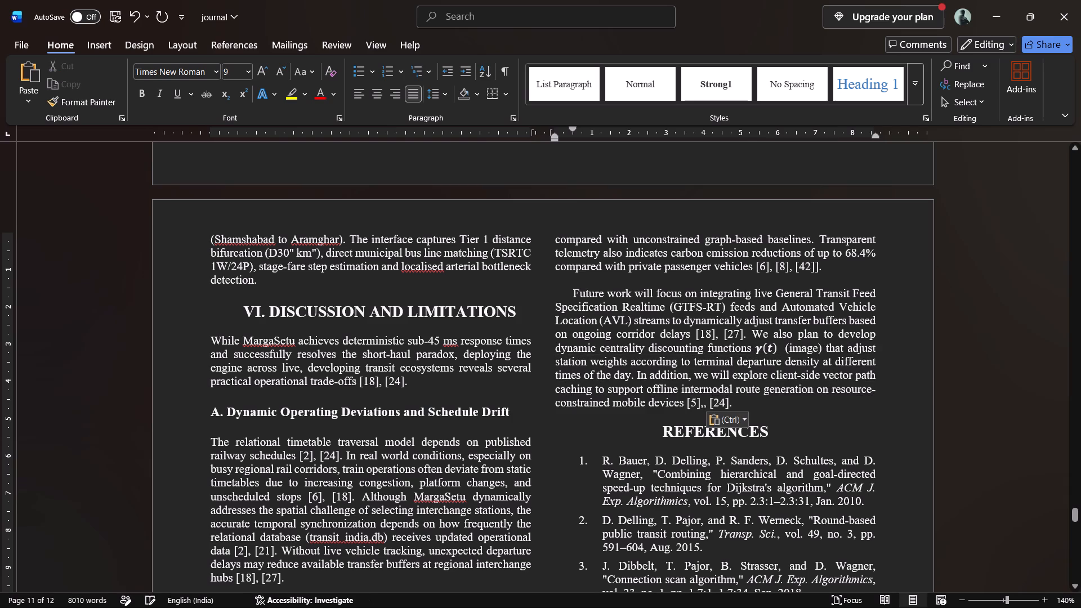
key(BackSpace)
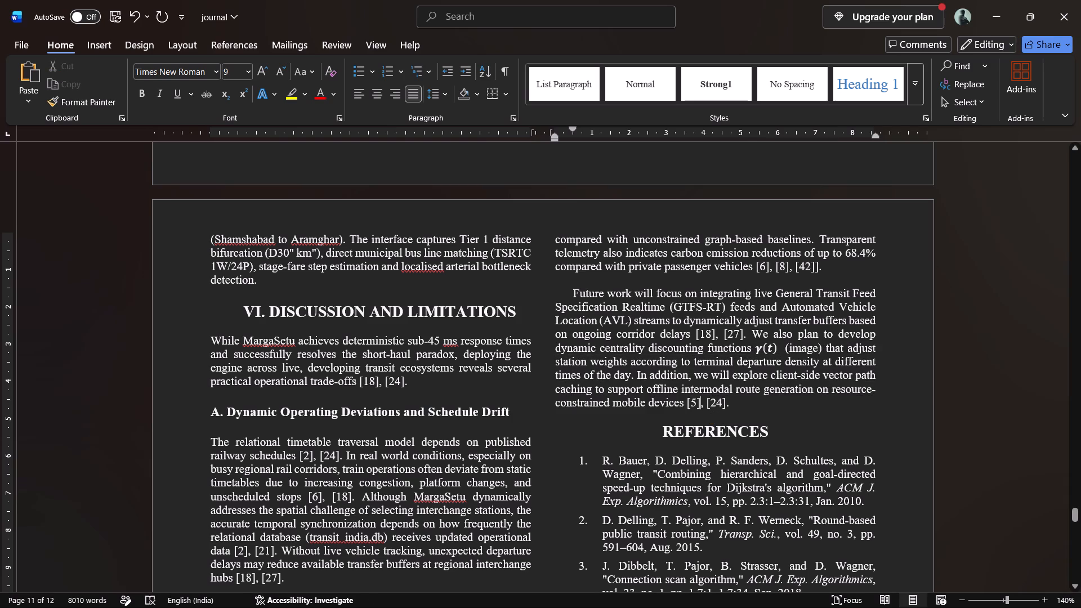
Delete the "(image)" placeholder after γ(t), leaving a single space before "that adjust station weights".
click(825, 348)
key(ctrl+BackSpace)
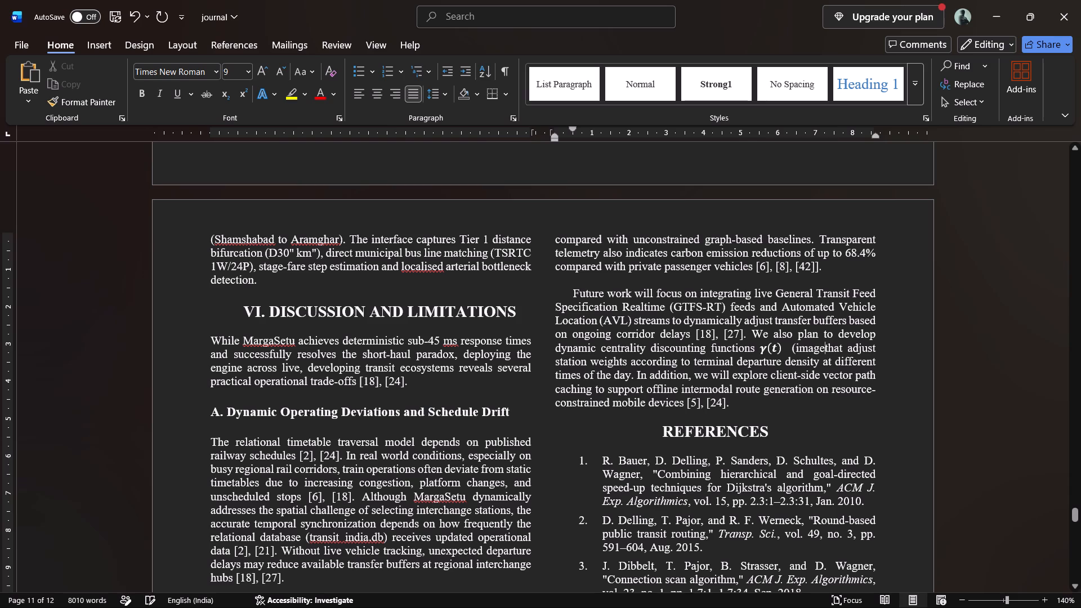
key(BackSpace)
key(BackSpace)
key(BackSpace)
key(BackSpace)
key(BackSpace)
key(BackSpace)
key(BackSpace)
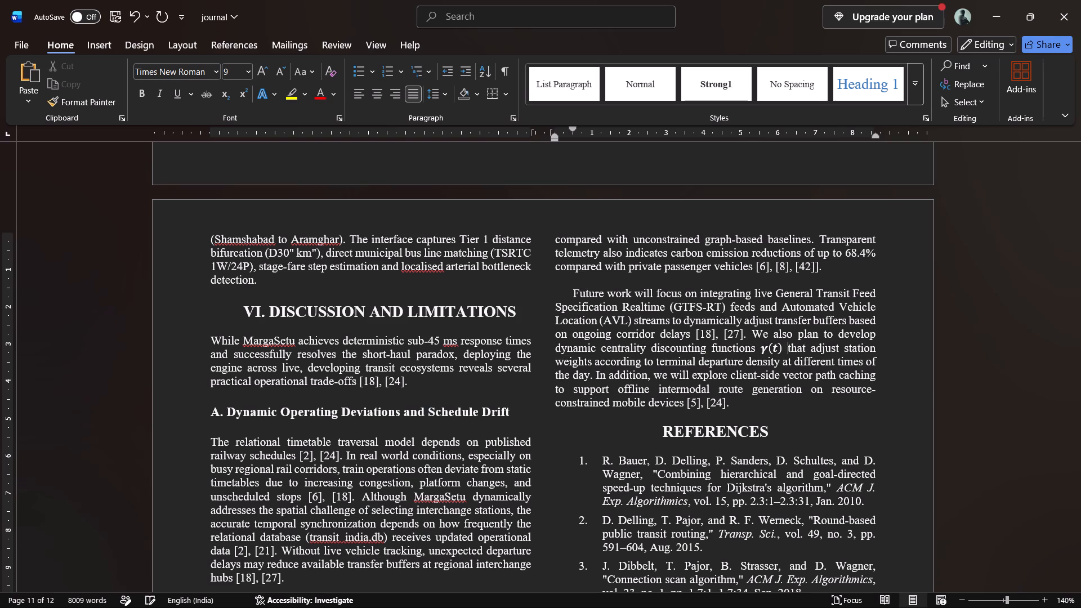
key(BackSpace)
key(space)
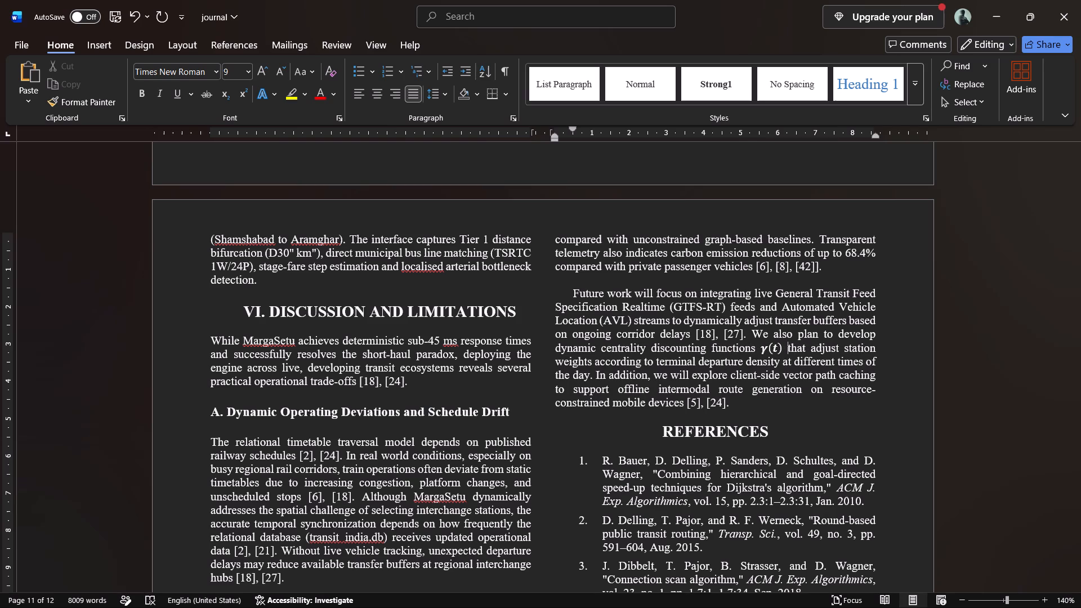
Replace the hyphens in "client-side" and "resource-constrained" with spaces in the "Future work" paragraph, saving the document between the two edits.
click(765, 373)
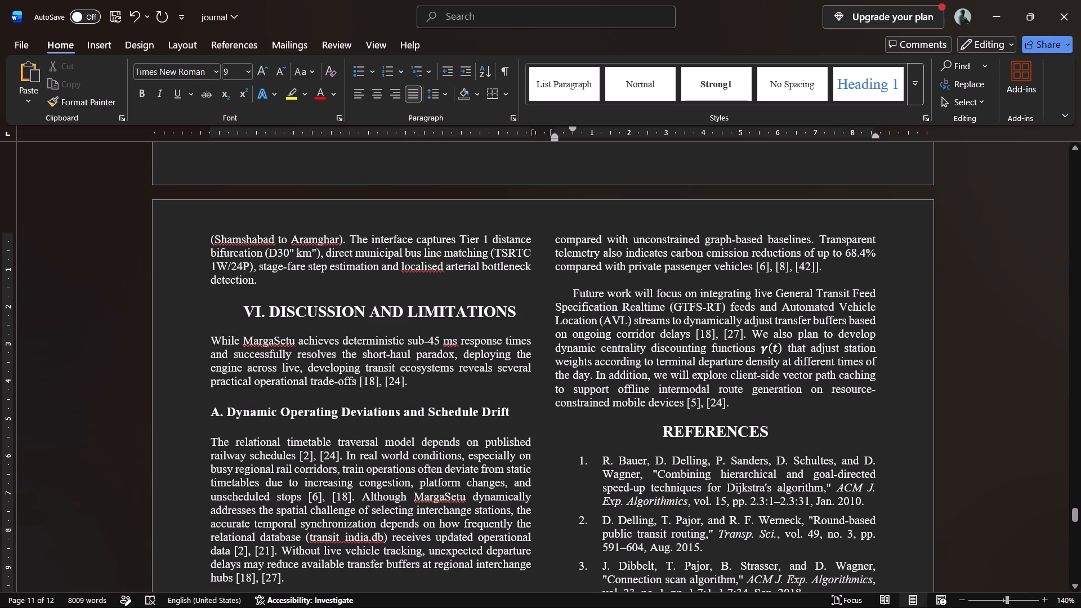
key(Left)
key(BackSpace)
key(space)
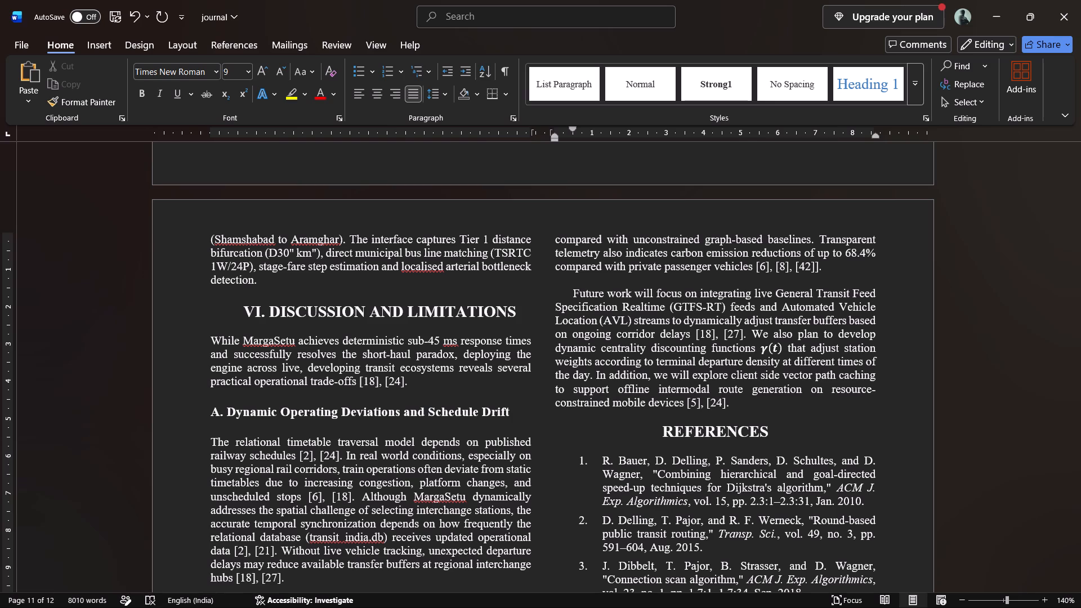
key(ctrl+s)
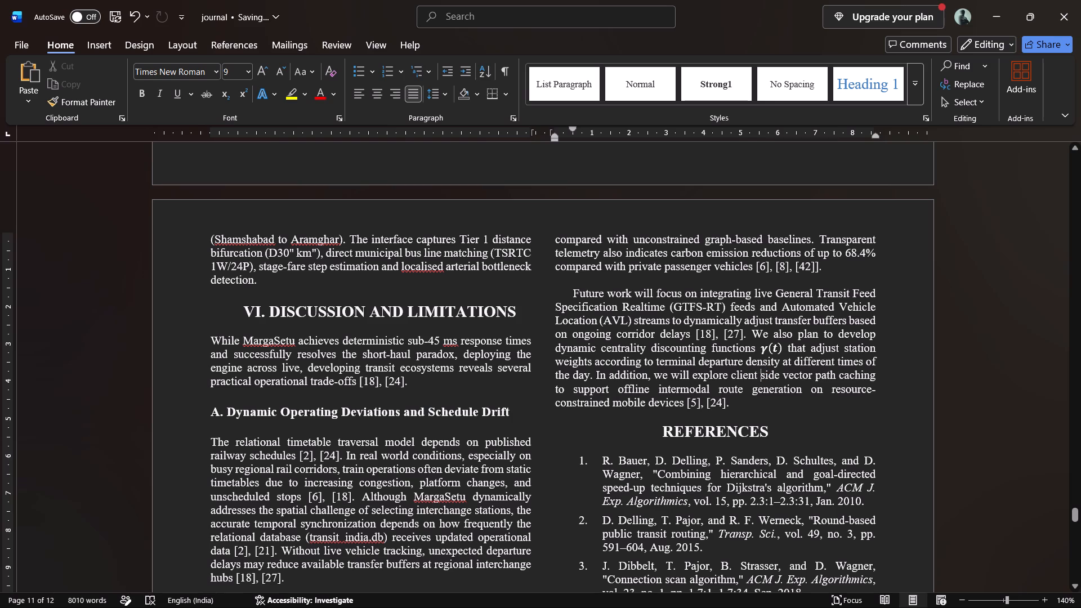
click(879, 394)
key(BackSpace)
key(space)
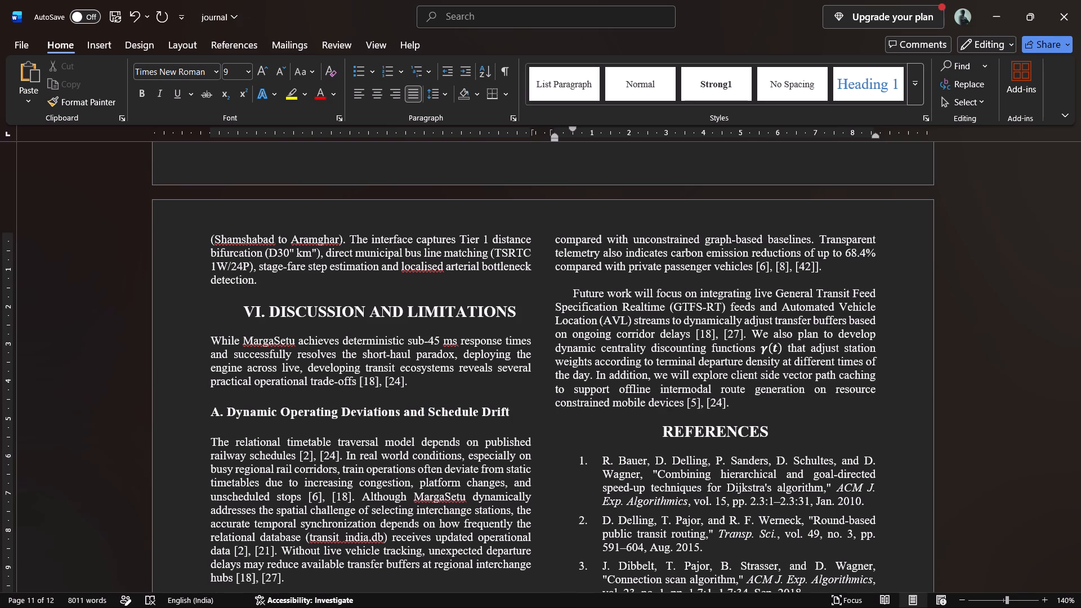
Save the journal document with the corrected "Future work" paragraph.
key(ctrl+s)
Look through the journal's reference list to the end of the document and return to the "Future work" paragraph.
key(alt+Tab)
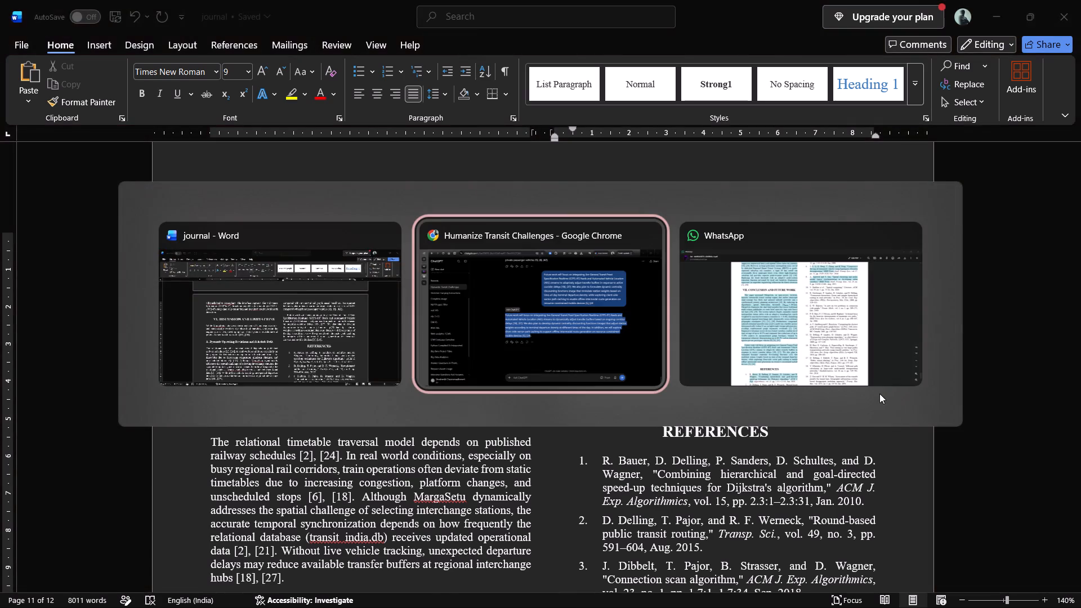
key(alt+Tab)
scroll(879, 394, down, 1)
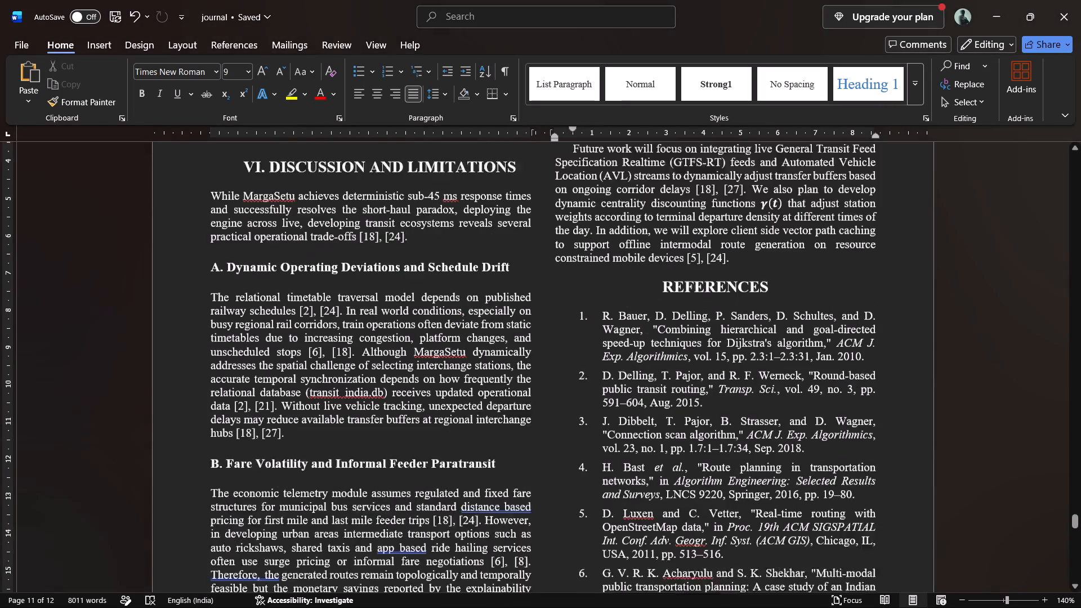
scroll(879, 394, down, 5)
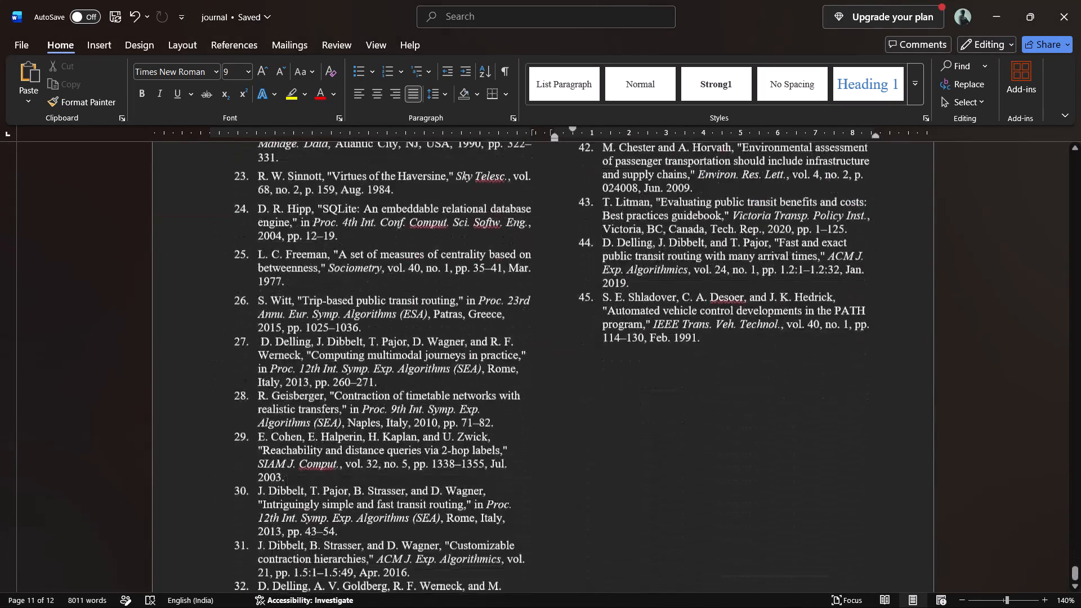
scroll(879, 394, down, 1)
scroll(879, 394, up, 7)
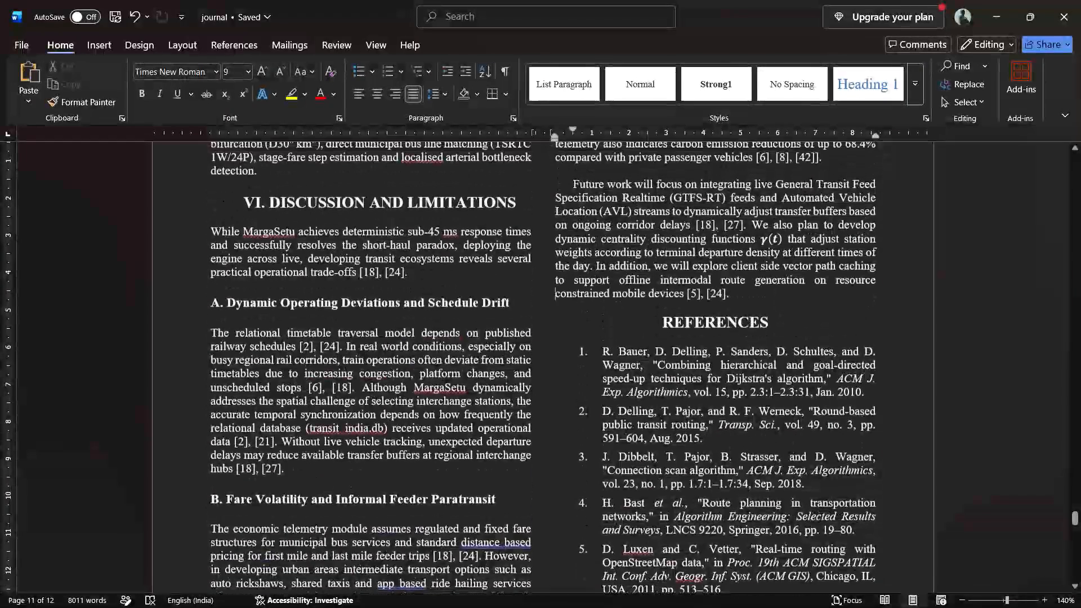
Save the journal document again and switch to the ChatGPT conversation in Chrome.
key(ctrl+s)
key(alt+Tab)
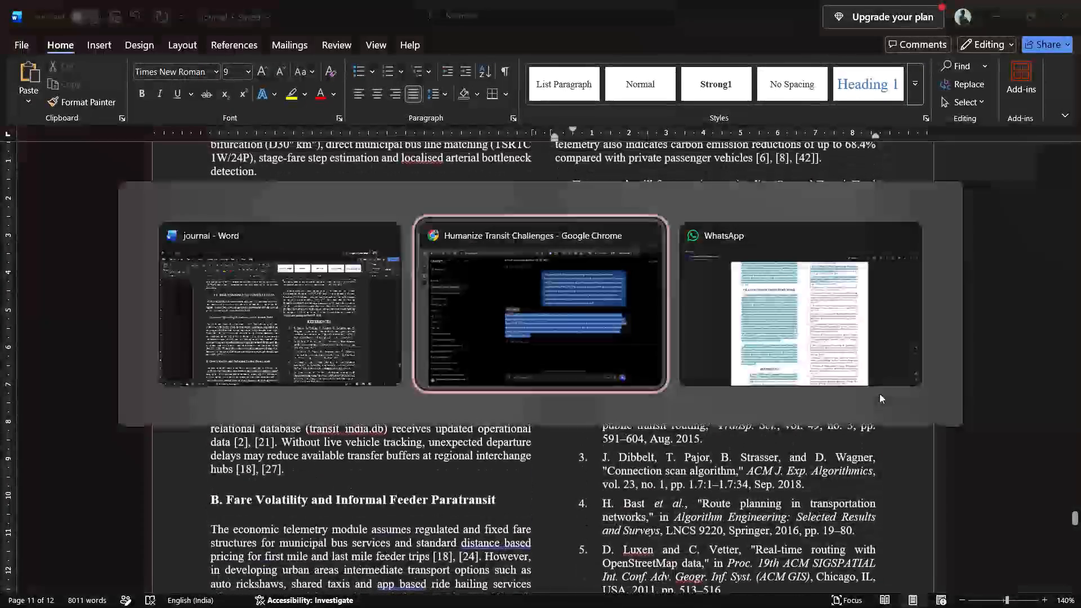
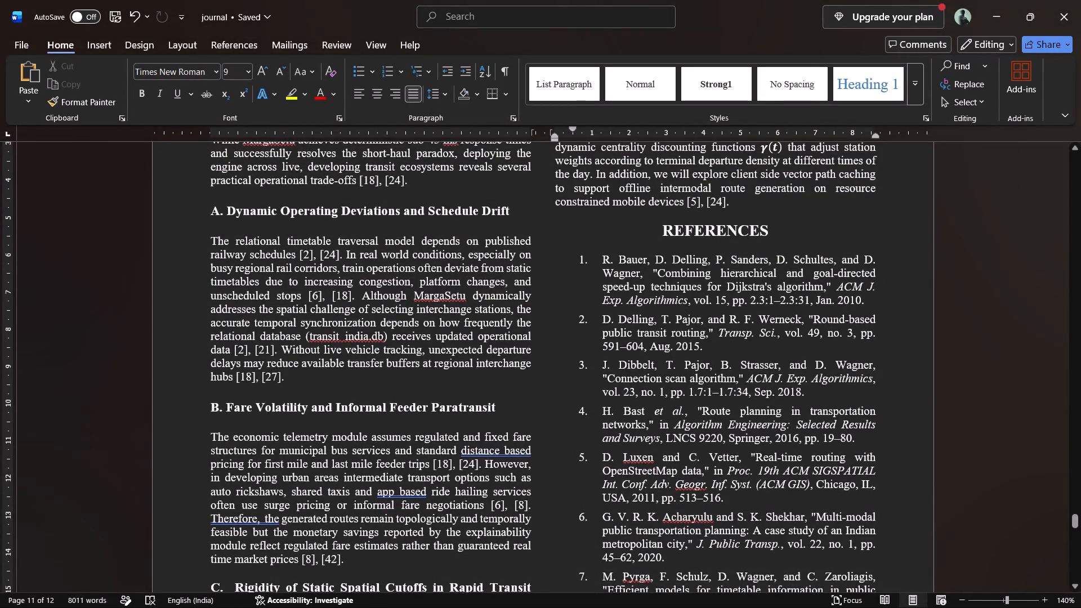
Replace the hyphen in "goal-directed" with a space in the title of reference 1.
click(840, 272)
key(BackSpace)
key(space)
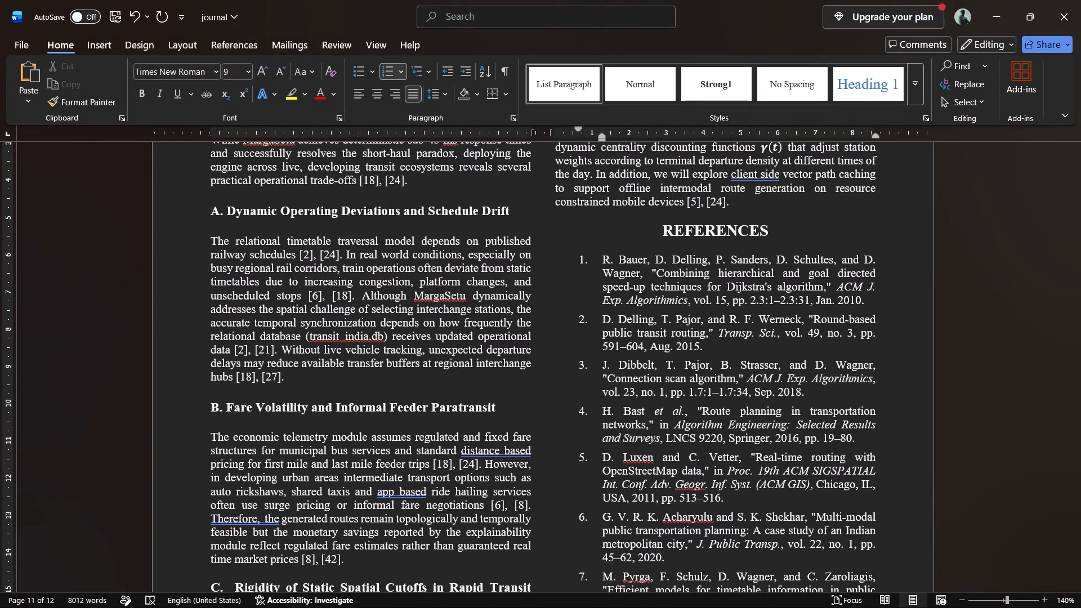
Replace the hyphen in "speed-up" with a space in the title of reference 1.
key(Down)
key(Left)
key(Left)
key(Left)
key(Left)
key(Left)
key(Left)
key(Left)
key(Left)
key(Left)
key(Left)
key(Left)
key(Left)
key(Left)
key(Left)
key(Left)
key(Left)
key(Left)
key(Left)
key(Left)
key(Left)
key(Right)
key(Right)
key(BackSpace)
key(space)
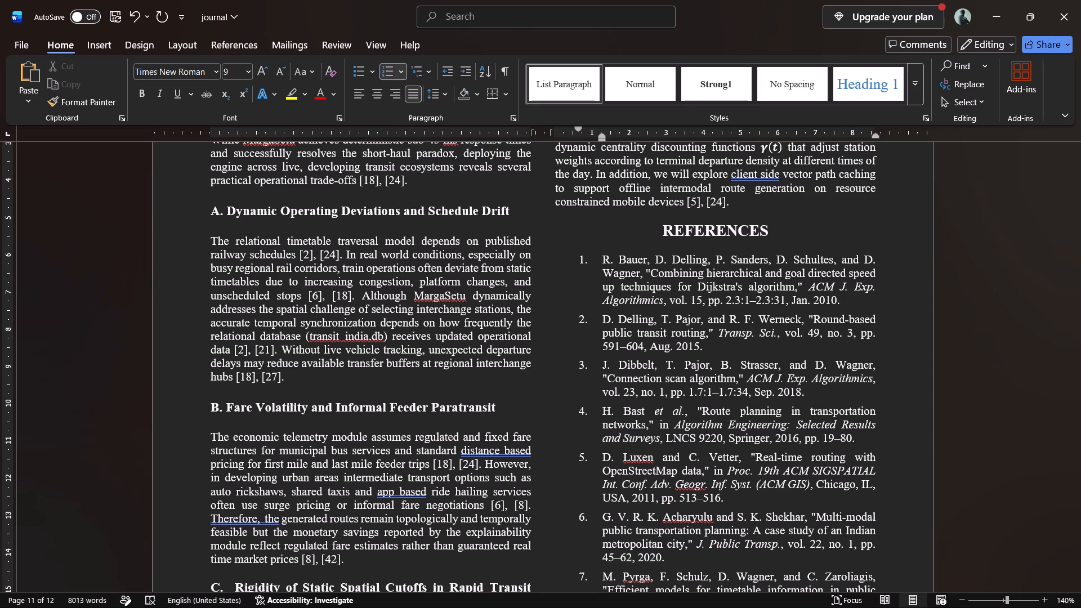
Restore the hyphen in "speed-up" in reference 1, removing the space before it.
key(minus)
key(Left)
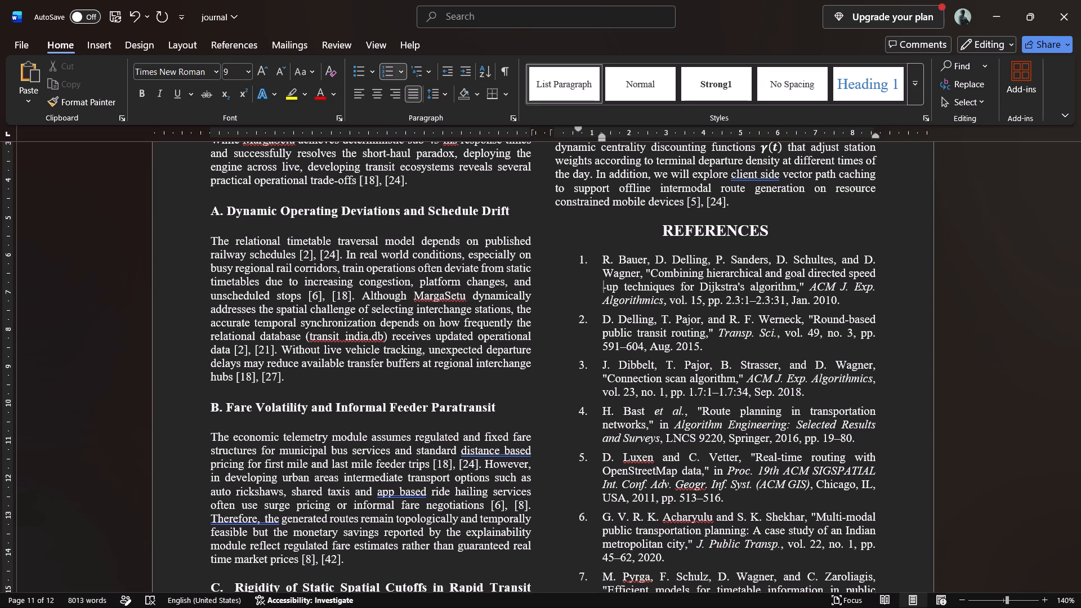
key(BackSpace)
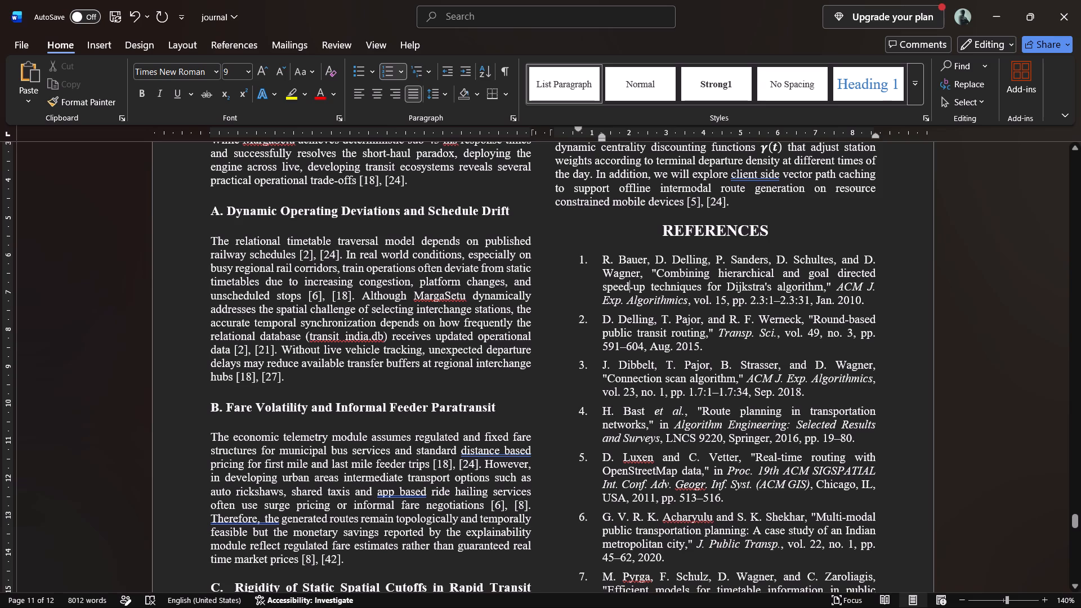
Retype the word "timetable" in the title of reference 7, keeping a single space before "information".
scroll(768, 424, down, 2)
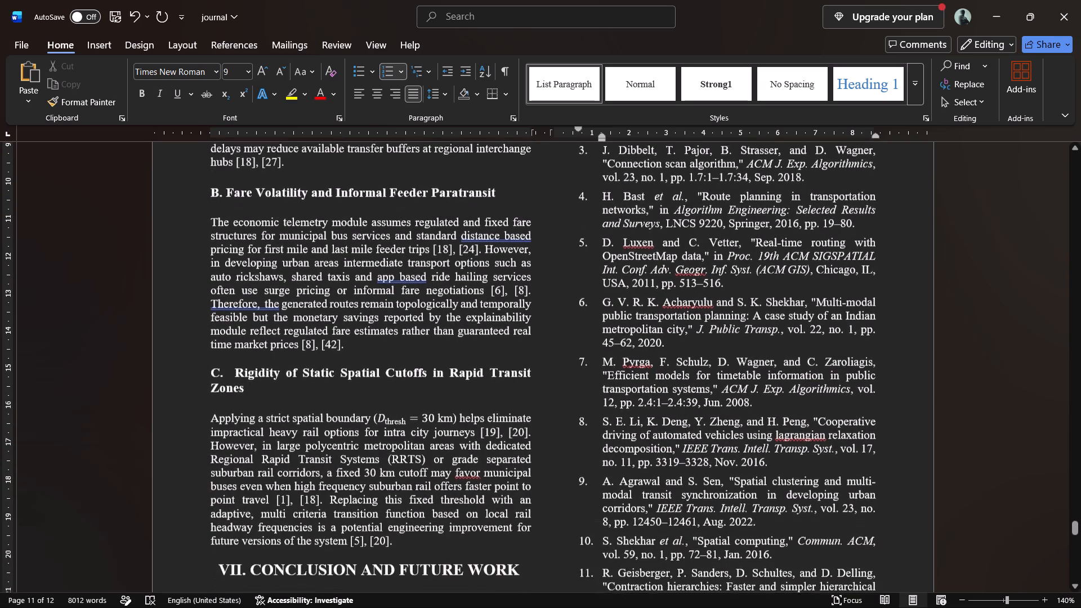
scroll(768, 424, down, 1)
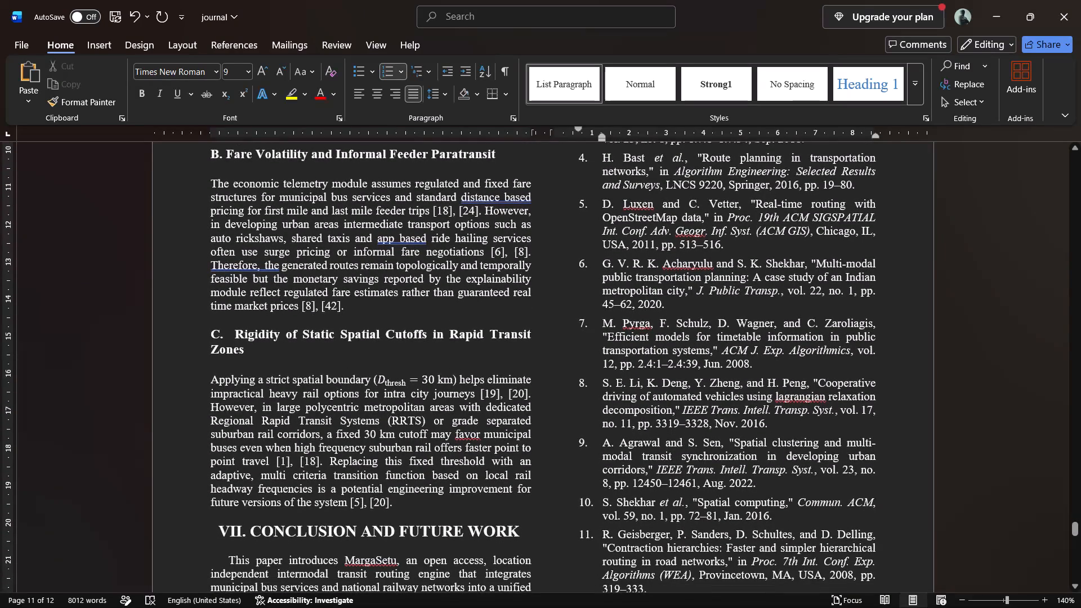
double_click(736, 335)
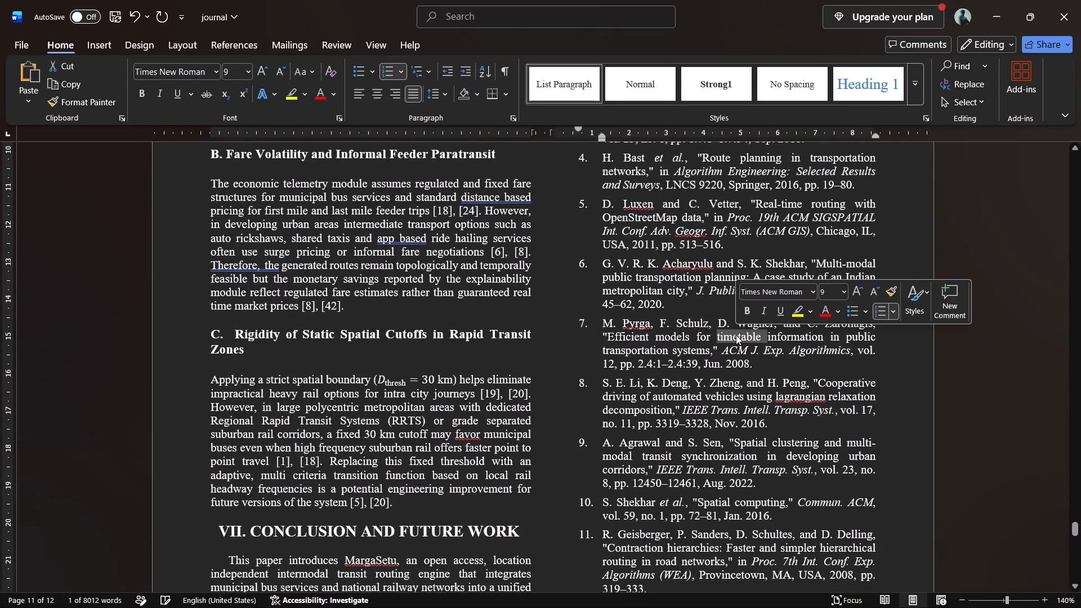
text(timt)
key(BackSpace)
text(etable)
key(space)
key(BackSpace)
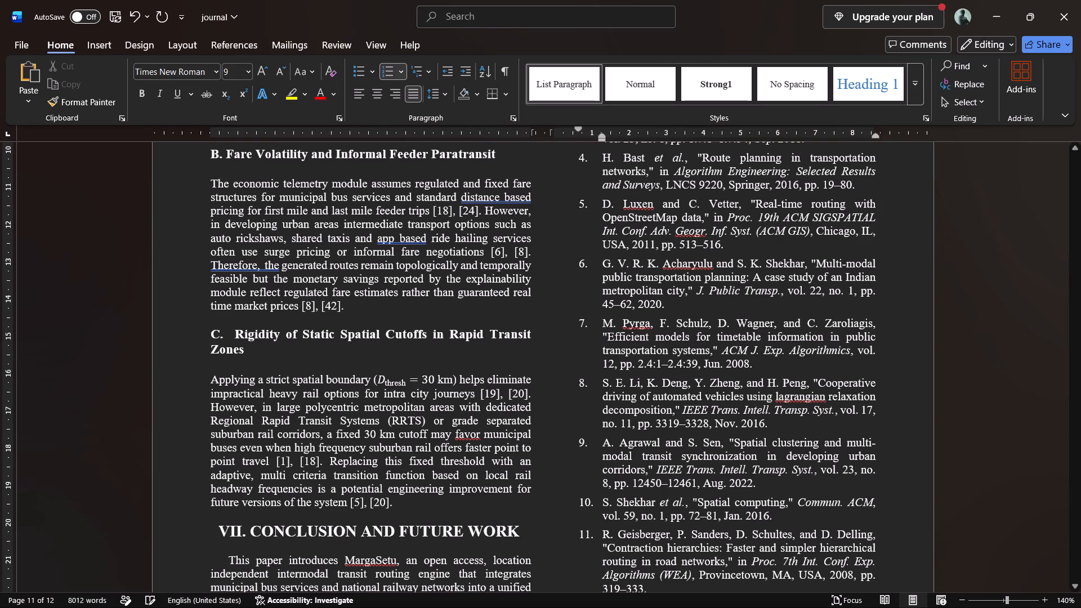
Retype "using" in the title of reference 8 and "transit" in the title of reference 9, and save the document.
scroll(705, 408, down, 1)
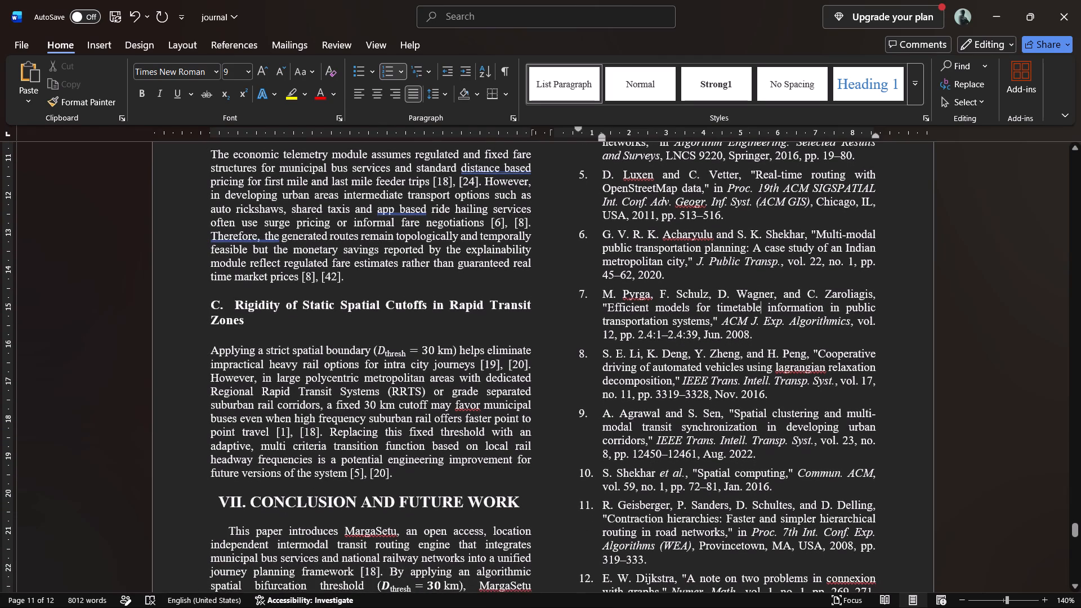
double_click(752, 368)
text(using)
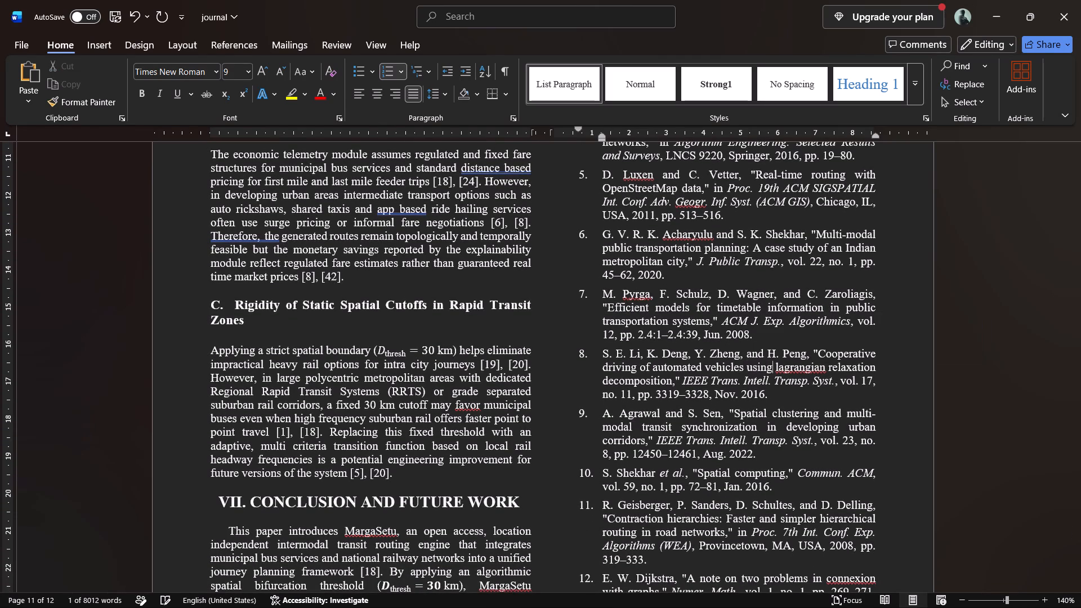
scroll(752, 368, down, 1)
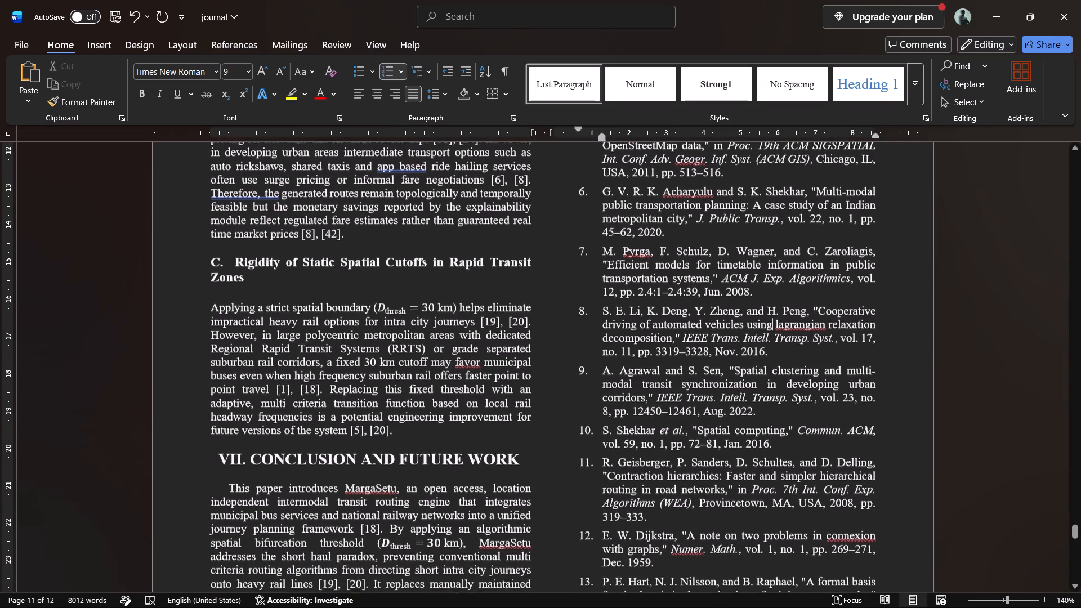
double_click(656, 383)
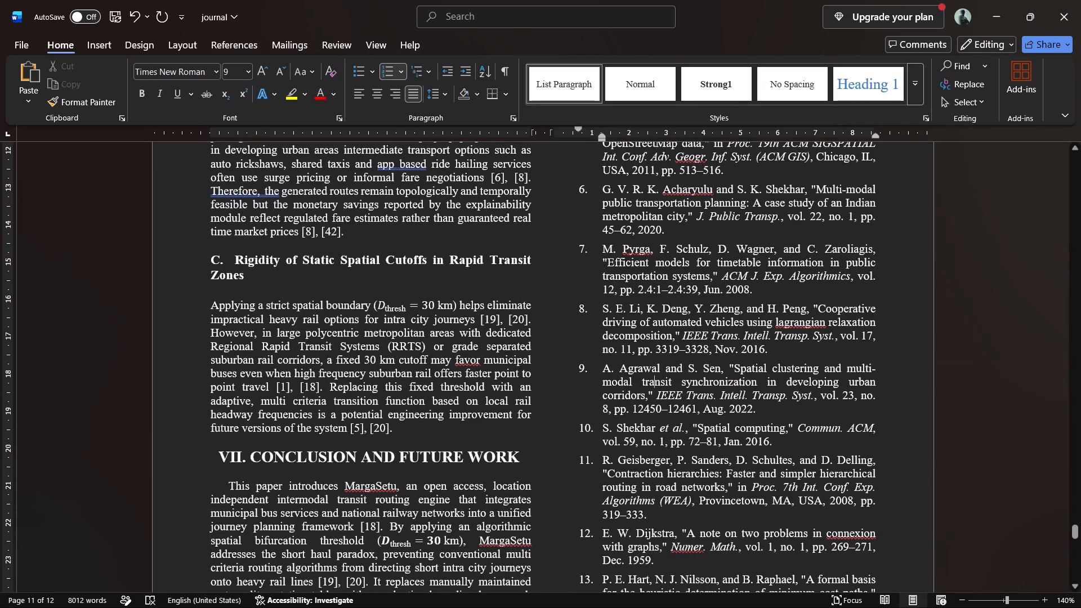
text(transit)
key(Right)
key(ctrl+s)
Look over the remaining references and the paper's opening pages at a reduced zoom, saving the document again.
scroll(656, 383, down, 3)
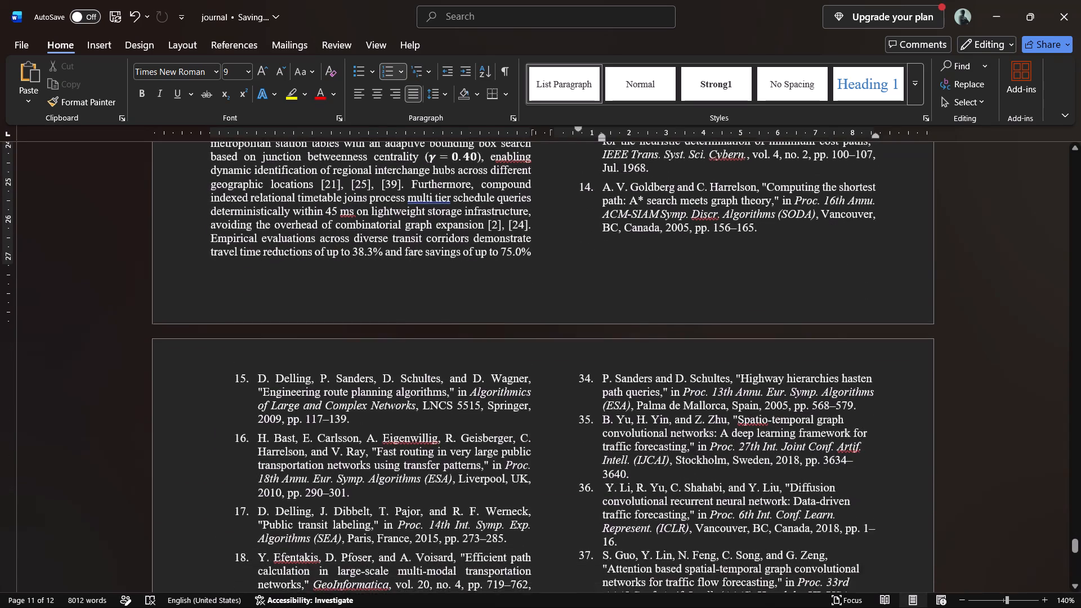
scroll(656, 383, down, 1)
ctrl+scroll(656, 383, down, 5)
scroll(656, 383, up, 18)
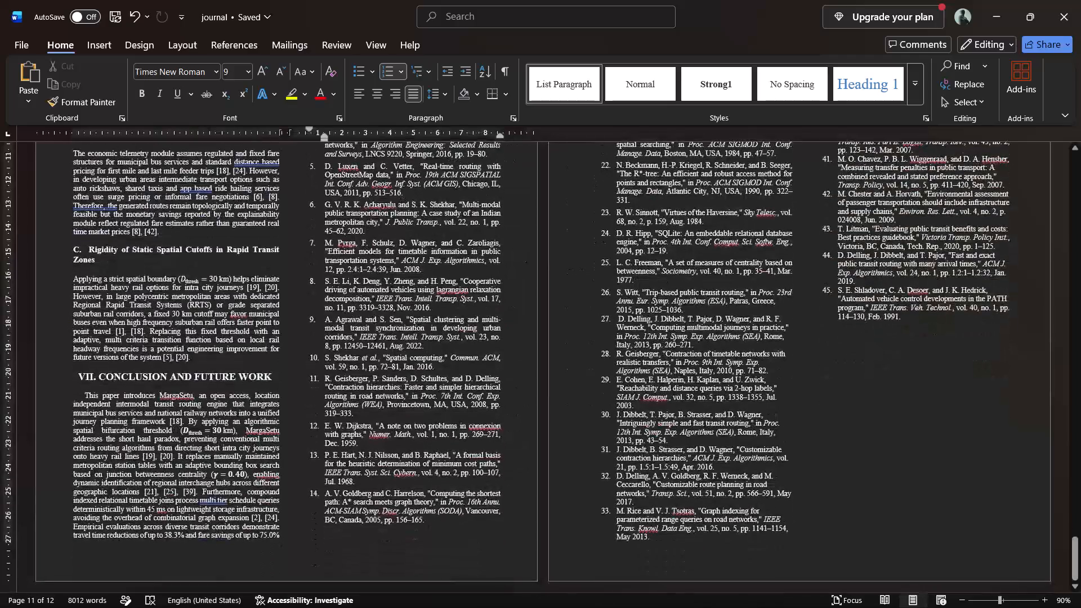
scroll(656, 383, up, 20)
scroll(656, 383, up, 20)
scroll(656, 383, up, 12)
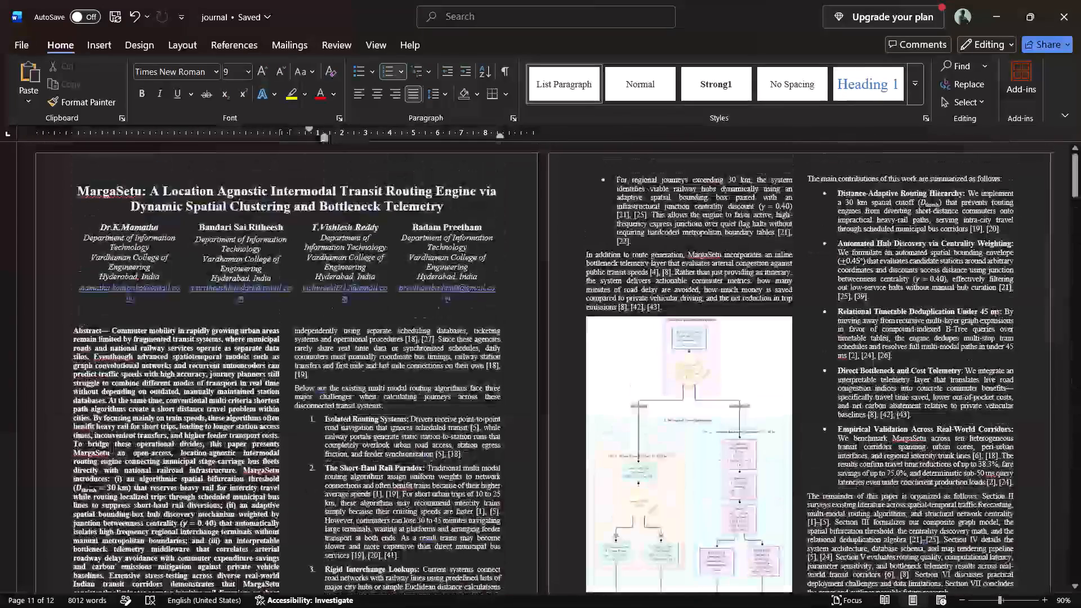
key(ctrl+s)
key(ctrl+s)
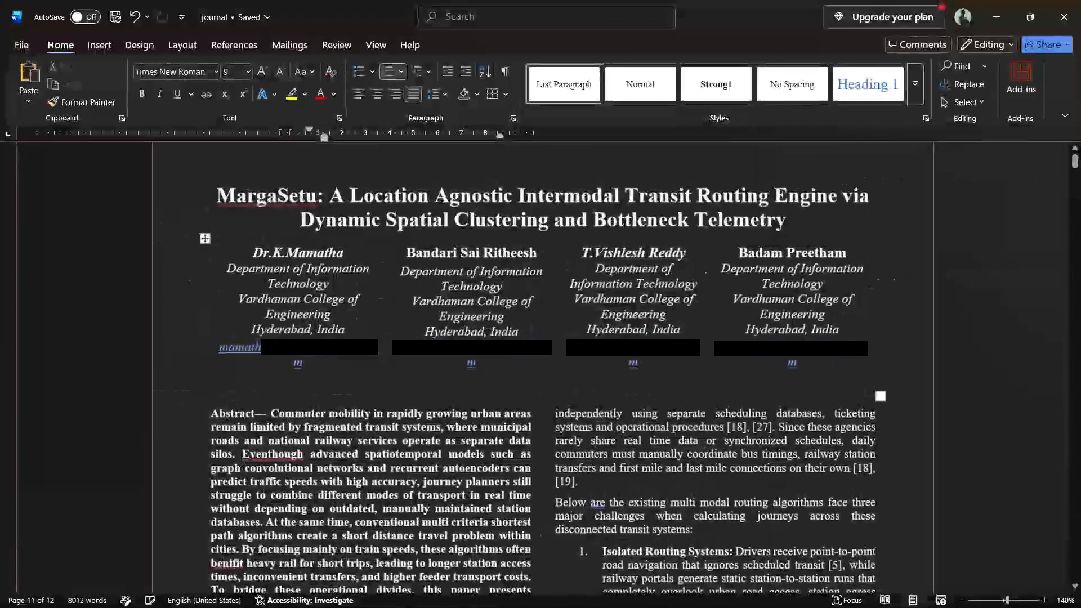
ctrl+scroll(656, 383, down, 7)
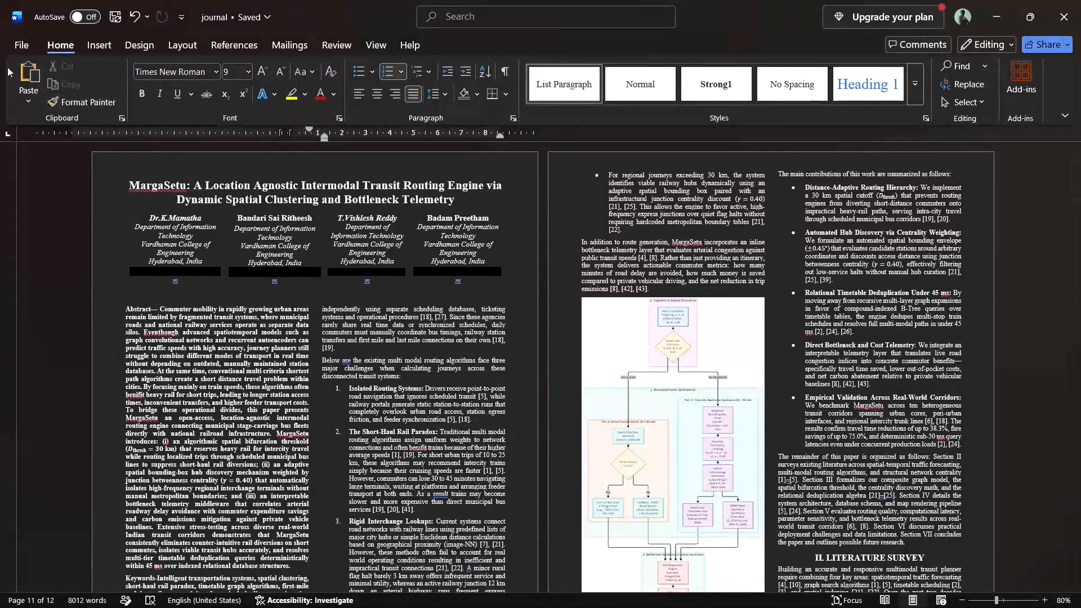
Save a copy of the paper as a PDF in the Desktop folder, keeping the file name journal.
click(17, 44)
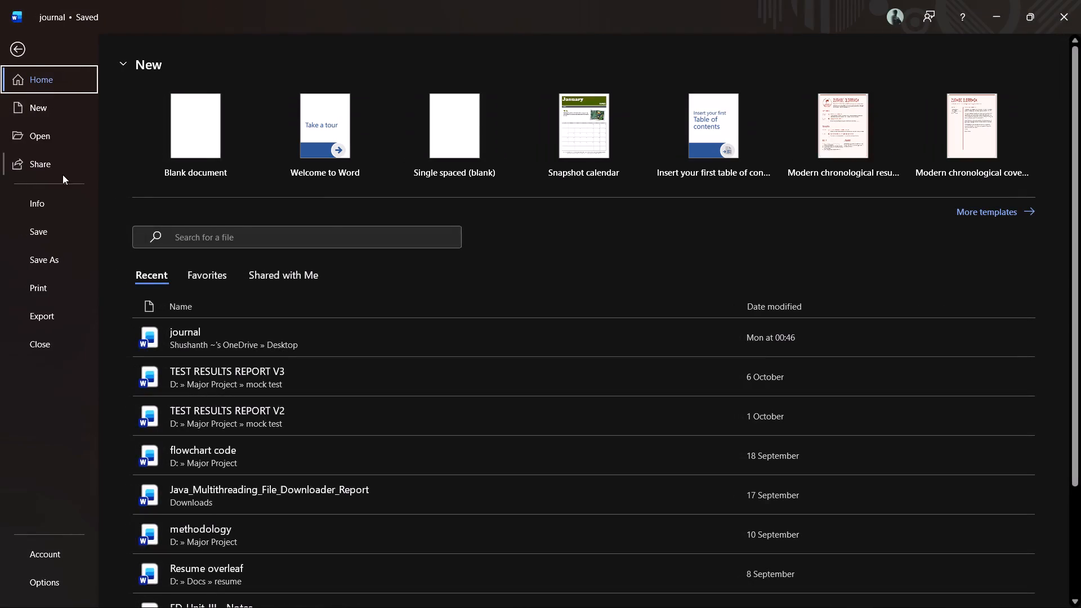
click(40, 262)
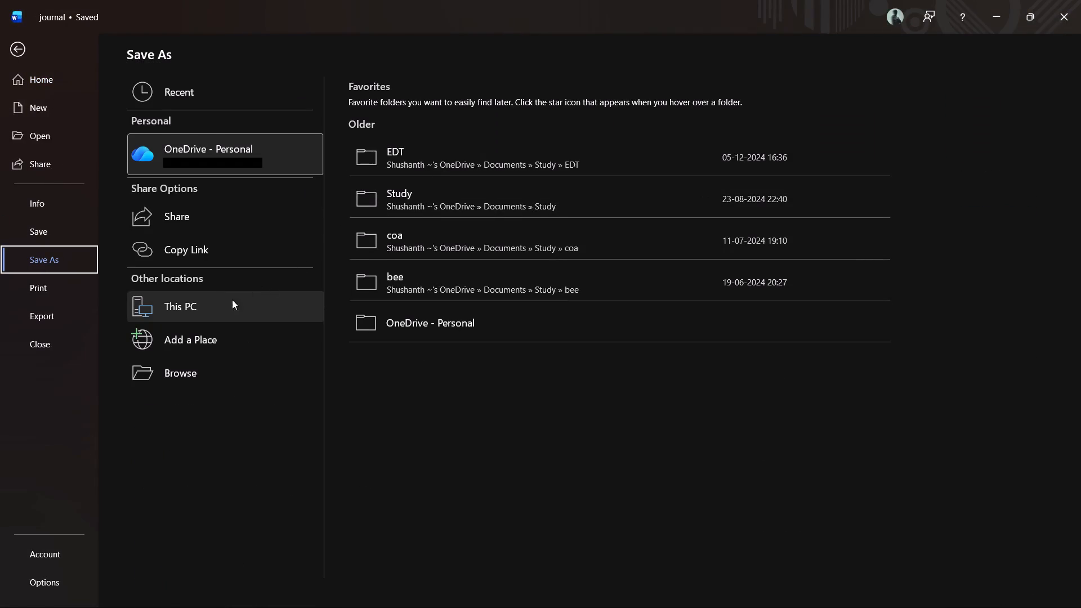
click(227, 313)
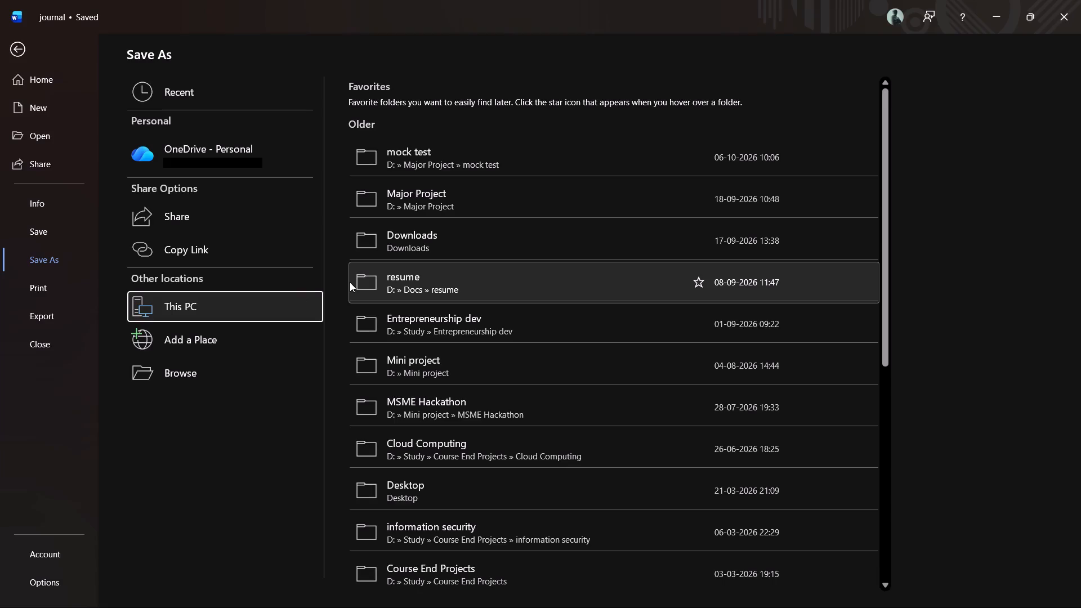
double_click(414, 476)
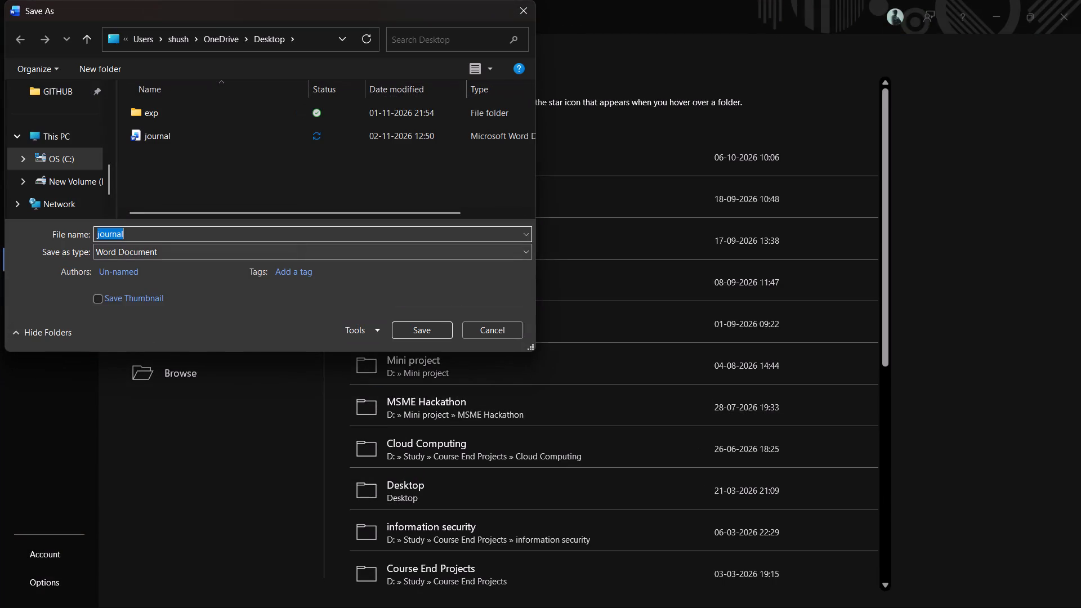
click(291, 251)
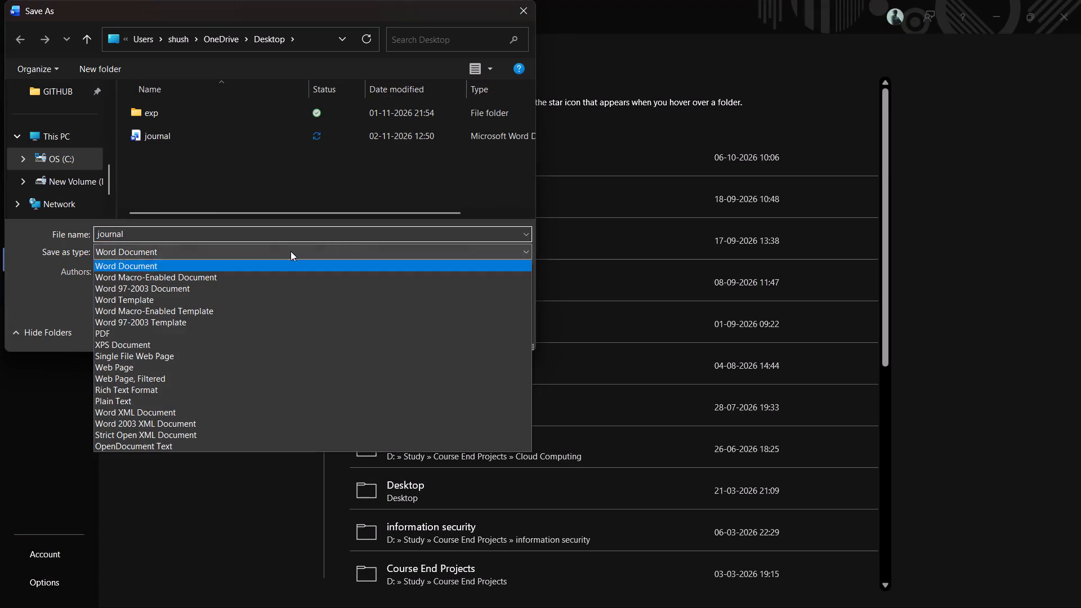
click(272, 334)
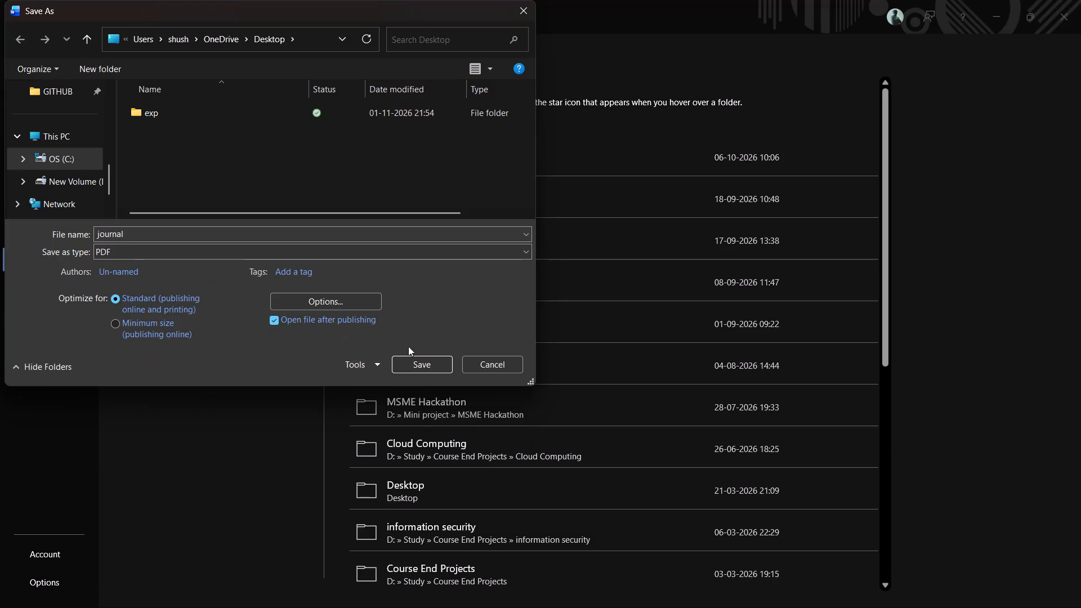
Complete the export of the paper as journal.pdf to the Desktop folder and close the opened PDF.
click(413, 361)
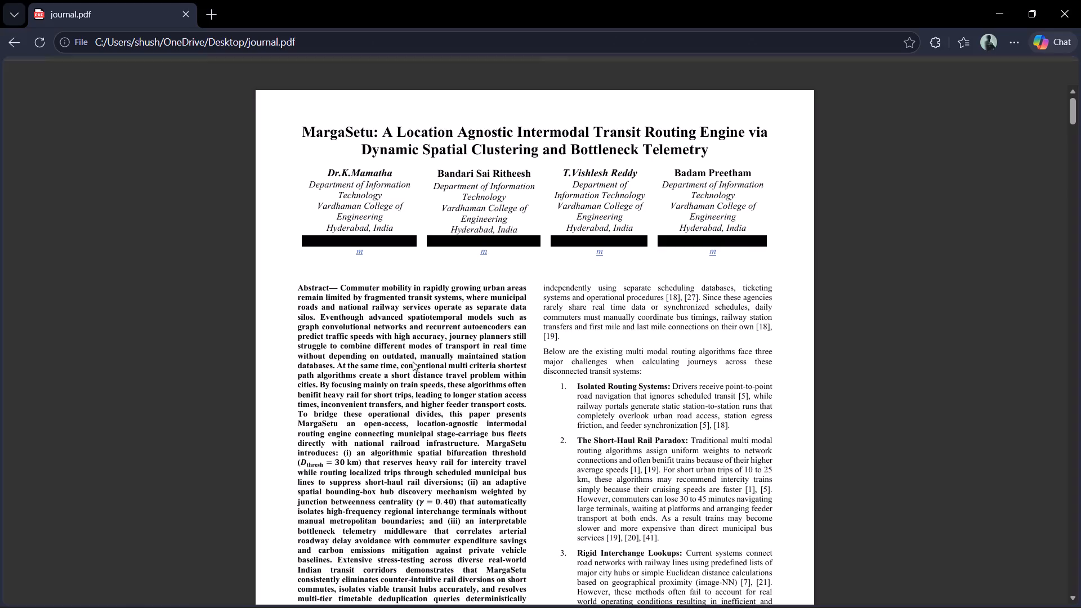
key(ctrl+w)
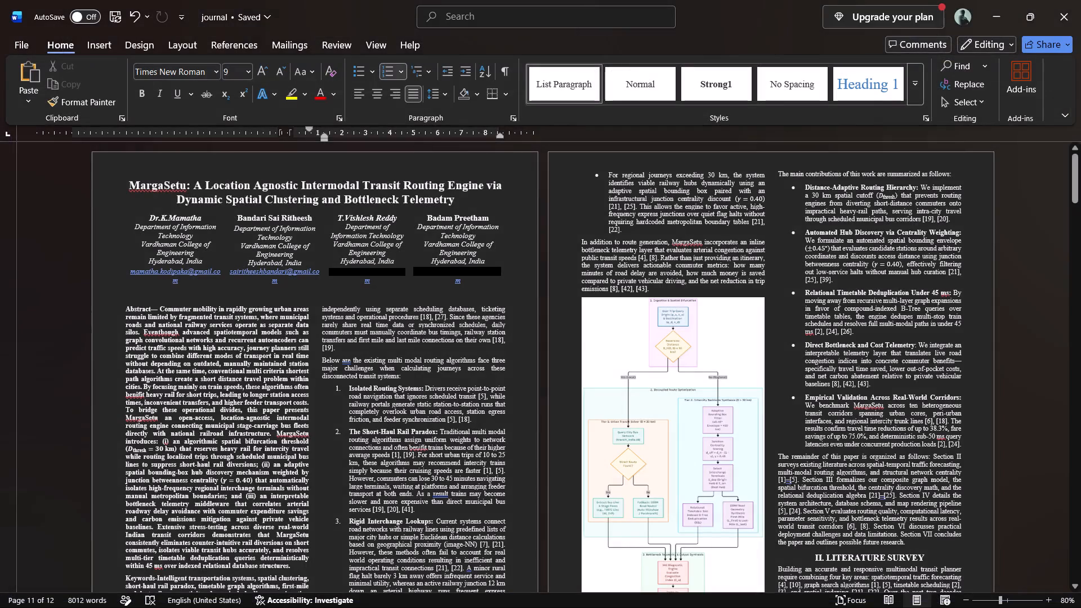
Close the journal document and exit the word processor.
key(alt+F4)
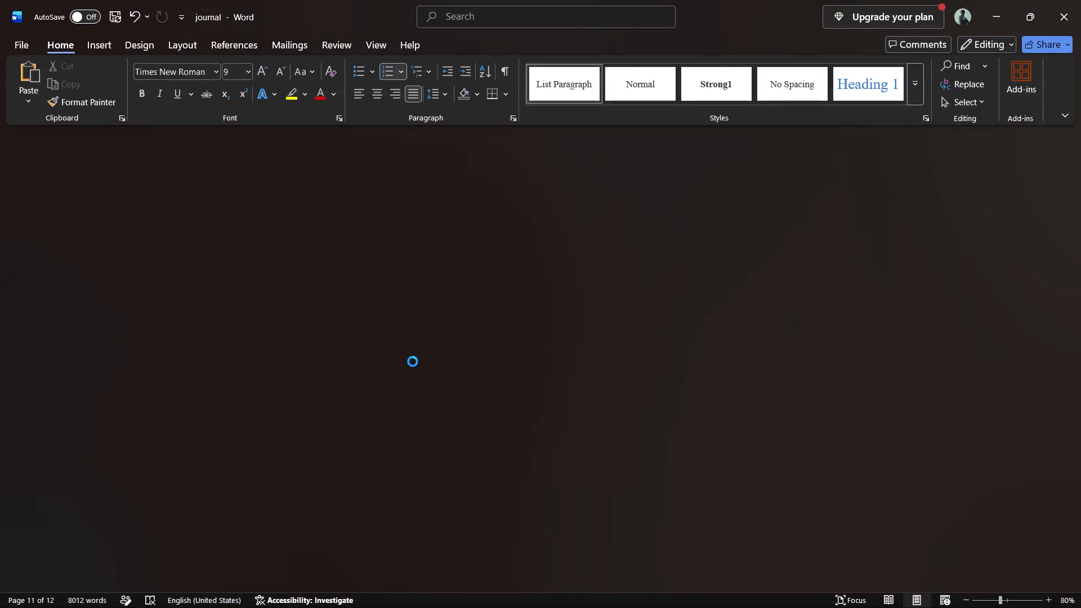
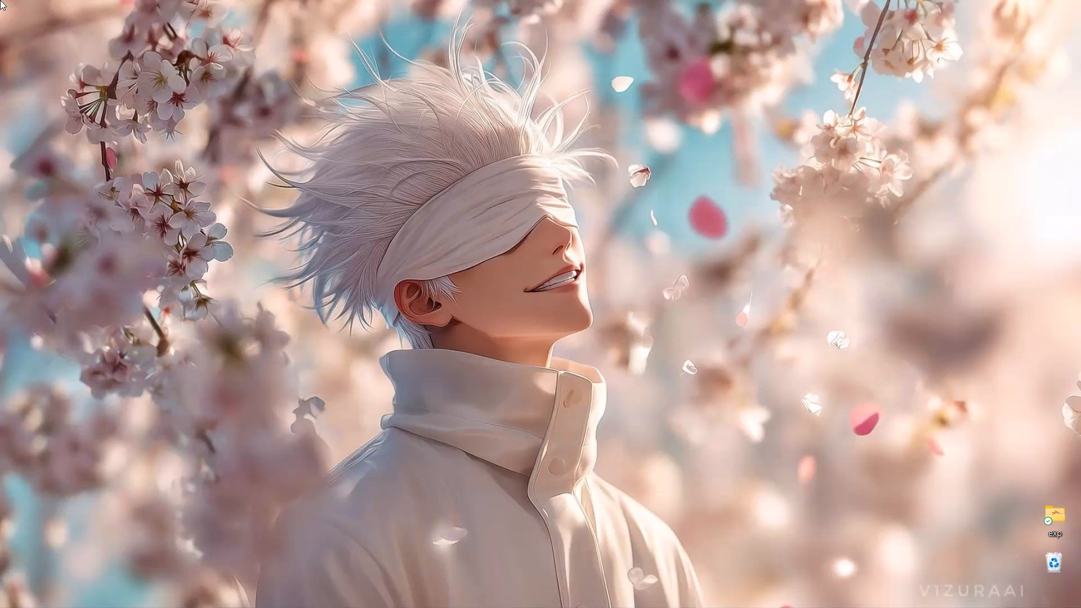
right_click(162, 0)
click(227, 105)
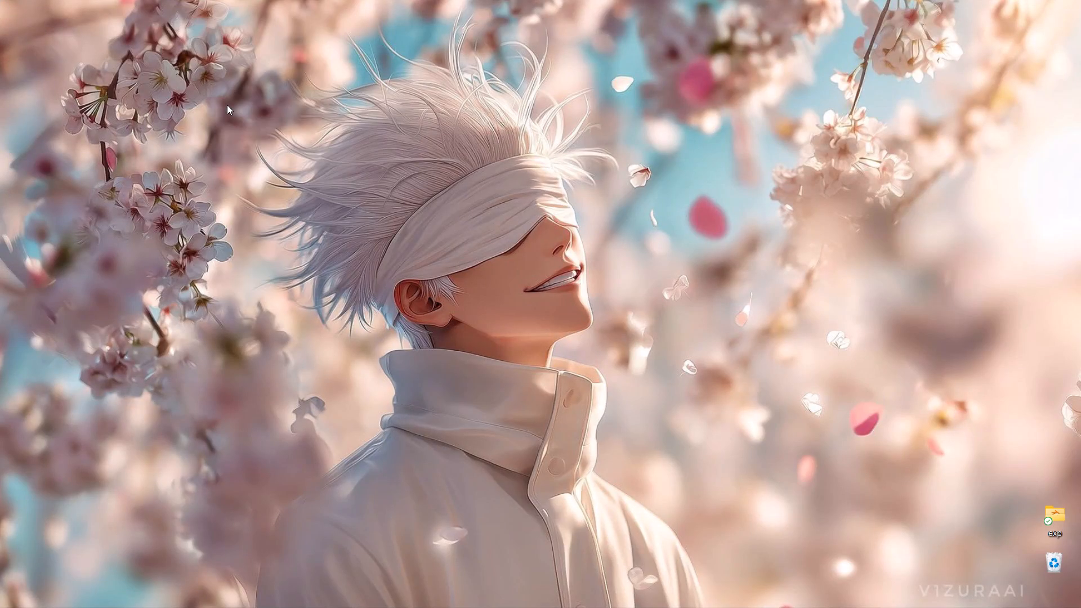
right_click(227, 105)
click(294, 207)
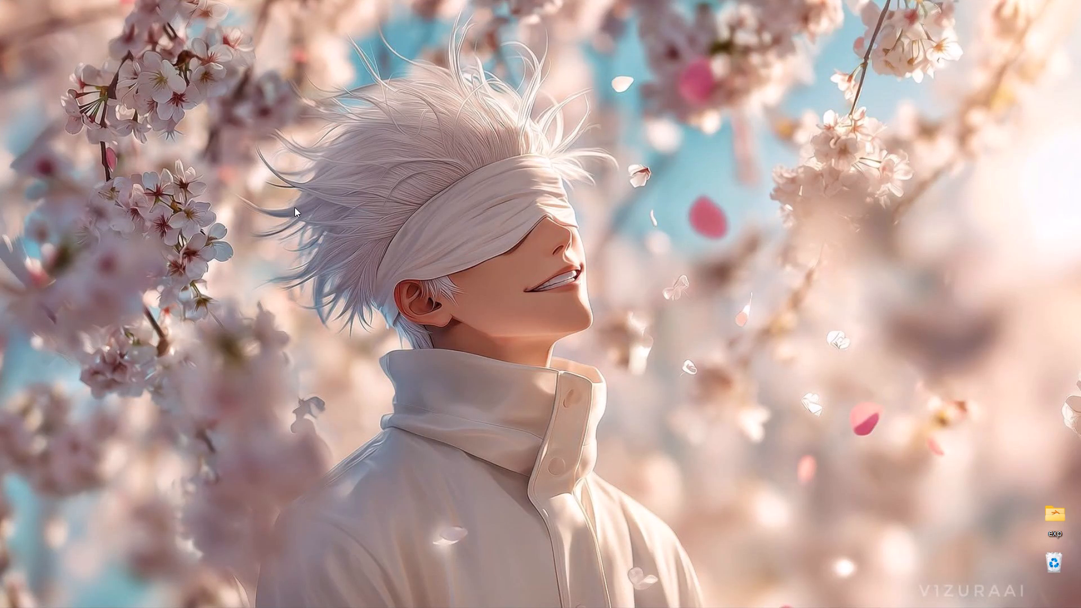